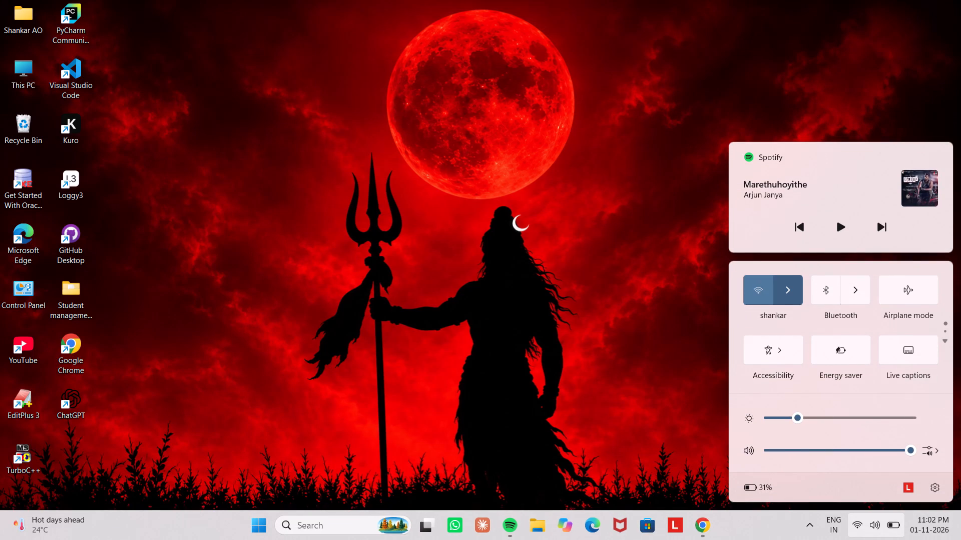
Dismiss the quick settings and bring up the Start view with the pinned apps.
click(523, 347)
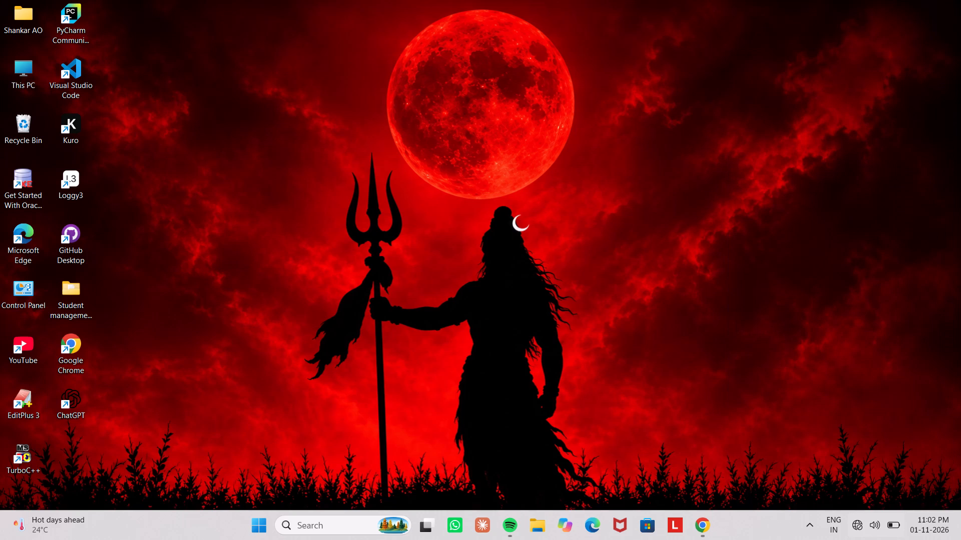
click(253, 511)
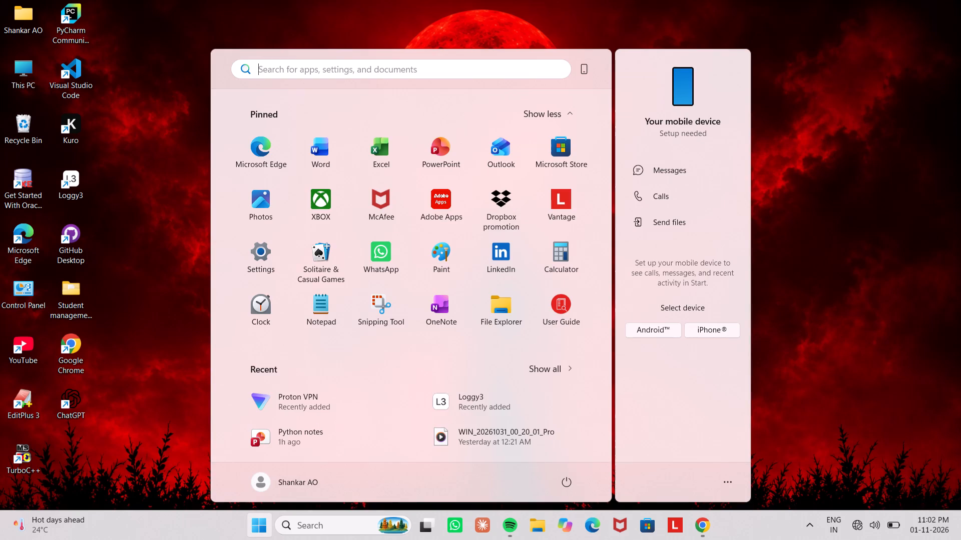
Start PowerPoint and open the most recently modified PYTHON NOTES presentation.
click(438, 158)
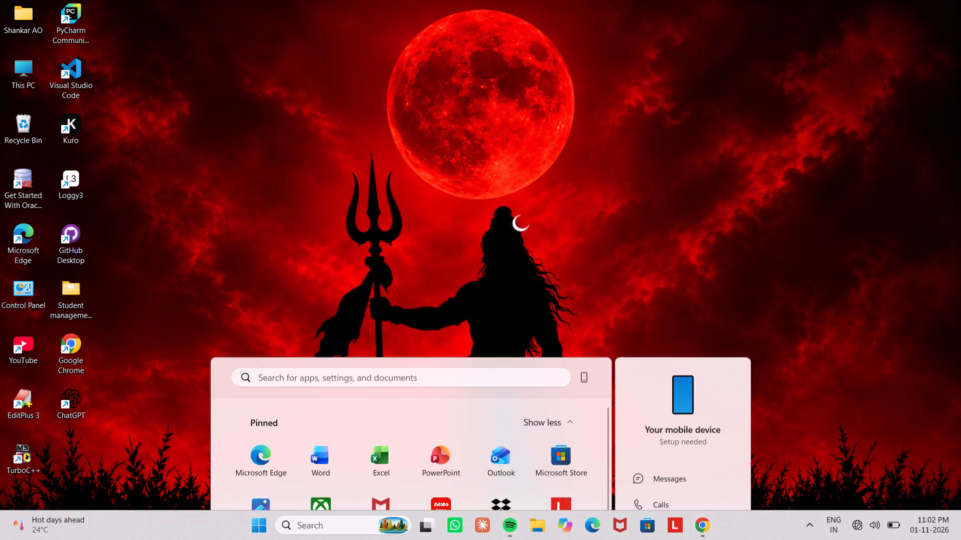
click(438, 158)
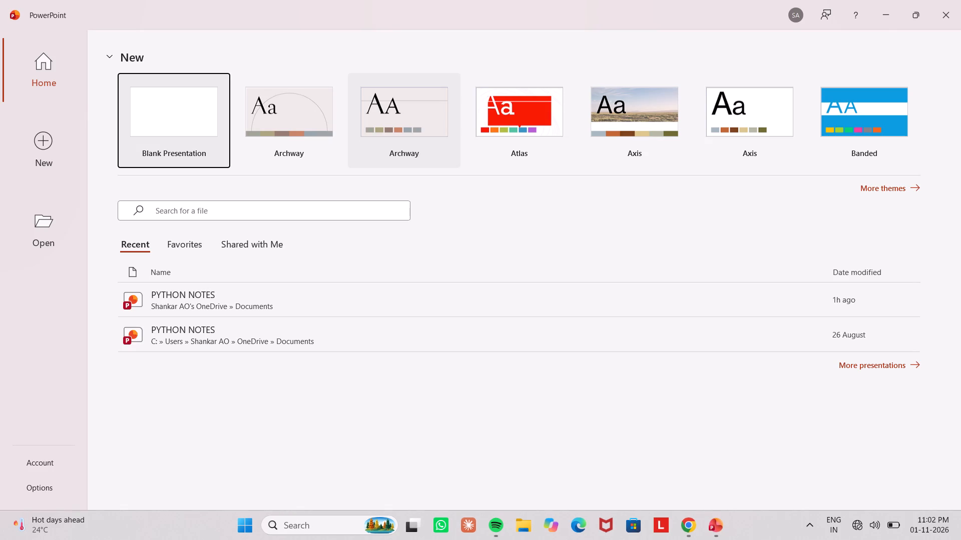
double_click(323, 289)
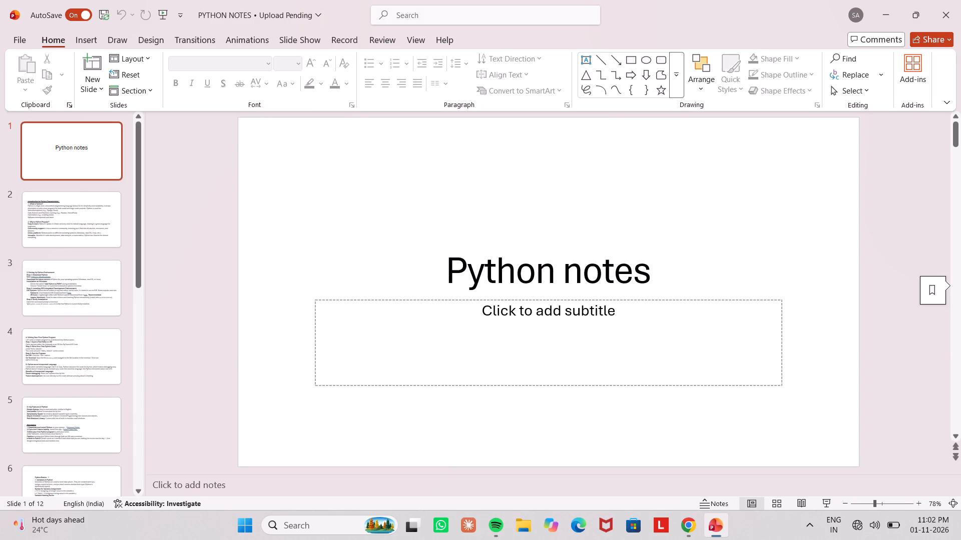
Look through the content of slides 2 to 4, ending back on the Introduction to Python Programming slide.
click(89, 224)
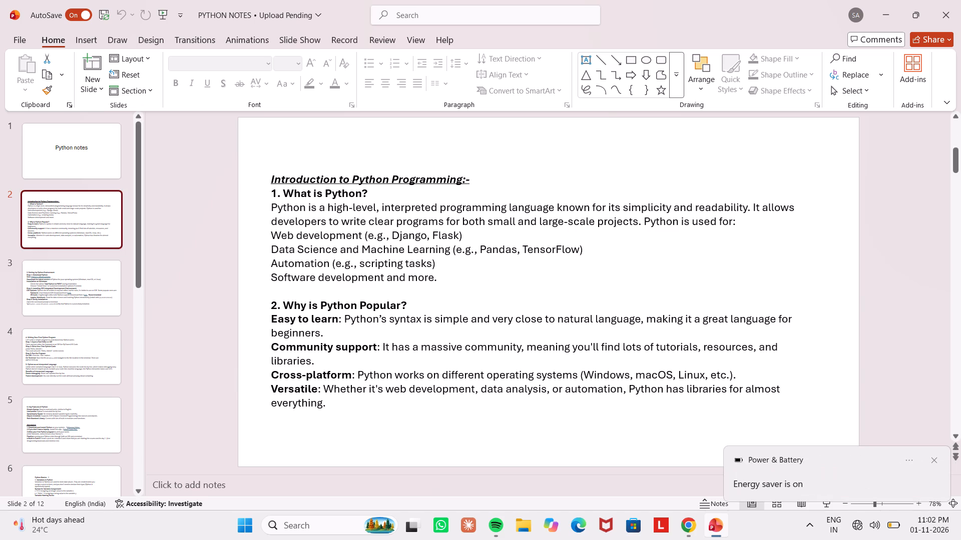
click(489, 173)
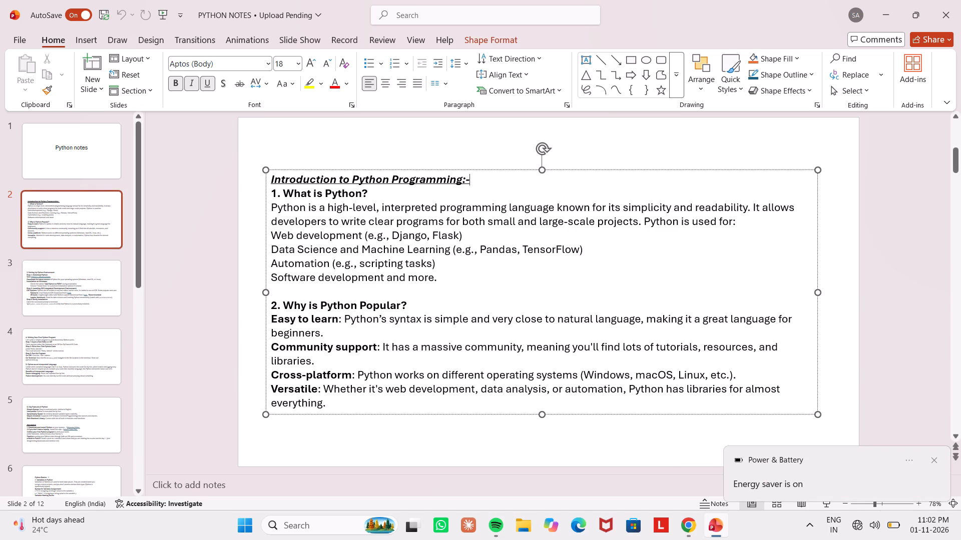
click(63, 300)
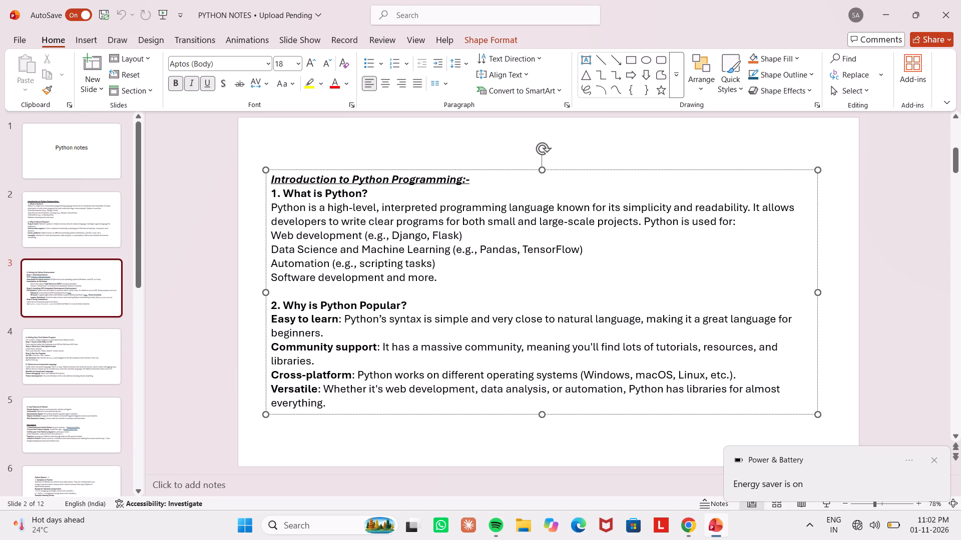
click(65, 339)
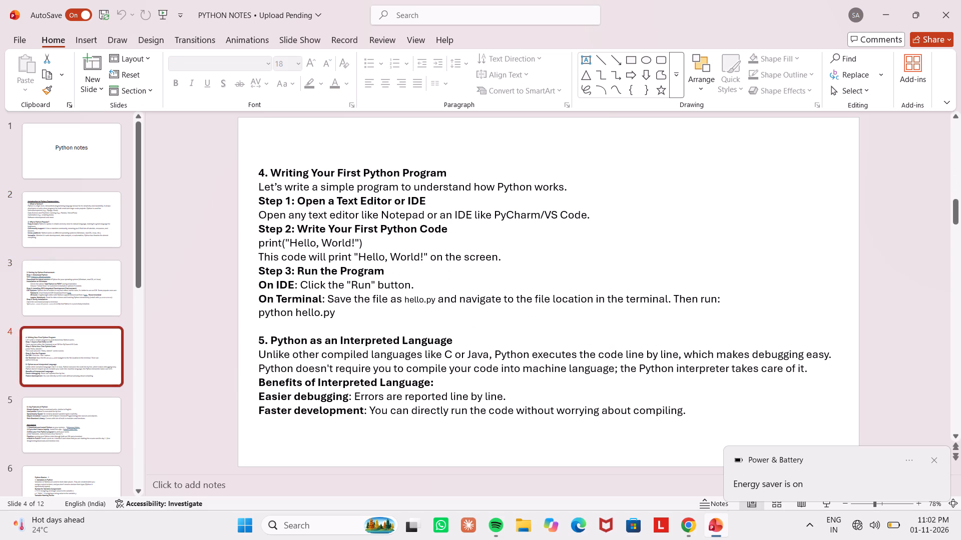
click(68, 231)
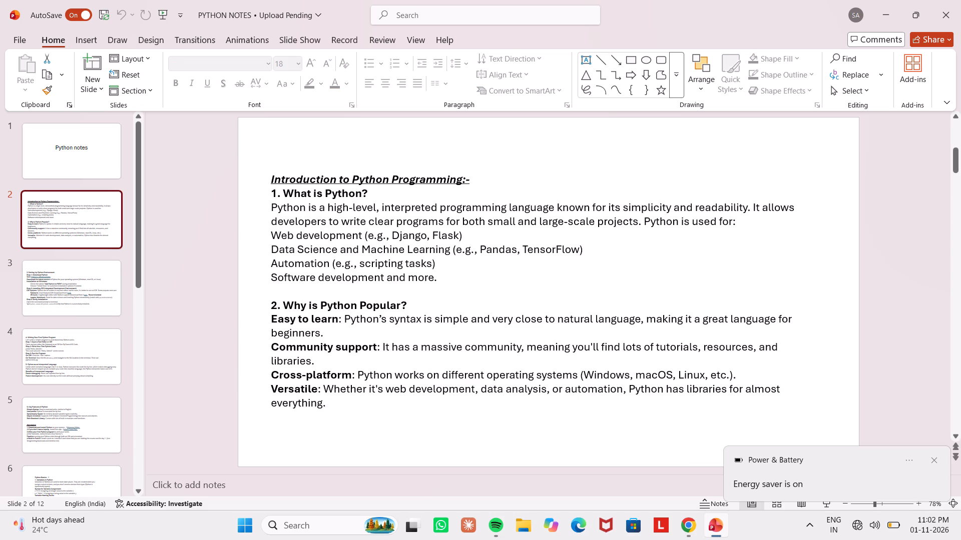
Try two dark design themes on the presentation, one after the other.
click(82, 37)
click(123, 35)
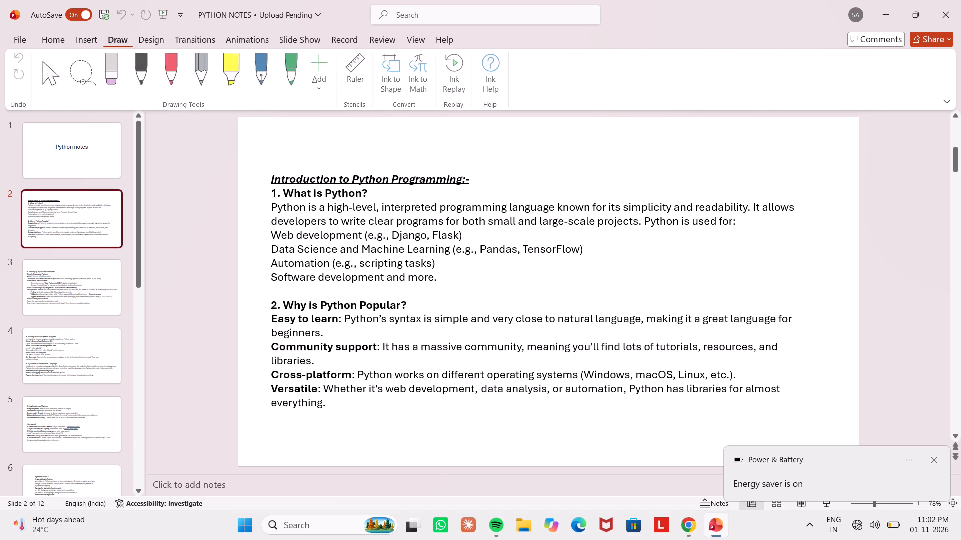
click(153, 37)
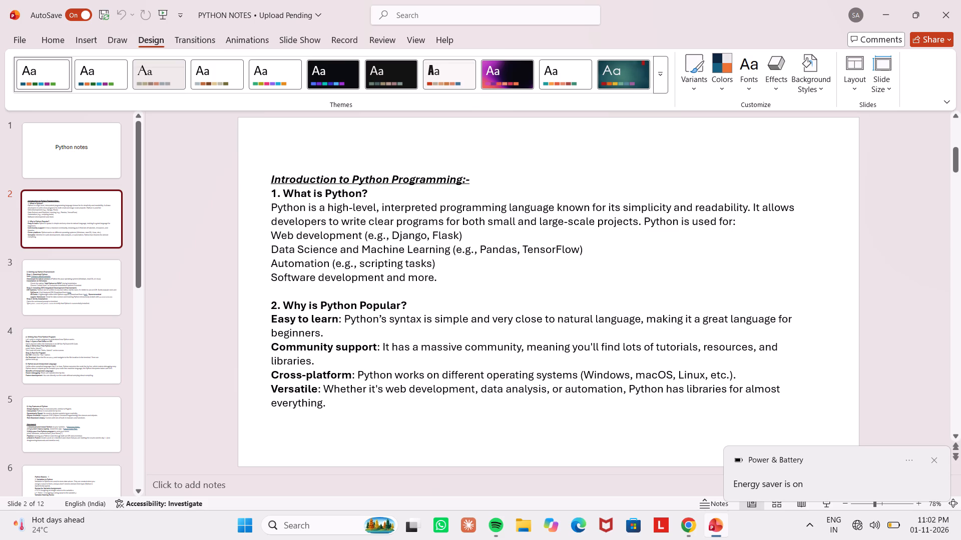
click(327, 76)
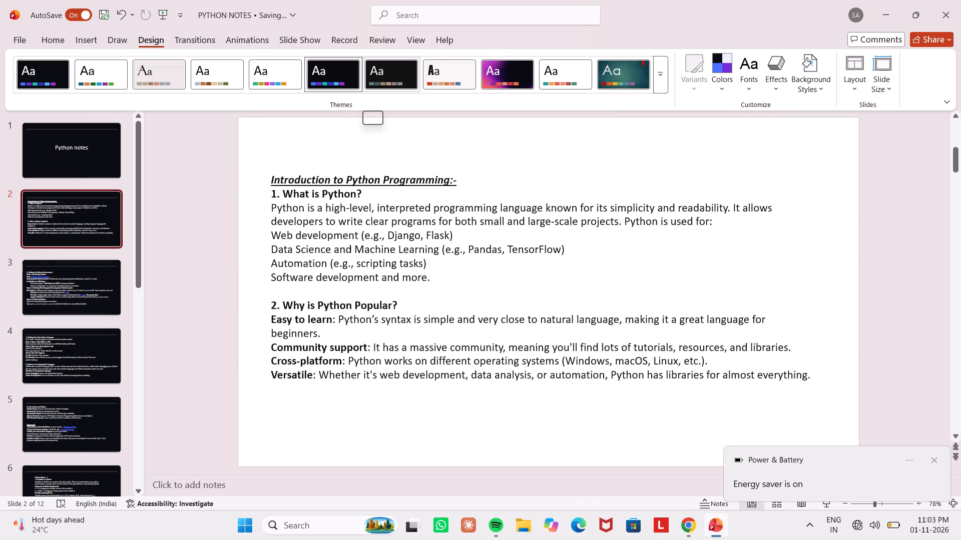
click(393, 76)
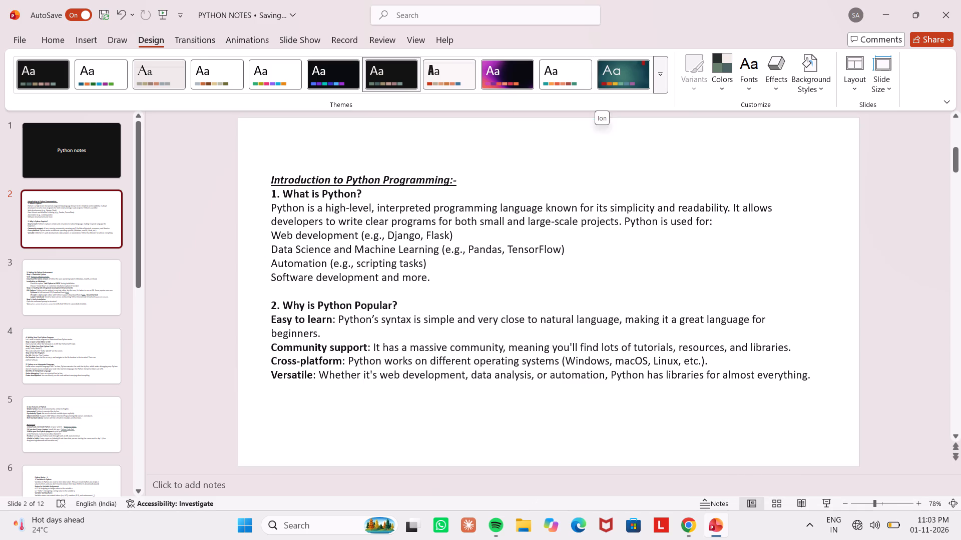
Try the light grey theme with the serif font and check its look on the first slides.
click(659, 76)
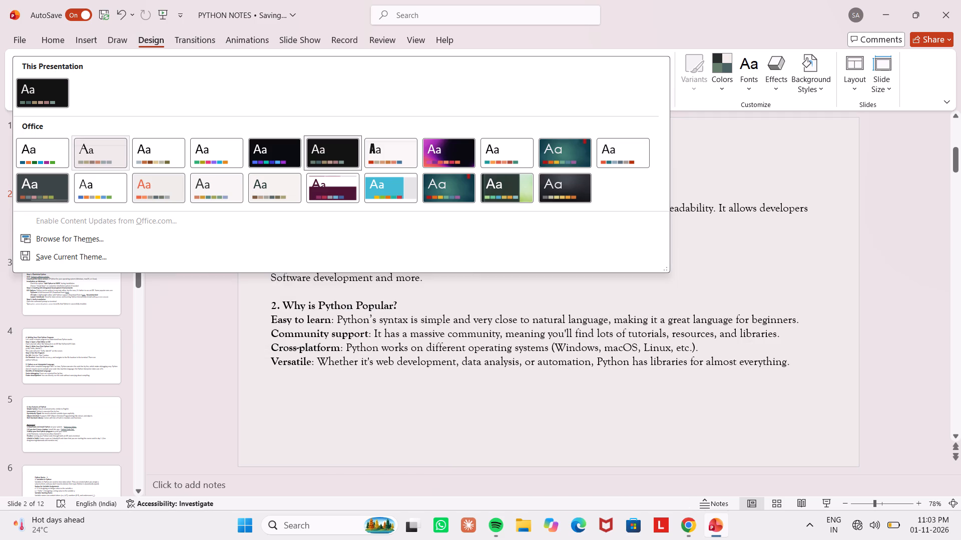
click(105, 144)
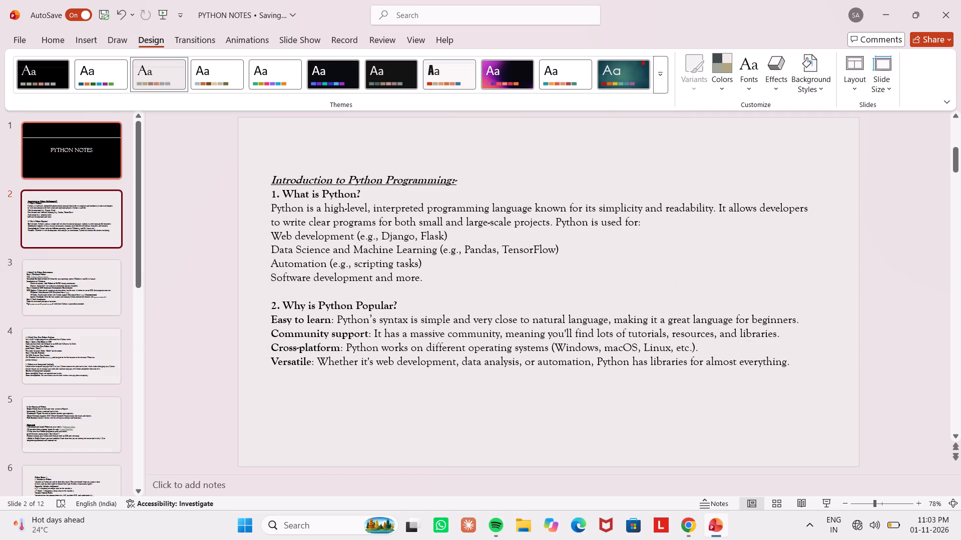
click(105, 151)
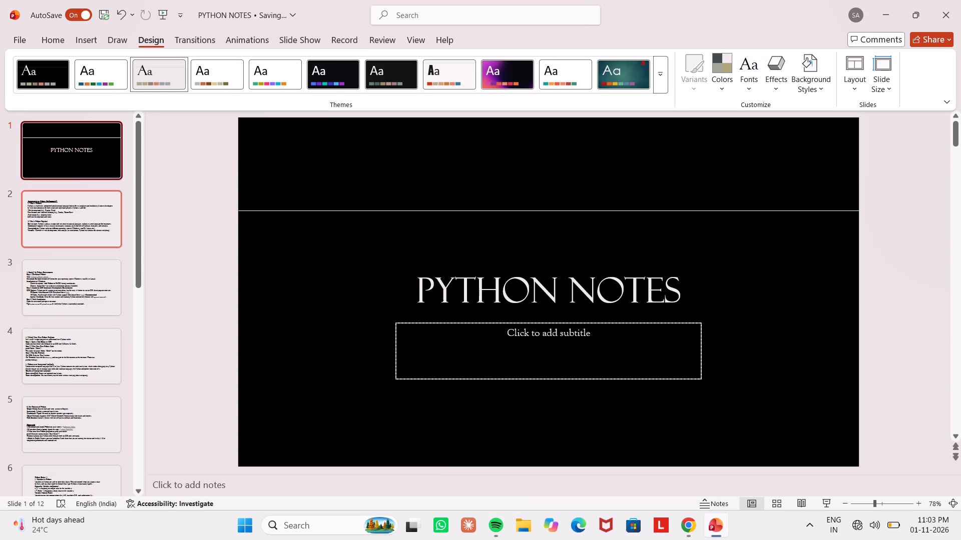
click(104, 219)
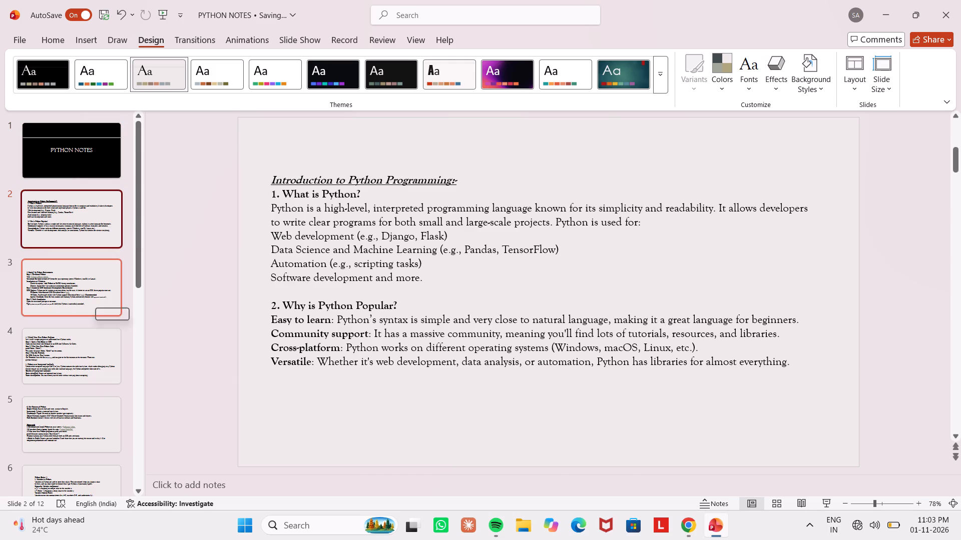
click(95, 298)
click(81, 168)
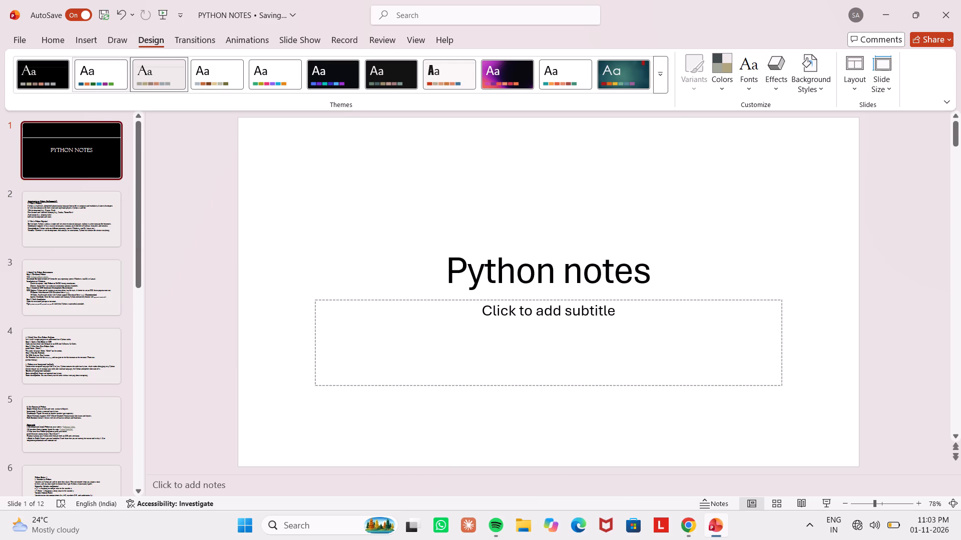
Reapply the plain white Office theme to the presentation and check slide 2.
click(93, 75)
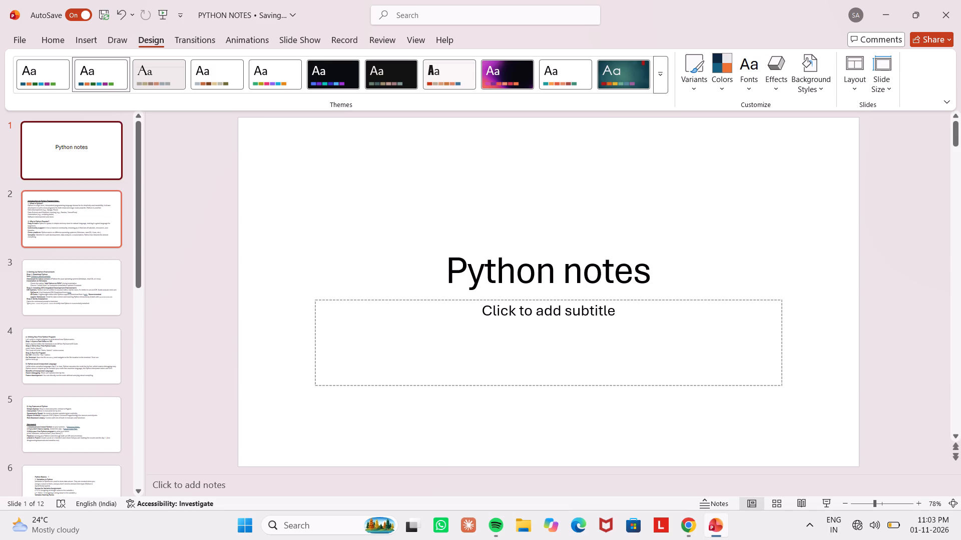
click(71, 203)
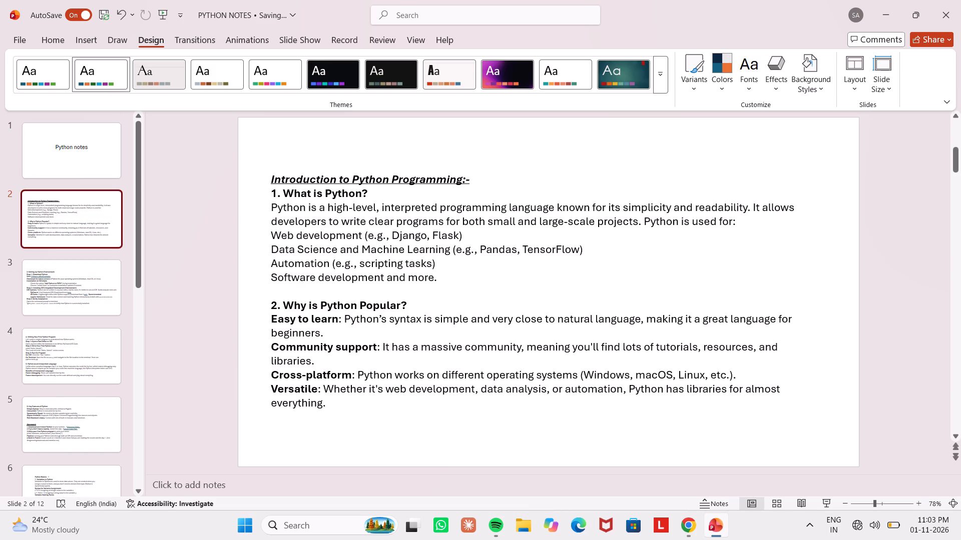
Set the presentation's theme colors to Grayscale.
click(724, 87)
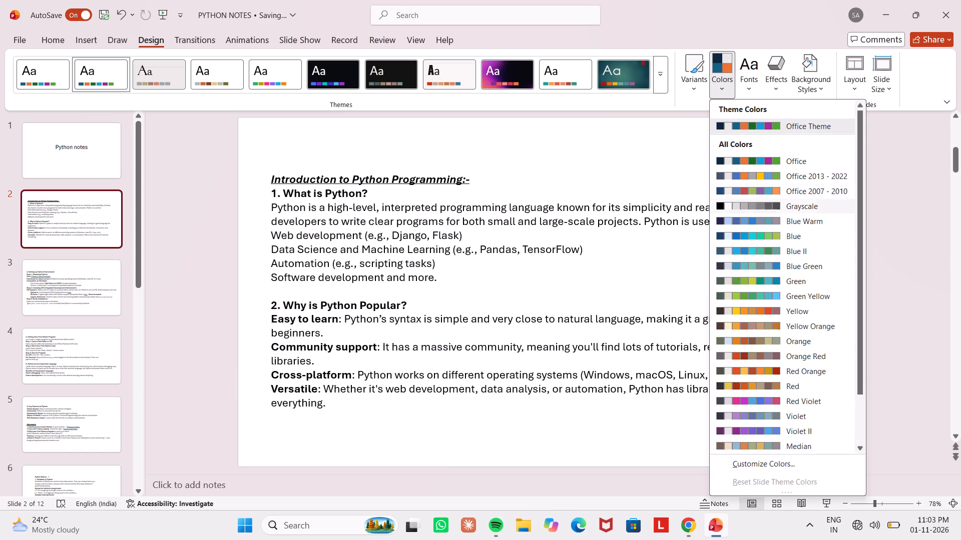
click(774, 205)
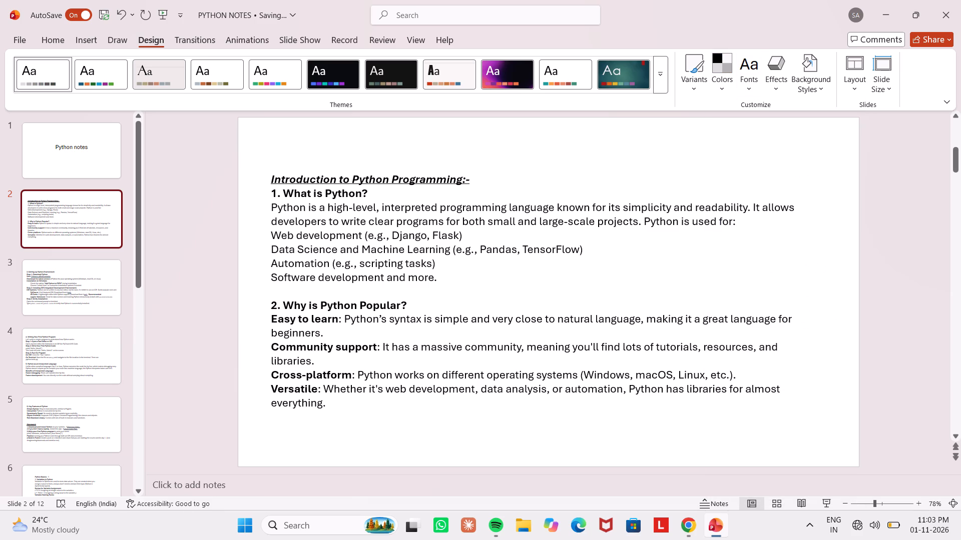
click(713, 84)
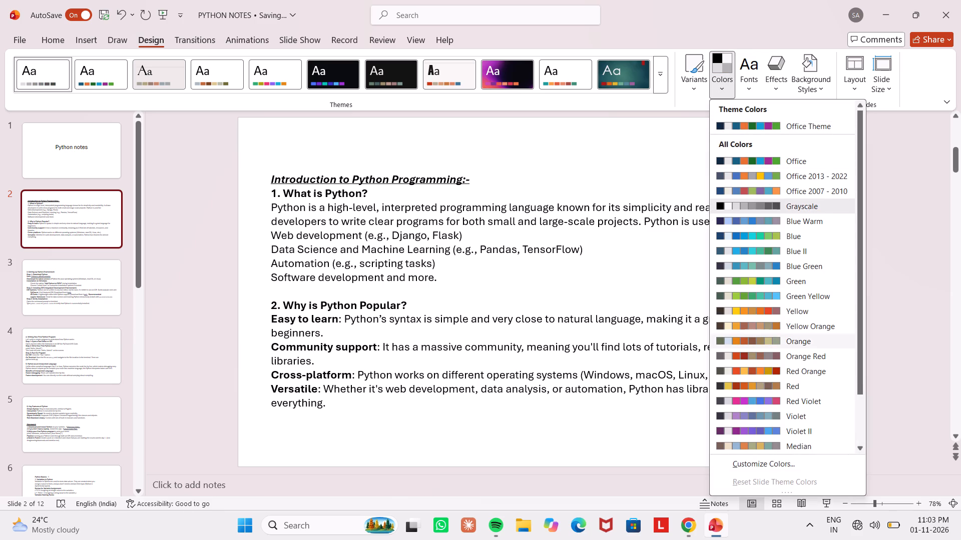
double_click(795, 208)
click(690, 150)
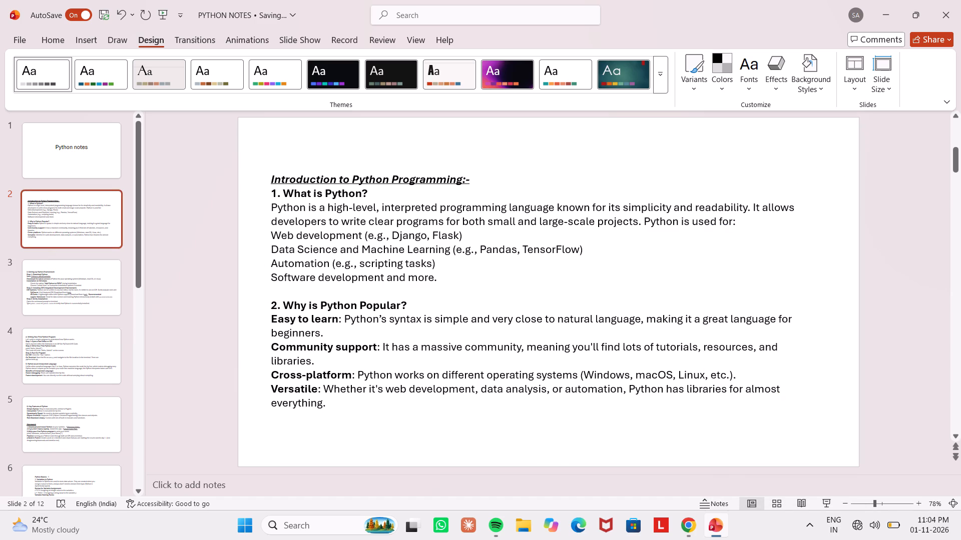
Go to the empty slide 9 near the end of the presentation.
scroll(103, 241, down, 2)
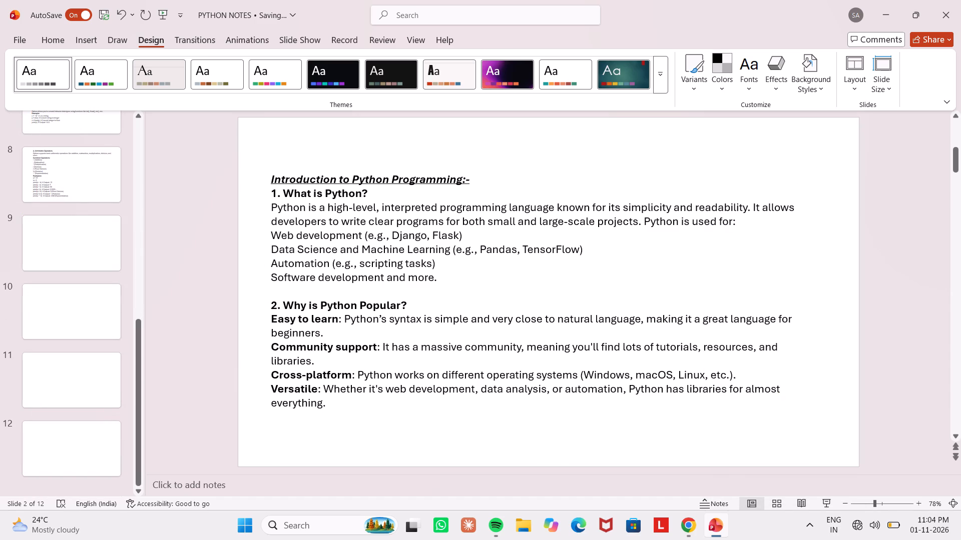
click(77, 242)
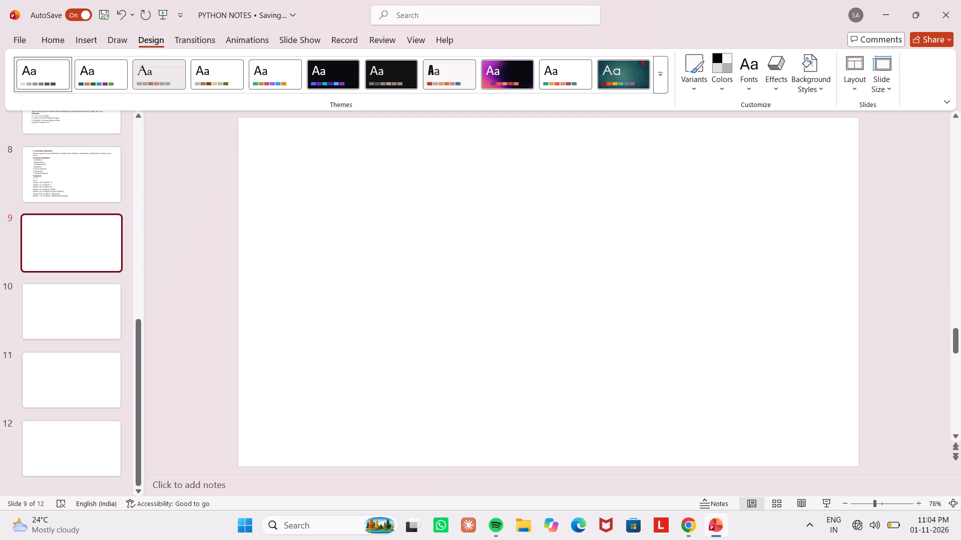
Turn on Wi-Fi in the Windows quick settings and select the first network among the available ones to connect.
click(894, 528)
click(749, 290)
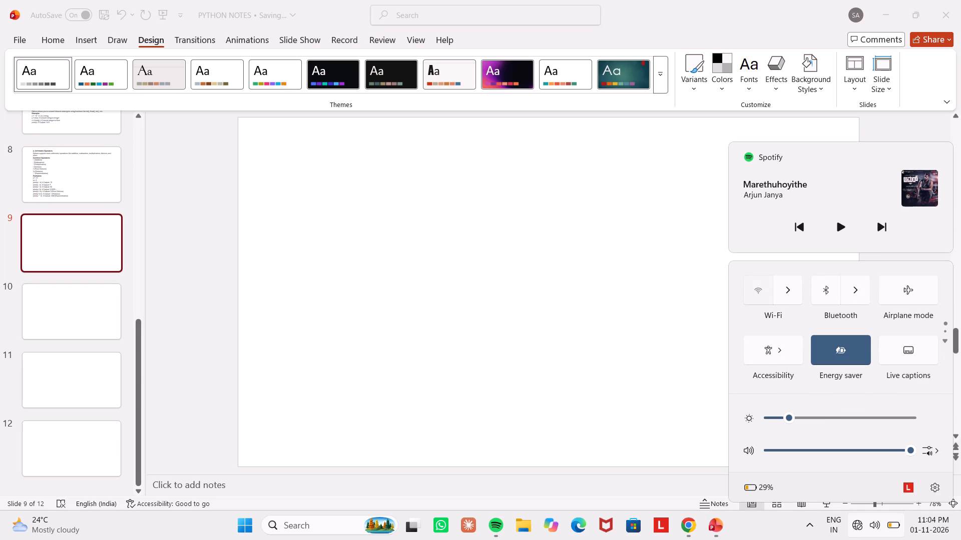
click(791, 296)
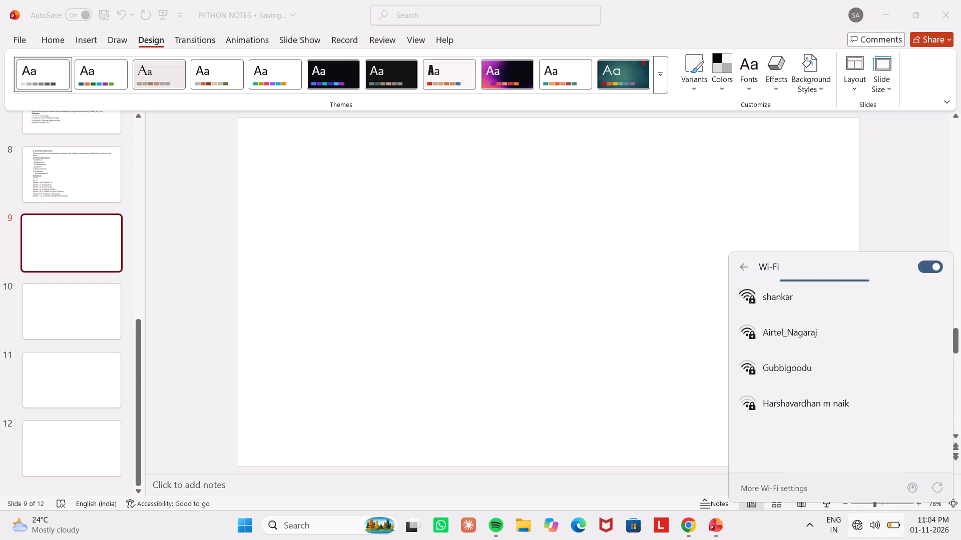
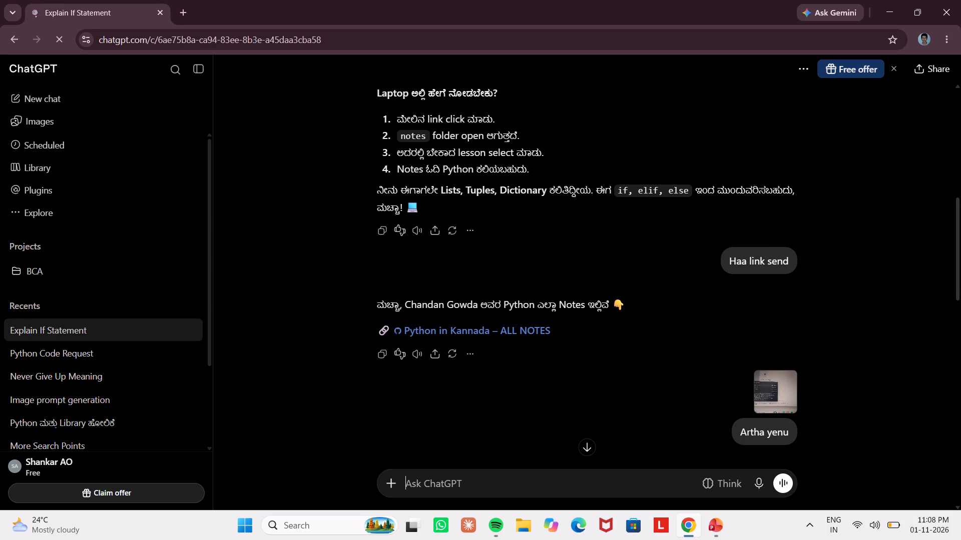
scroll(602, 248, up, 1)
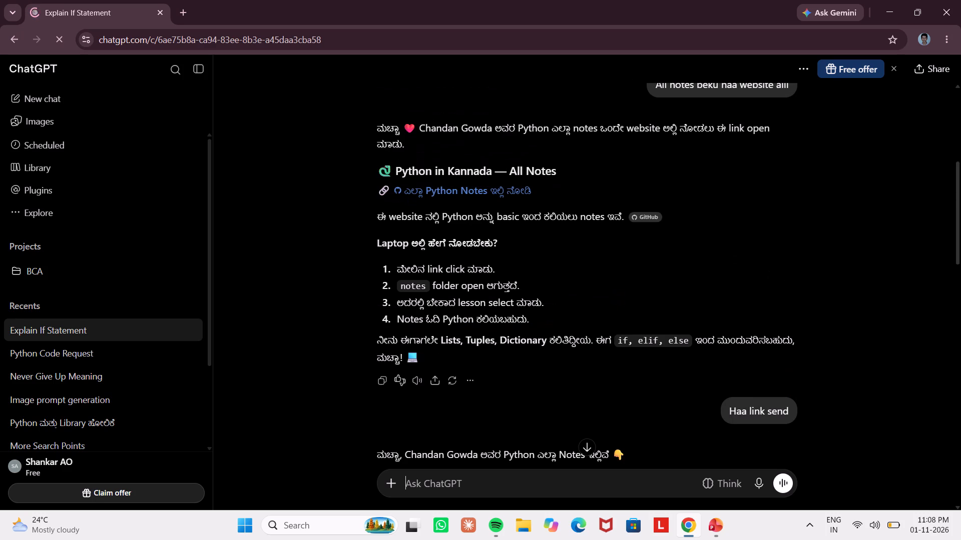
click(474, 181)
click(475, 195)
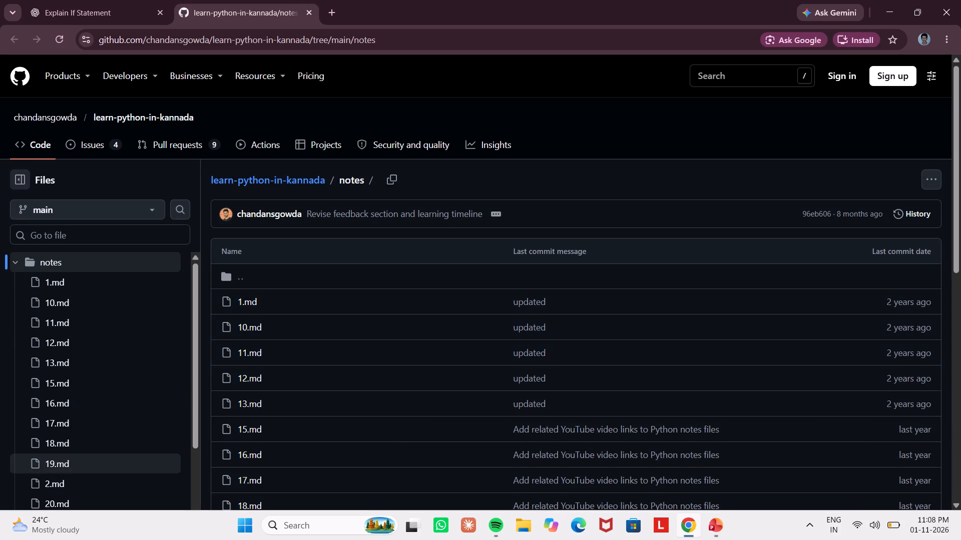
Open the notes file 2.md and review its sections on variables, data types and type conversion.
click(54, 483)
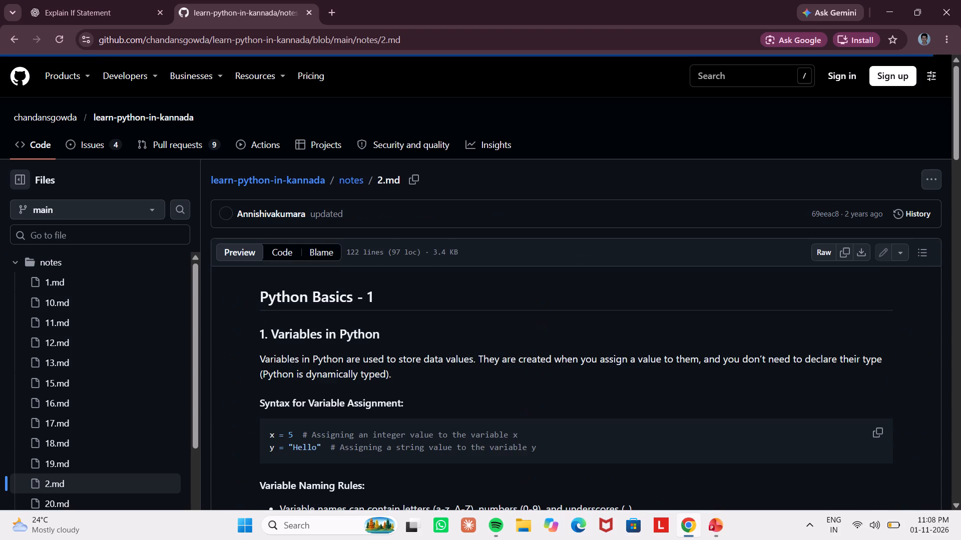
scroll(563, 348, down, 2)
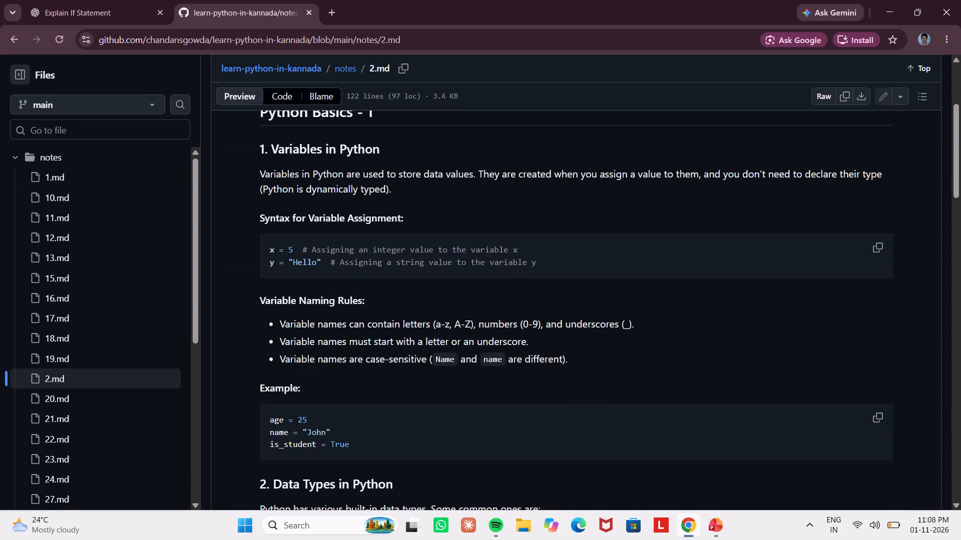
scroll(563, 348, down, 4)
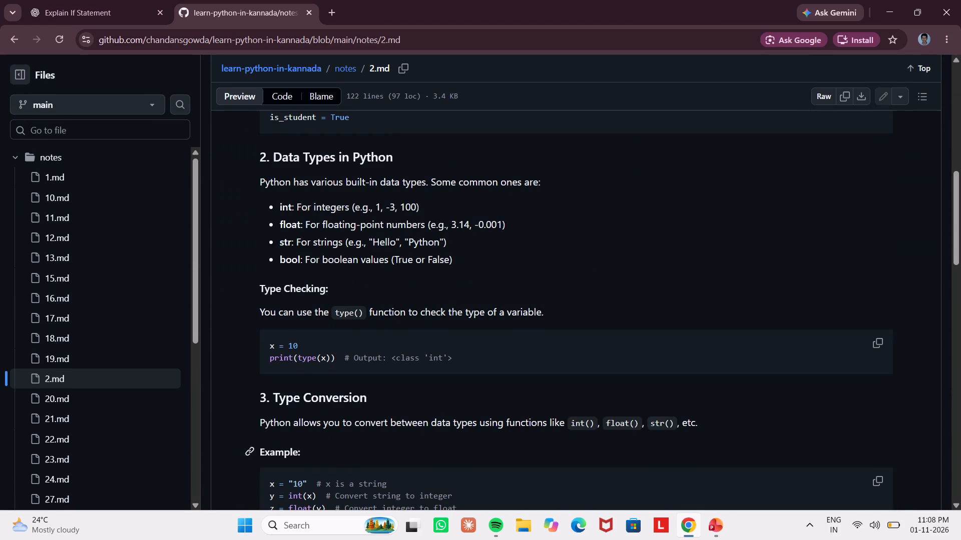
Switch to PowerPoint and enlarge slide 8's Arithmetic Operators text box so its text starts nearer the slide's upper edge.
click(715, 525)
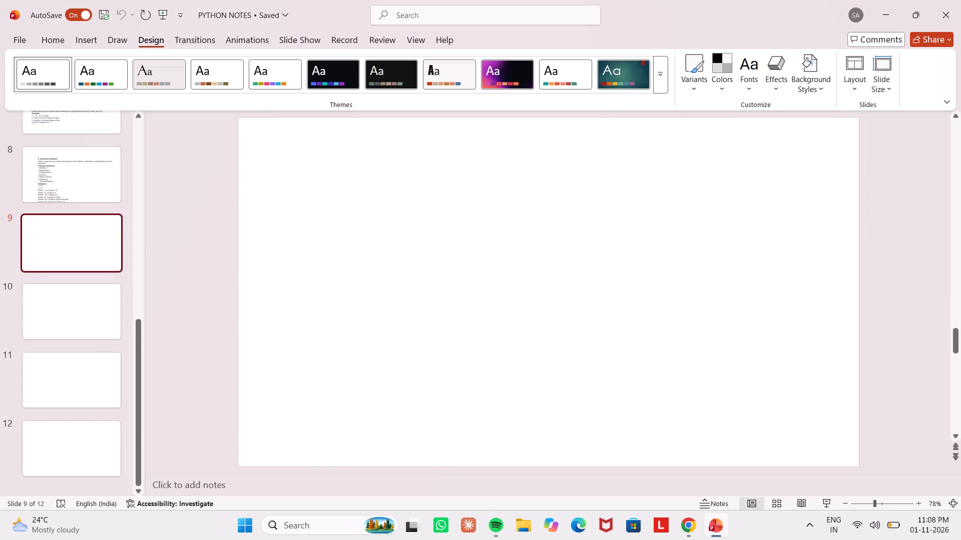
click(96, 169)
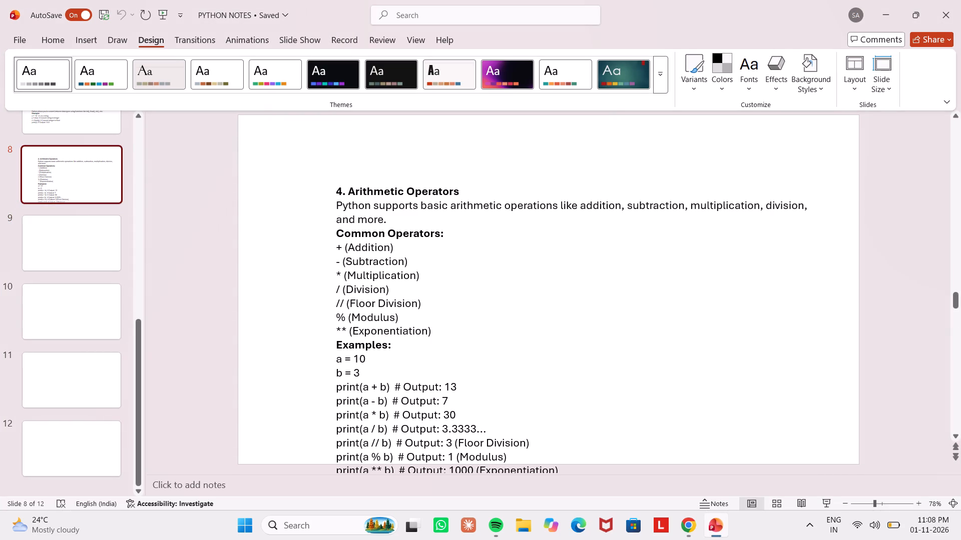
click(376, 225)
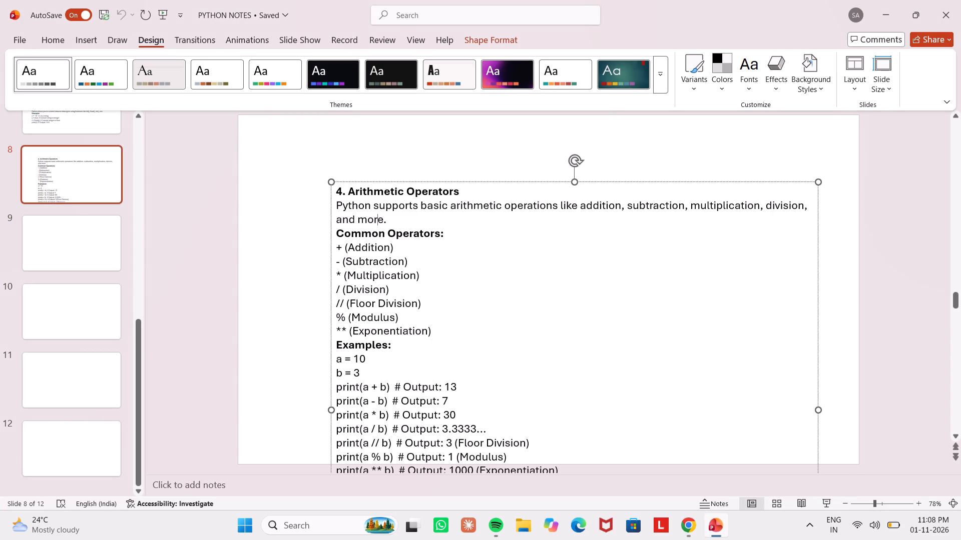
drag(332, 185, 309, 131)
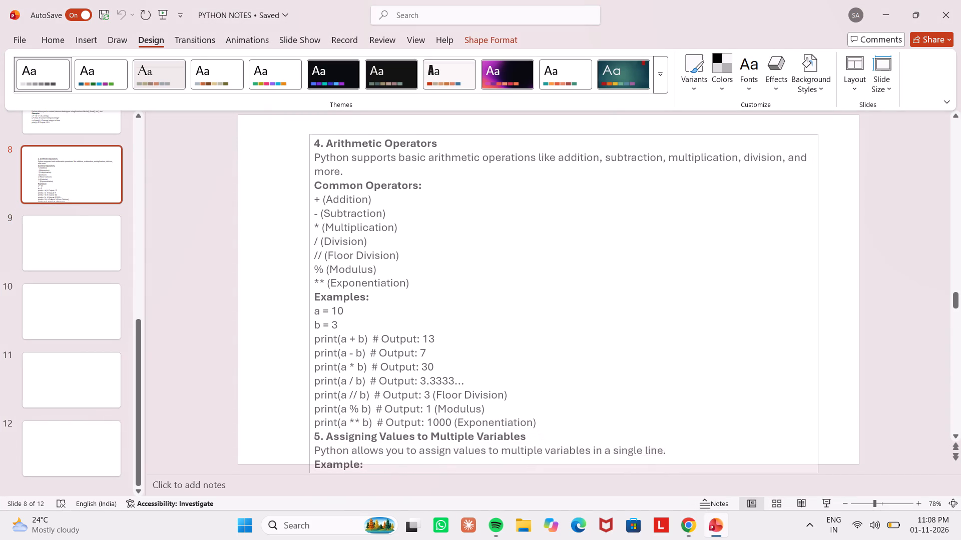
drag(309, 131, 303, 126)
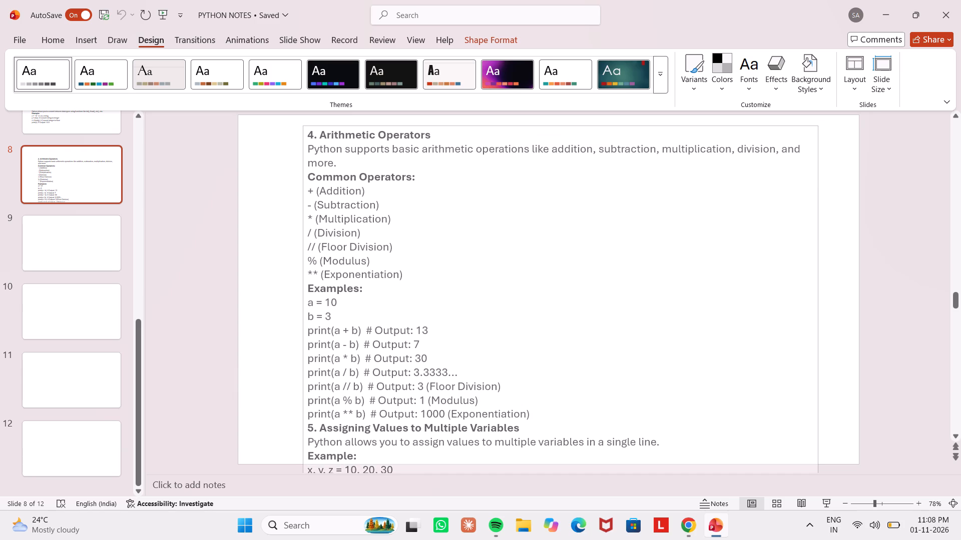
drag(303, 126, 303, 135)
Copy the section "5. Assigning Values to Multiple Variables" through its last print line and delete it from slide 8's text box.
click(68, 121)
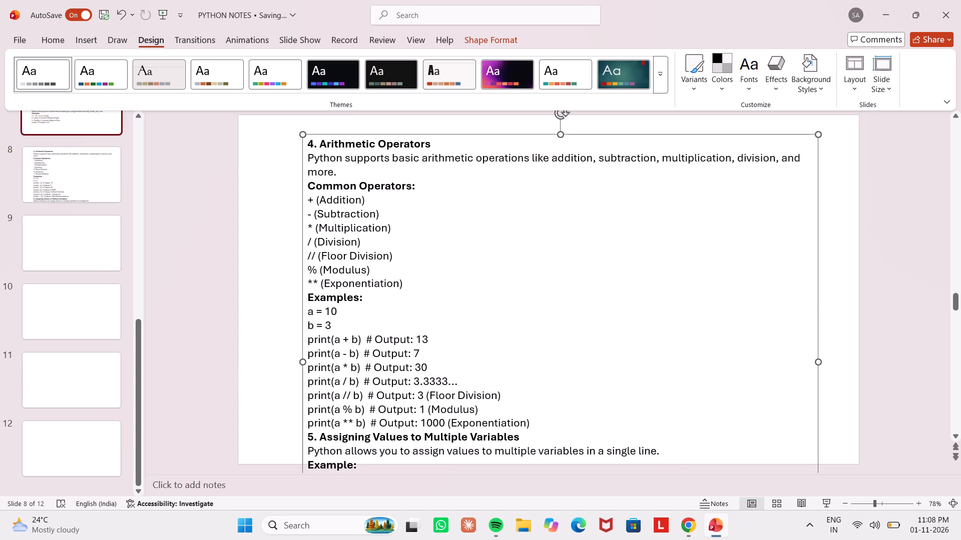
click(61, 208)
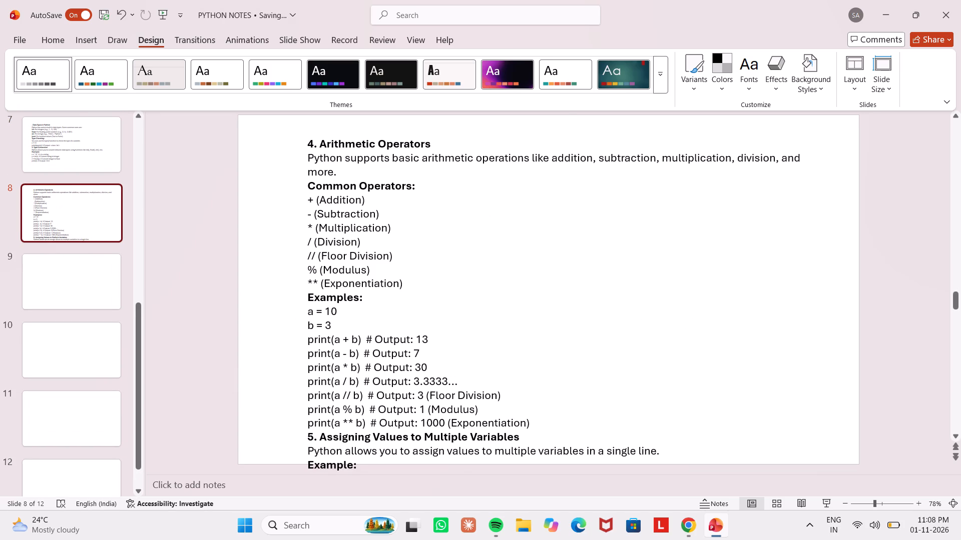
click(338, 433)
scroll(338, 433, down, 3)
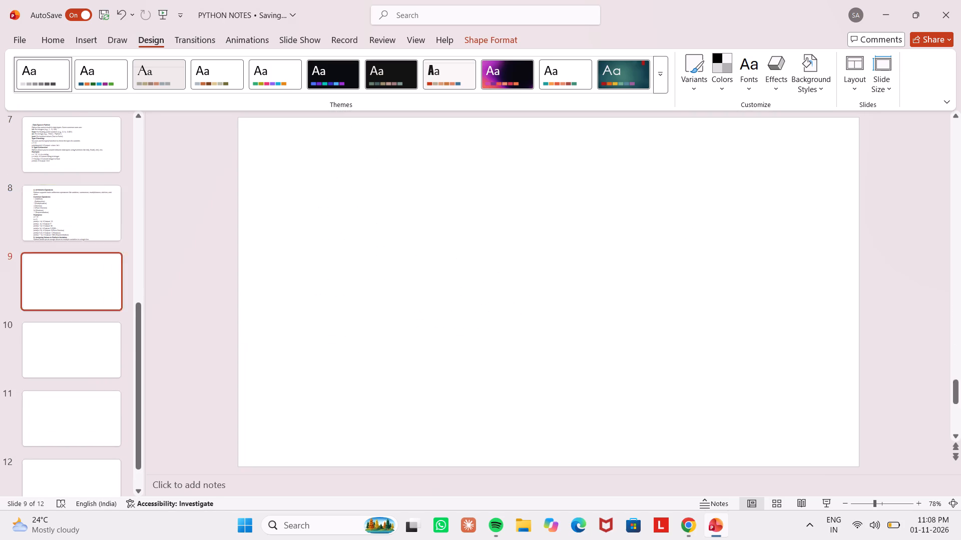
scroll(338, 433, down, 2)
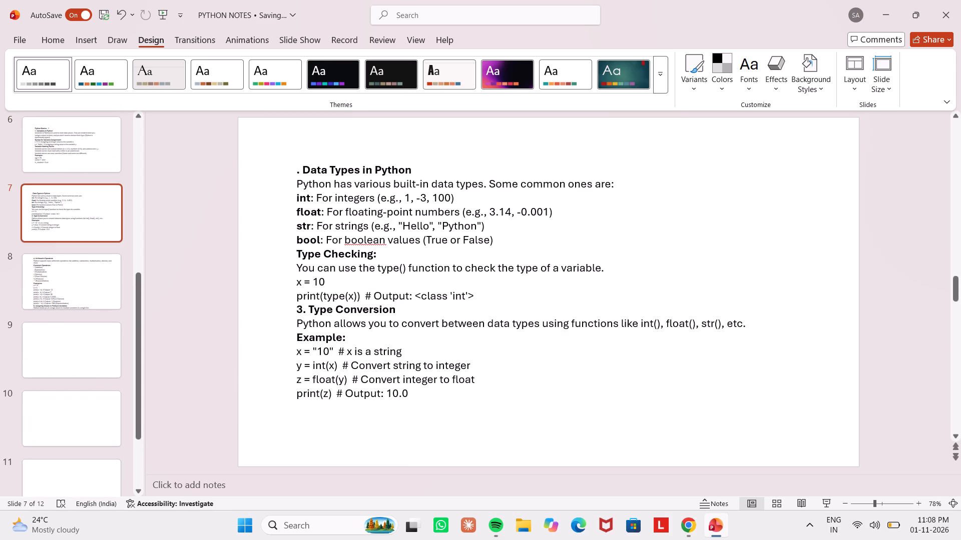
click(338, 433)
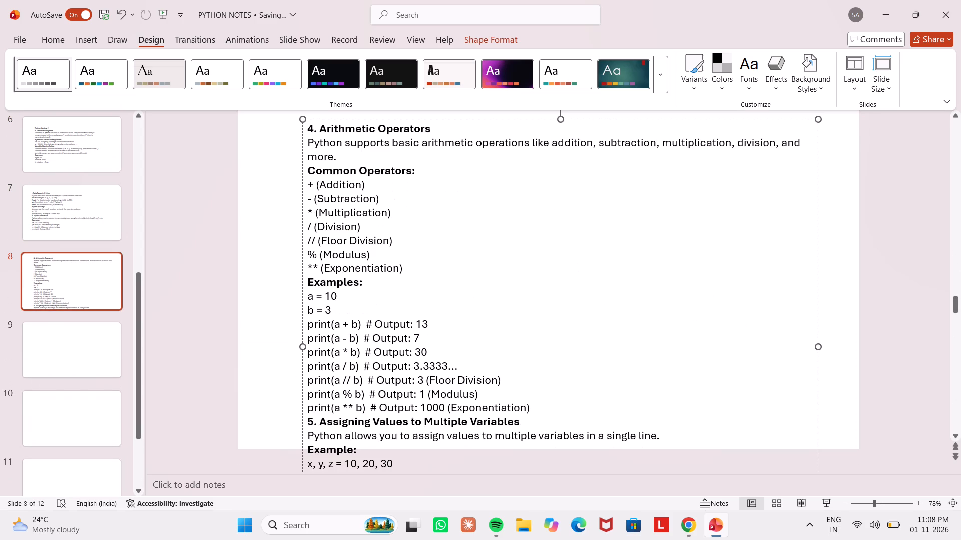
scroll(353, 411, down, 1)
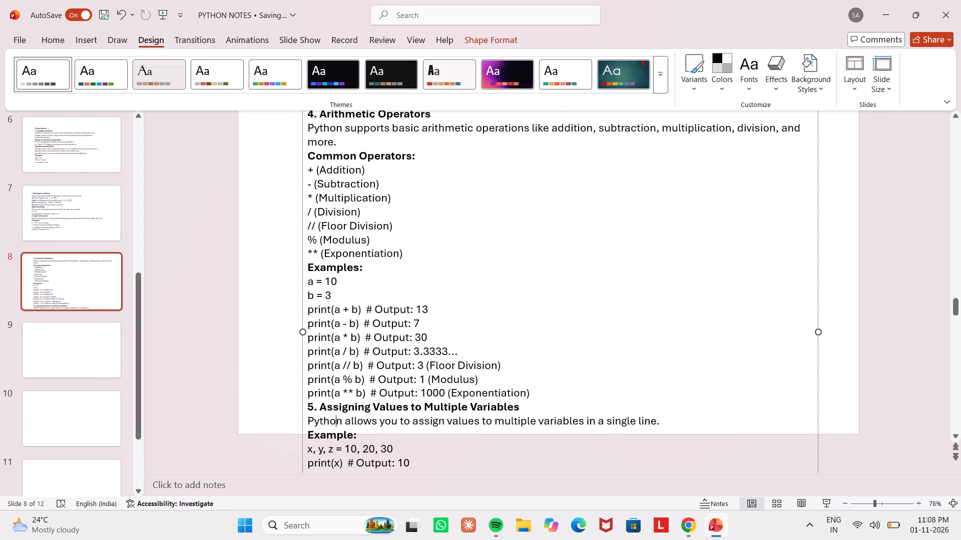
scroll(353, 411, down, 1)
key(Down)
key(Down)
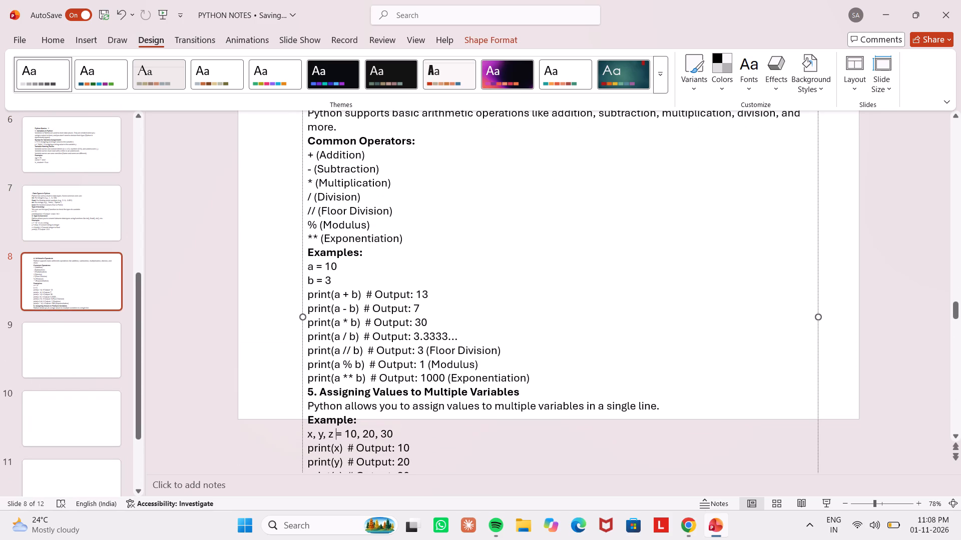
key(Down)
key(Down)
key(Down)
key(Down)
key(Down)
key(Down)
key(Down)
key(Down)
key(Down)
key(Down)
key(Down)
key(Down)
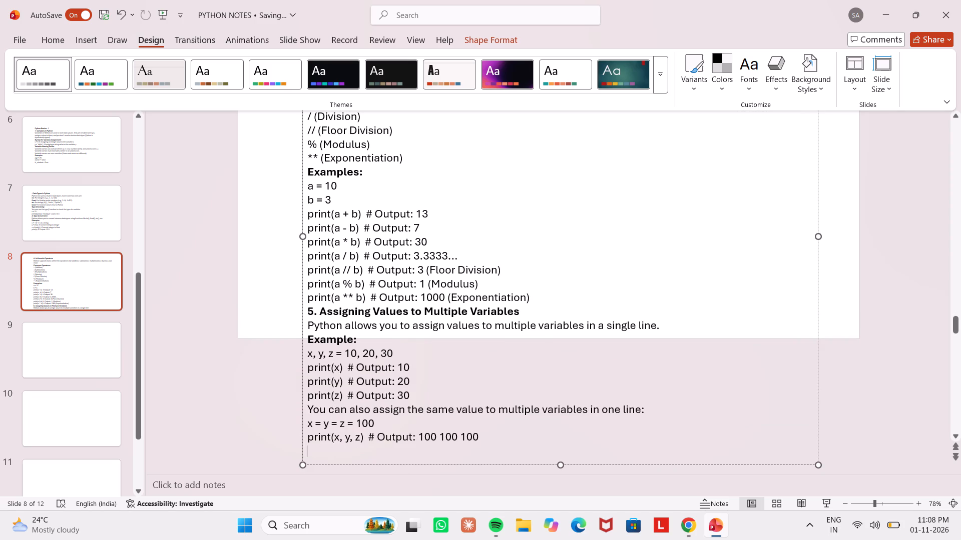
drag(309, 308, 401, 367)
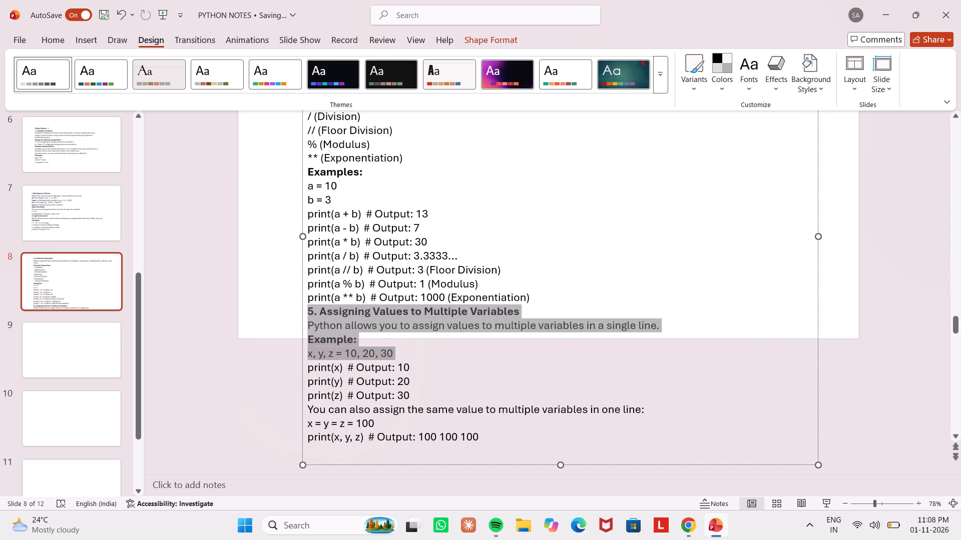
drag(401, 367, 474, 466)
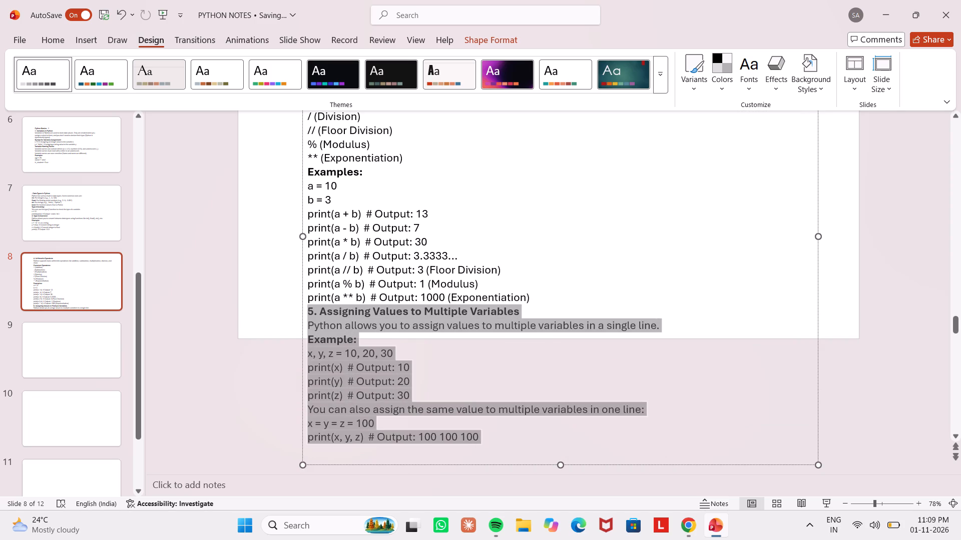
key(ctrl+c)
key(BackSpace)
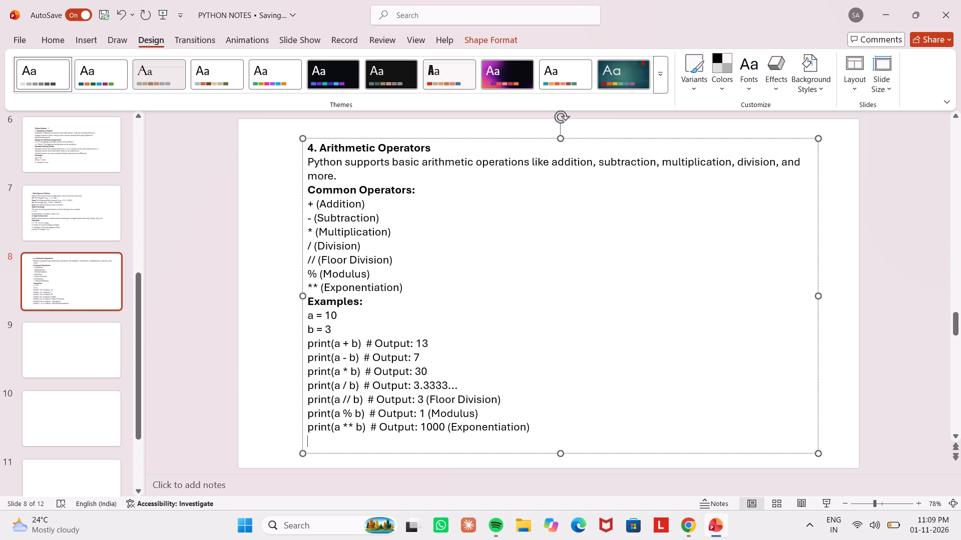
Widen slide 8's Arithmetic Operators text box so the introductory sentence fits on one line and all text stays within the slide.
drag(301, 138, 267, 146)
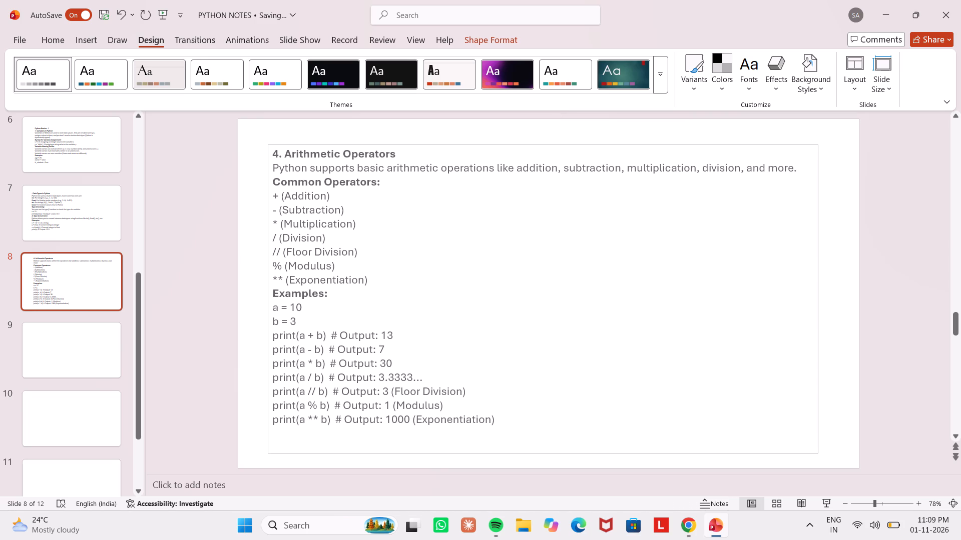
drag(267, 146, 286, 159)
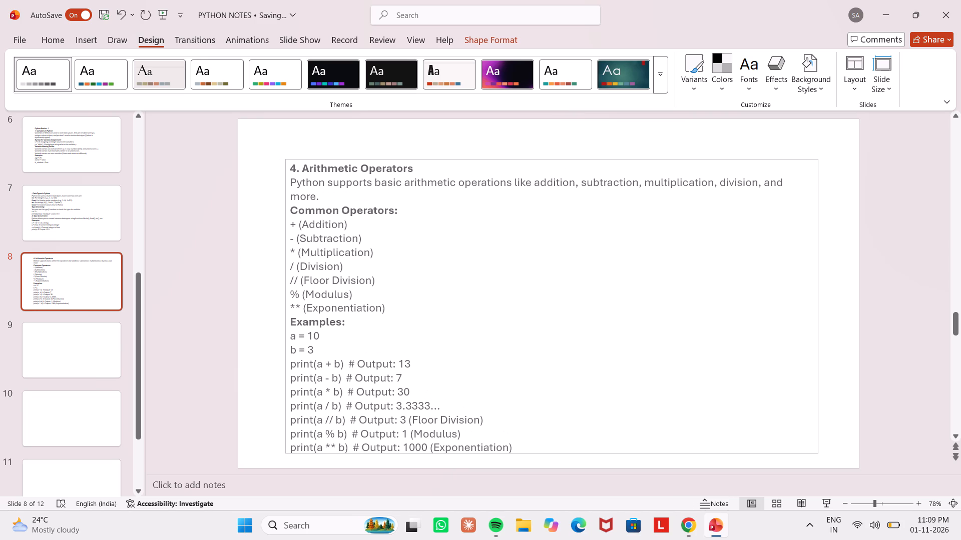
drag(286, 159, 279, 160)
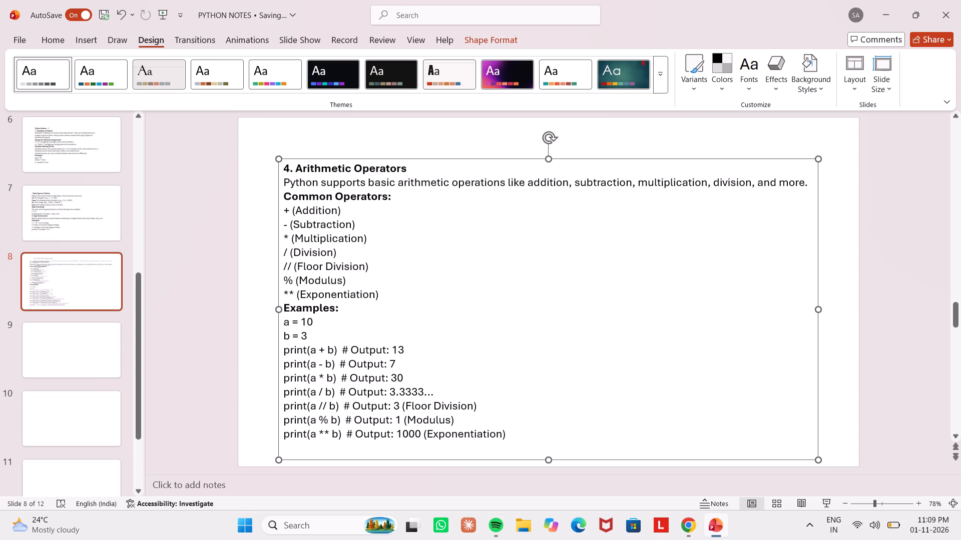
click(253, 171)
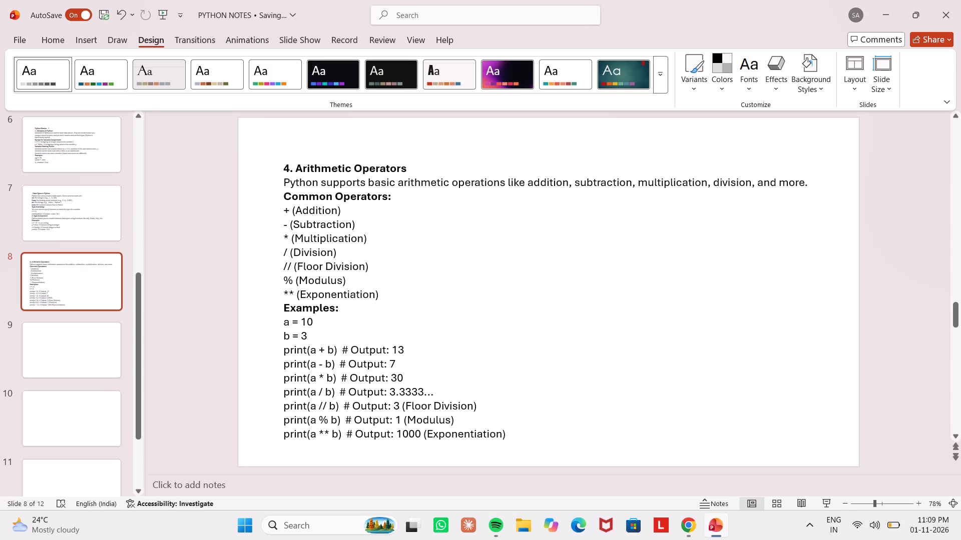
Add a text box on empty slide 9 and enlarge it to cover most of the slide.
click(98, 359)
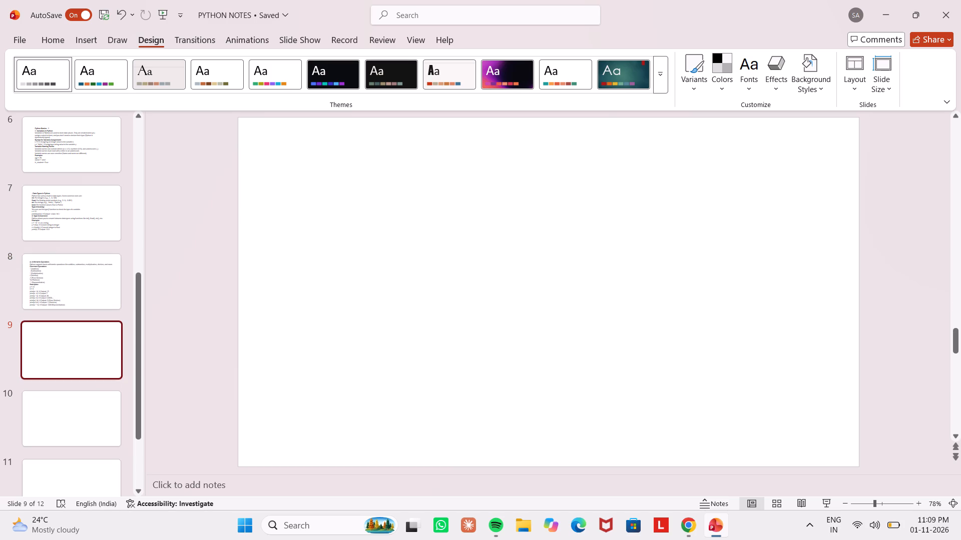
double_click(499, 146)
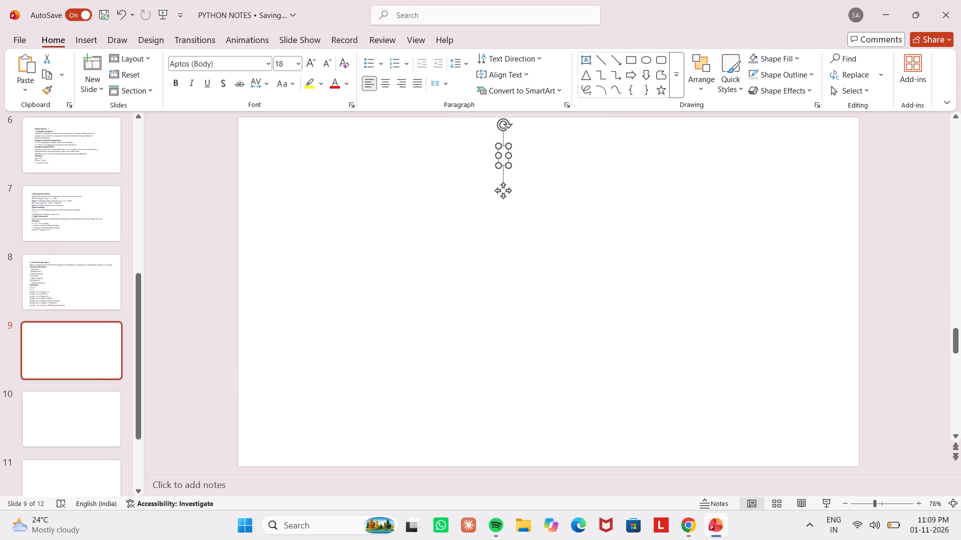
drag(498, 145, 343, 144)
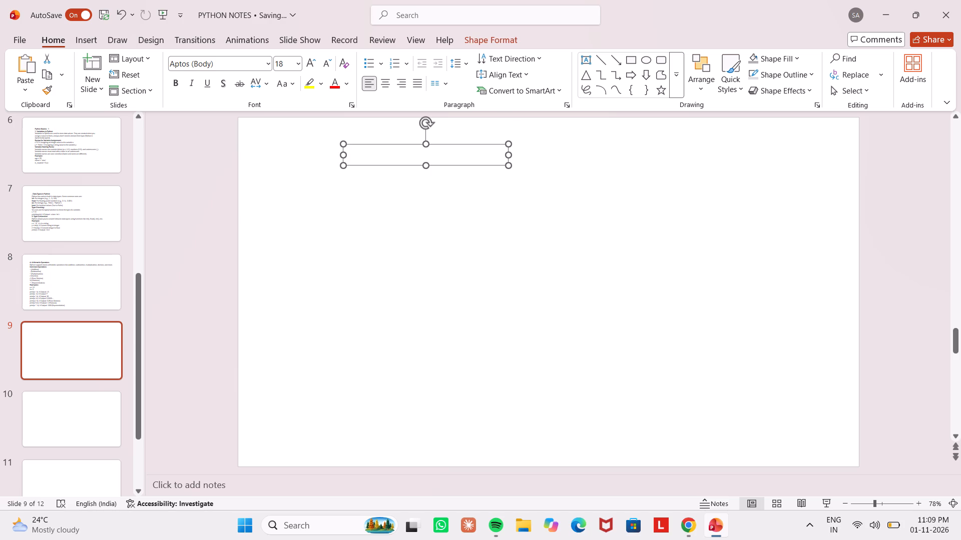
drag(425, 165, 459, 249)
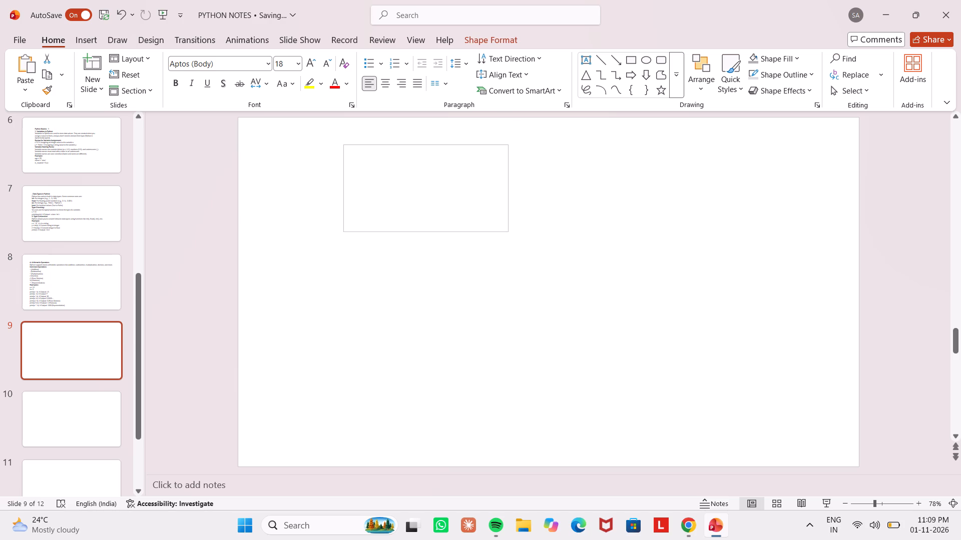
drag(459, 249, 465, 344)
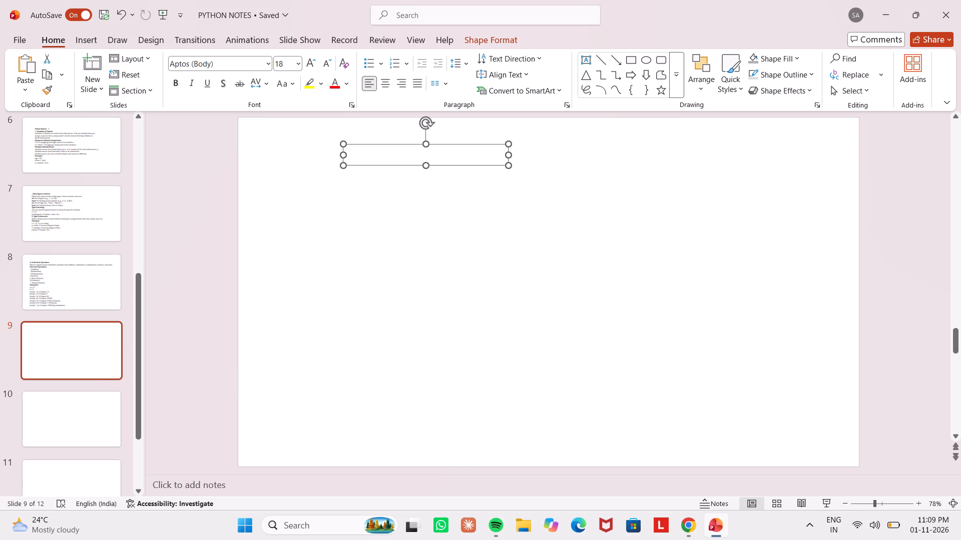
drag(511, 166, 764, 349)
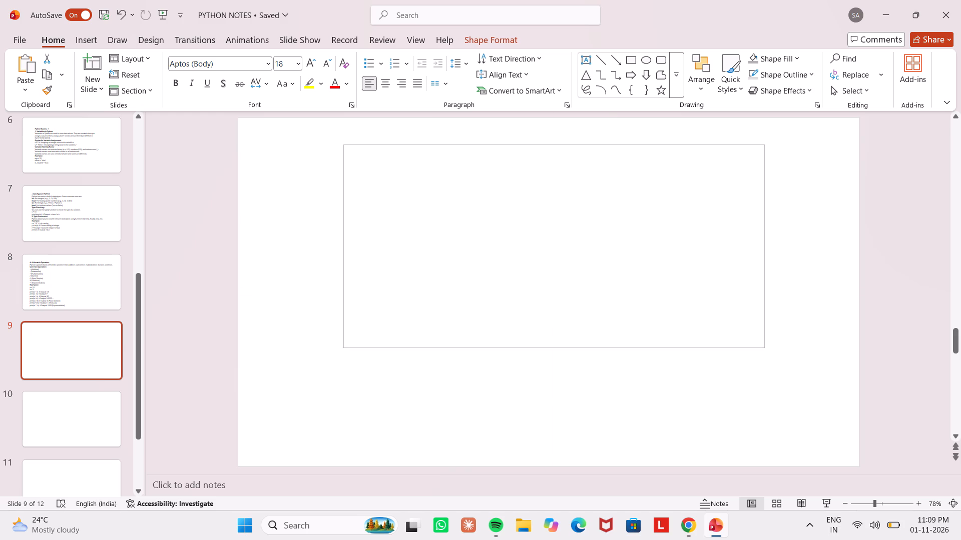
drag(764, 349, 803, 390)
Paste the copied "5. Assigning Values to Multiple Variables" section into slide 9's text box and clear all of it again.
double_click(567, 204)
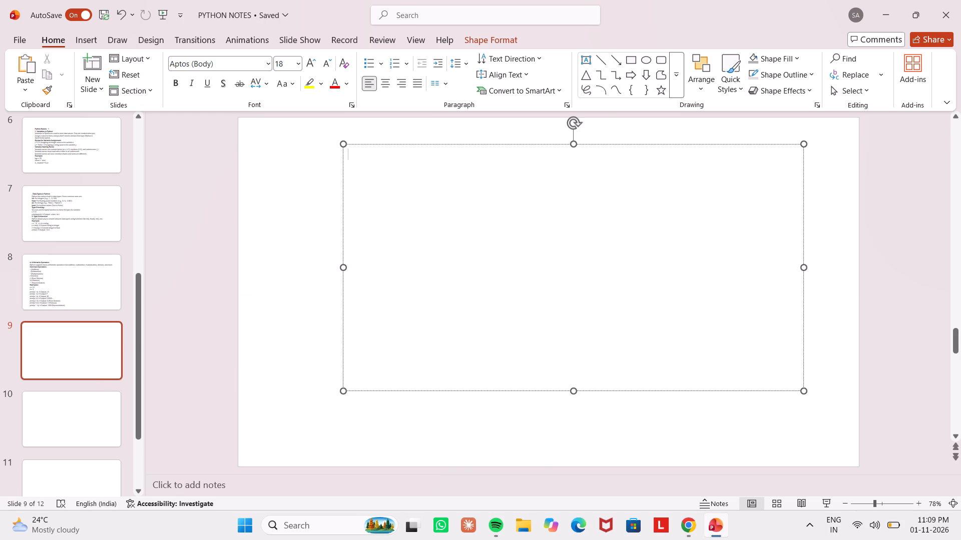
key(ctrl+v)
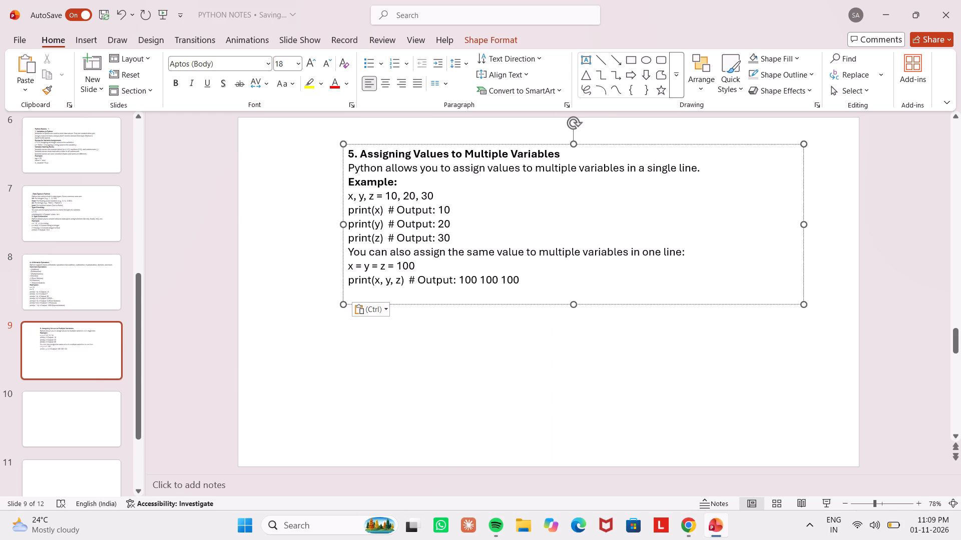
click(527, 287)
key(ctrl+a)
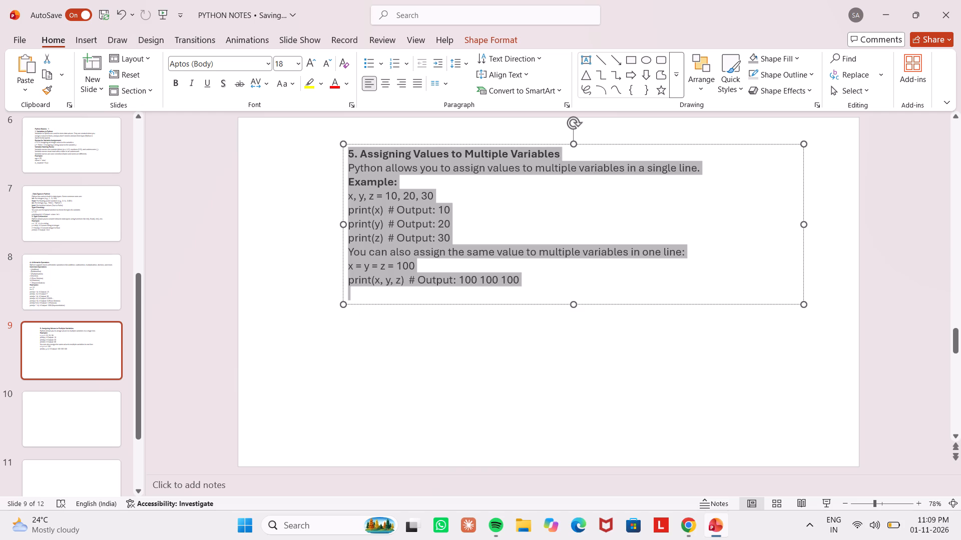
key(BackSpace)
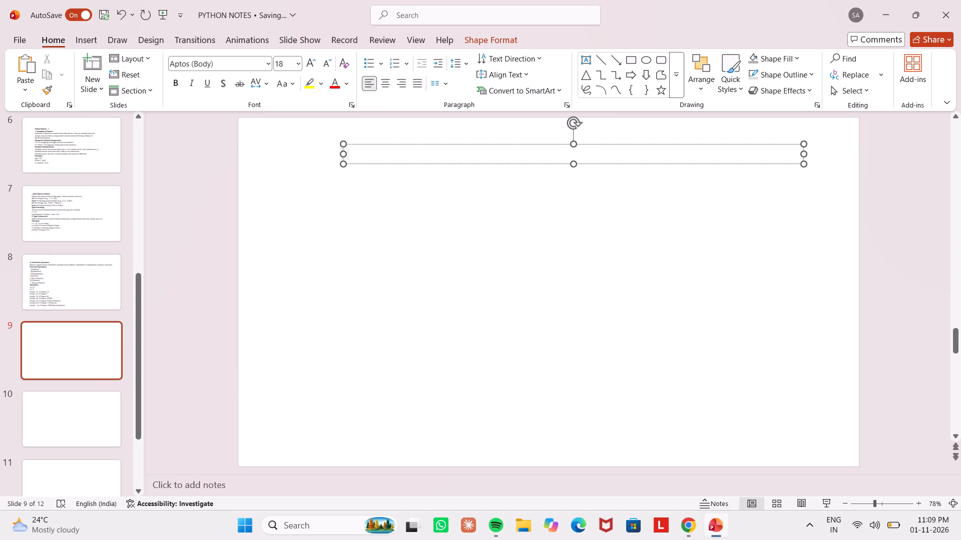
Switch to Chrome and copy the 2.md notes from "5. Assigning Values to Multiple Variables" through the last Homework item, excluding YouTube Reference.
click(678, 527)
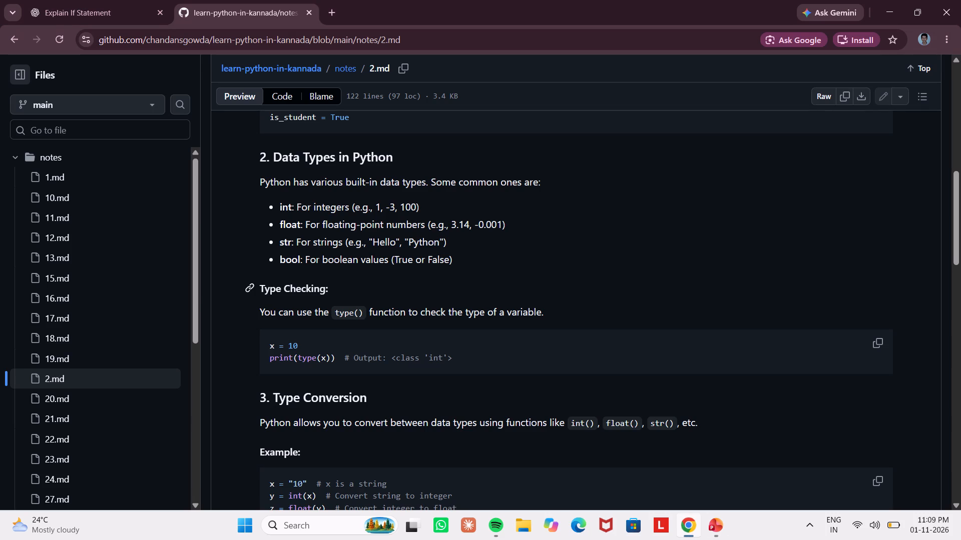
scroll(434, 246, down, 7)
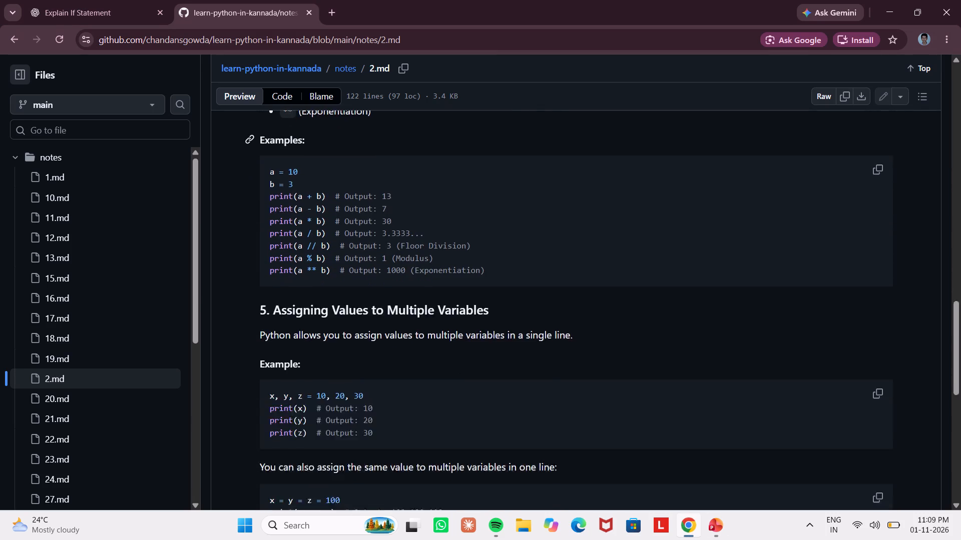
scroll(434, 246, down, 2)
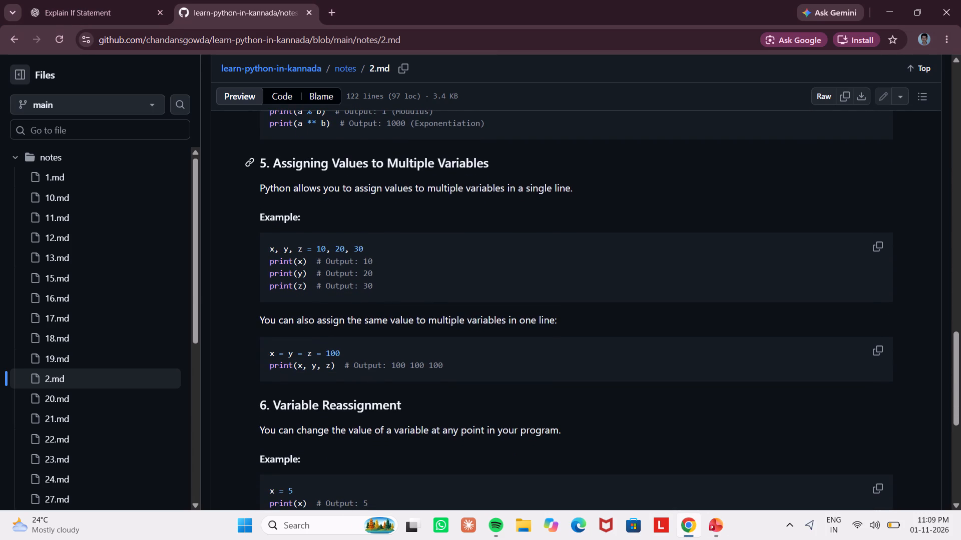
drag(259, 160, 292, 179)
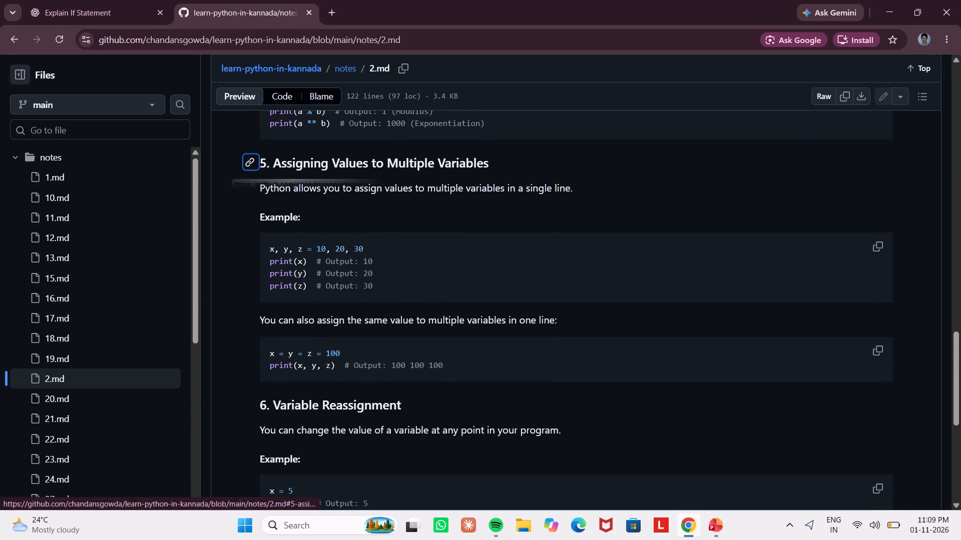
drag(292, 179, 274, 166)
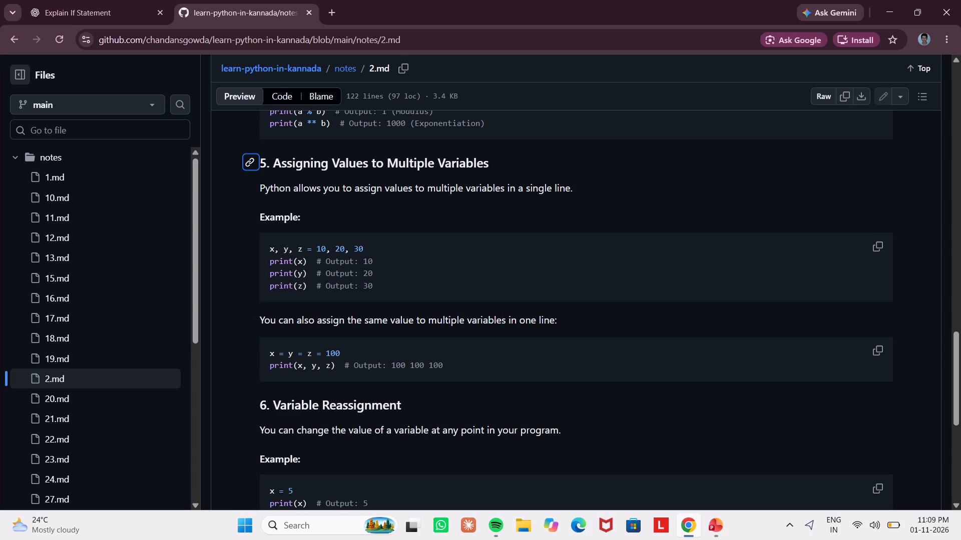
drag(260, 164, 474, 429)
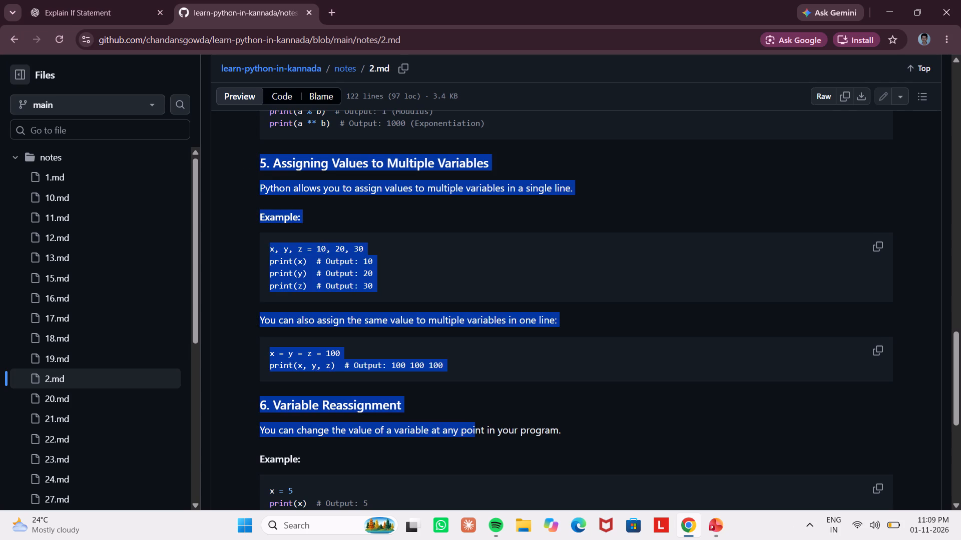
click(400, 332)
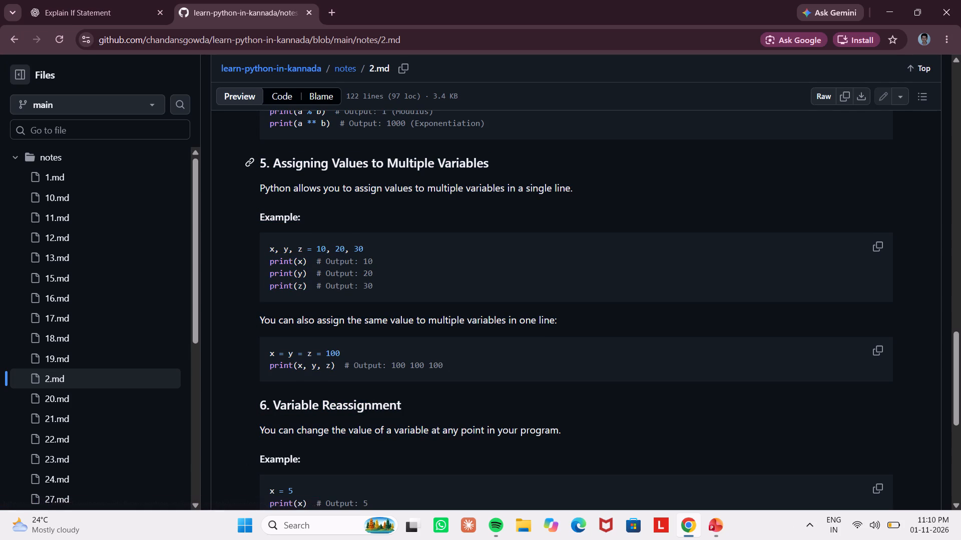
drag(261, 161, 453, 281)
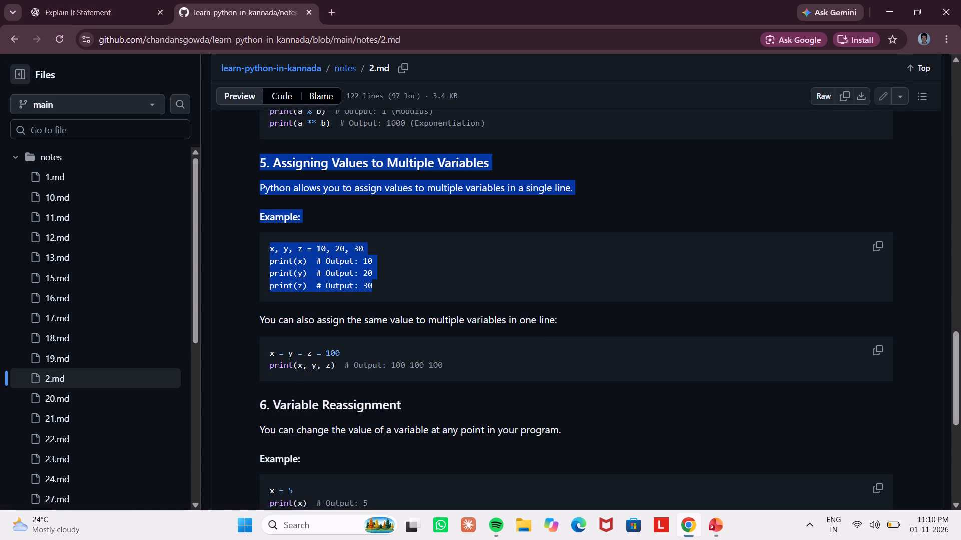
drag(453, 281, 606, 464)
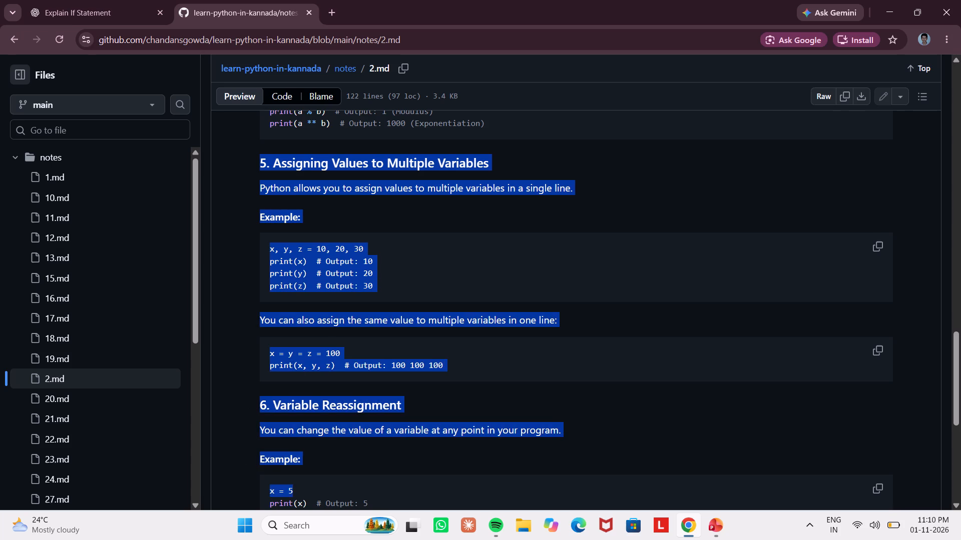
drag(606, 464, 650, 397)
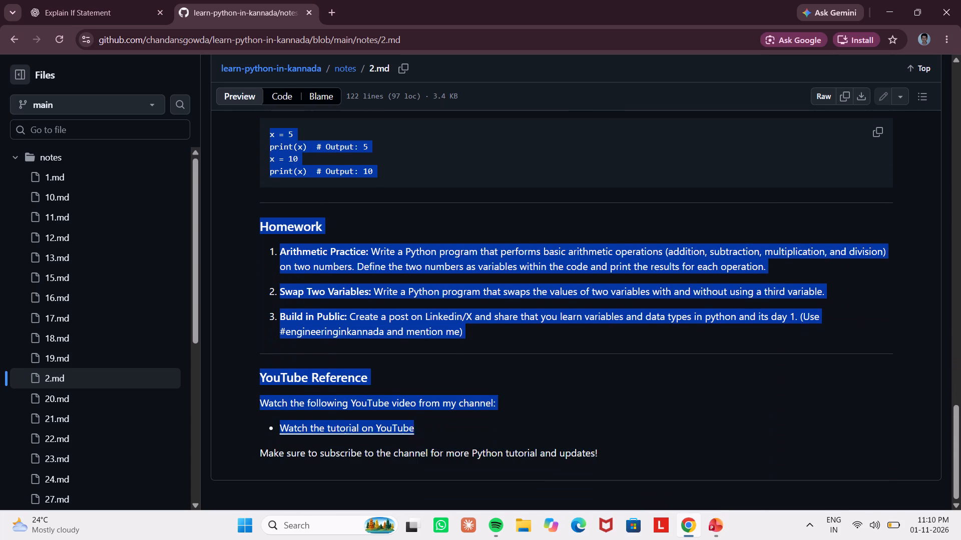
drag(650, 397, 703, 336)
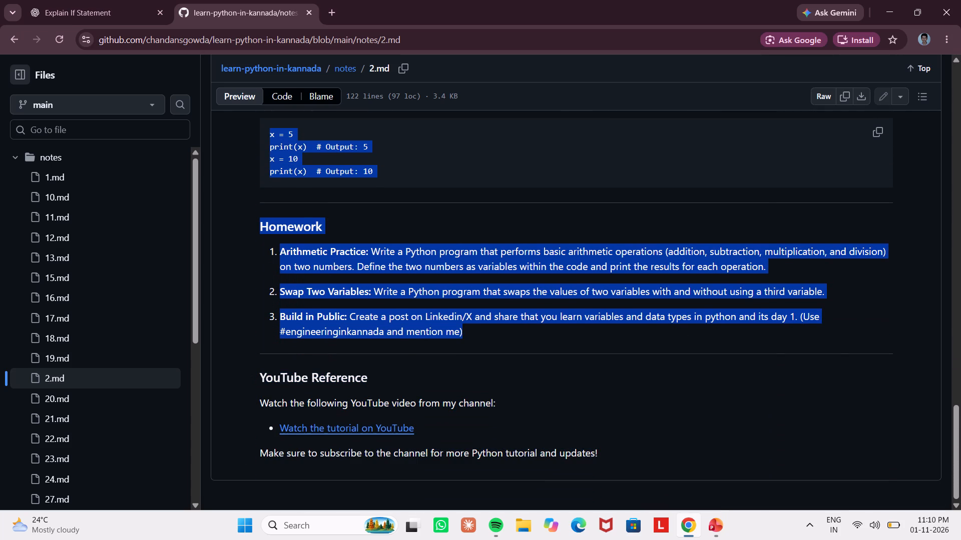
key(ctrl+c)
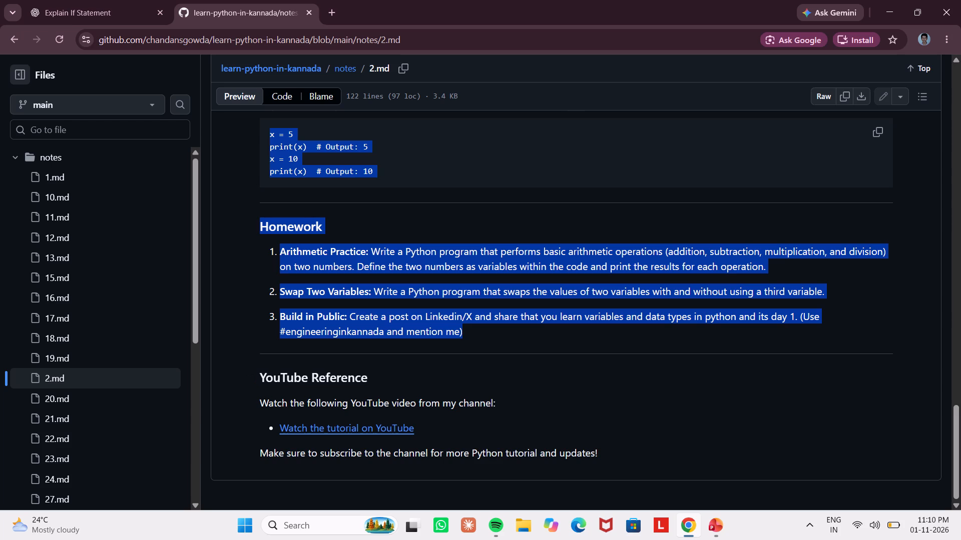
click(703, 336)
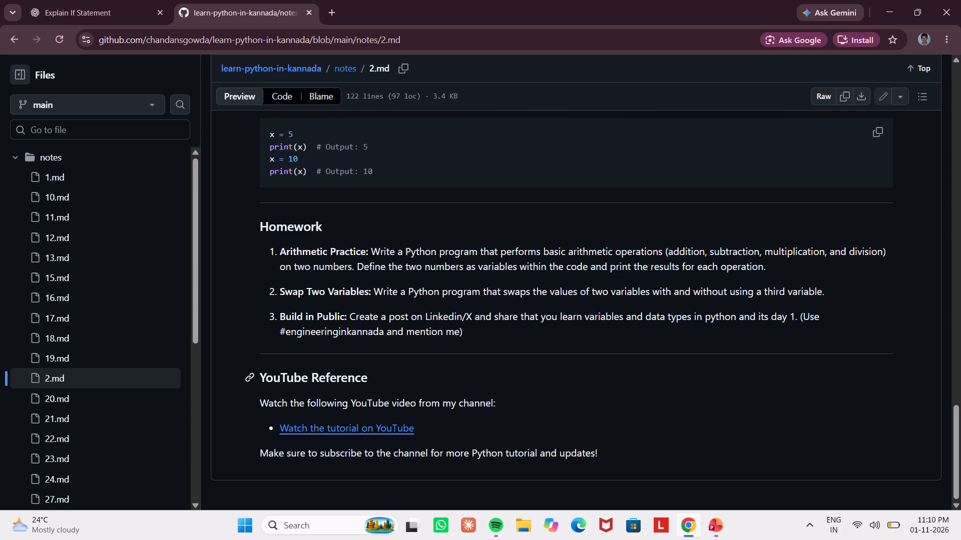
Switch to PowerPoint and paste the copied notes into slide 9's empty text box.
click(713, 525)
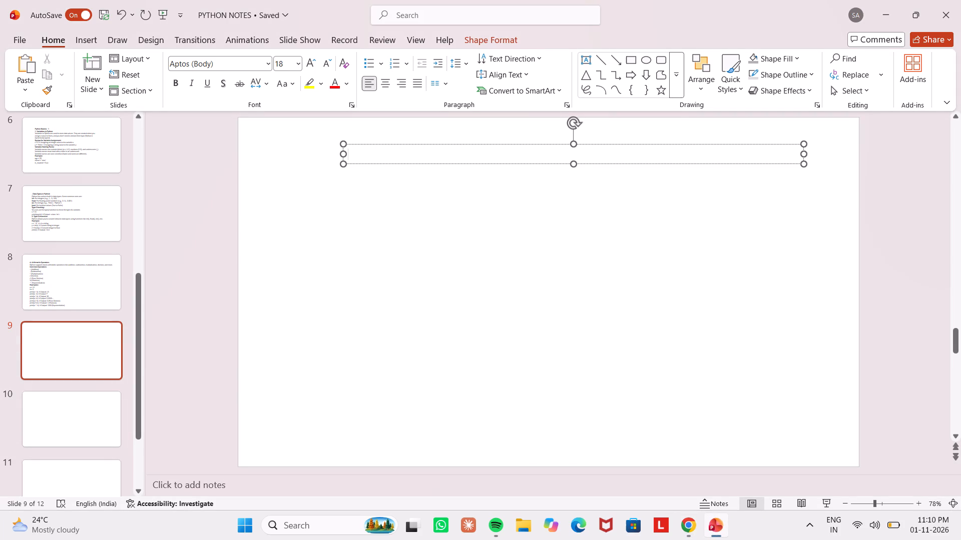
key(ctrl+v)
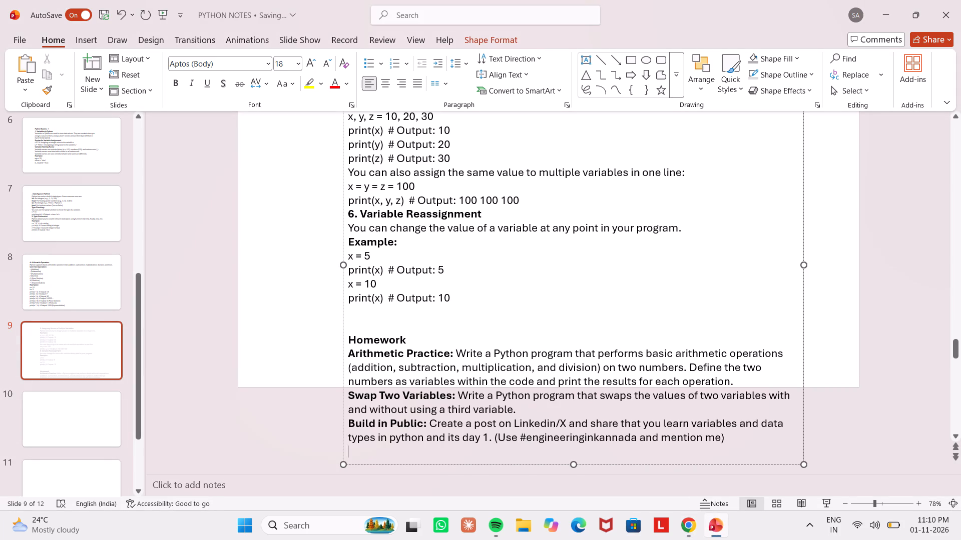
Copy the Homework heading and its three items from slide 9's text box and delete them there.
scroll(411, 278, up, 3)
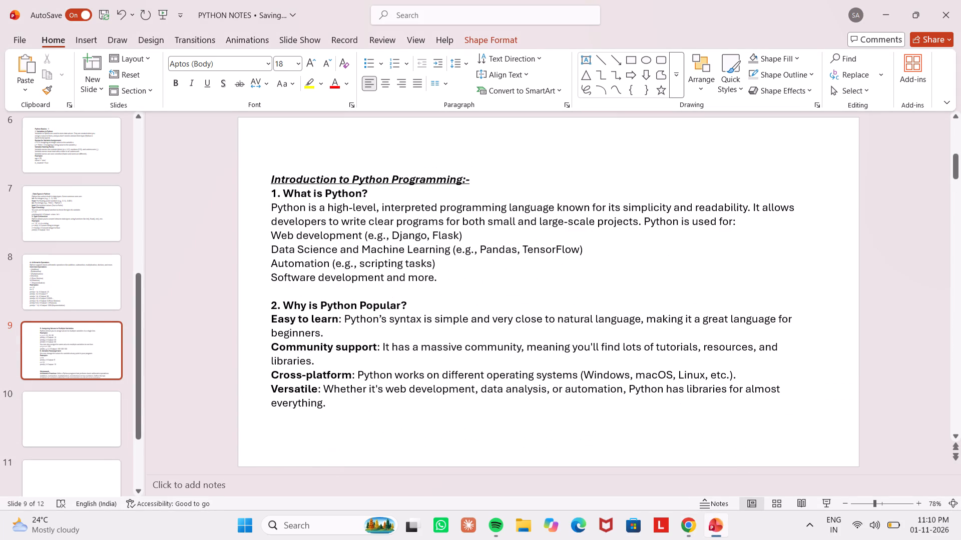
scroll(411, 278, down, 3)
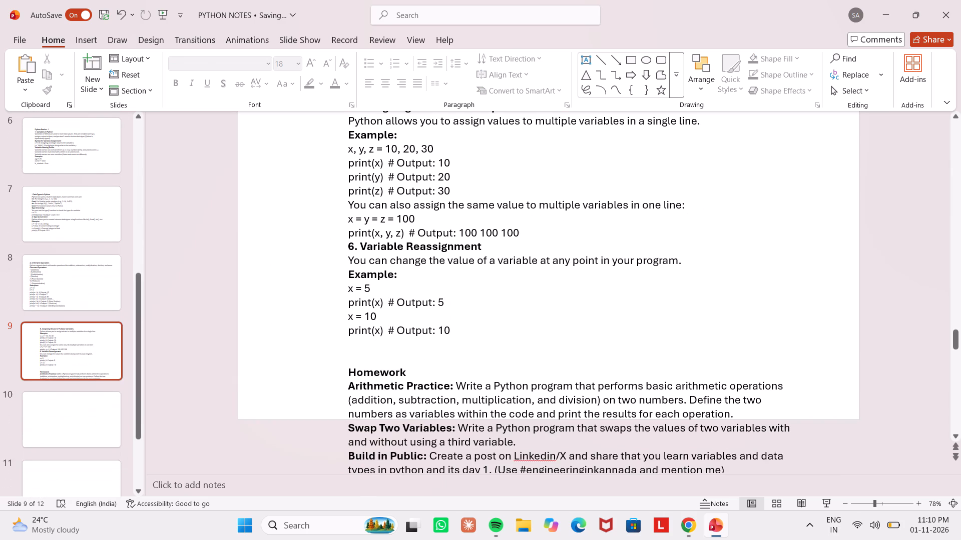
click(433, 299)
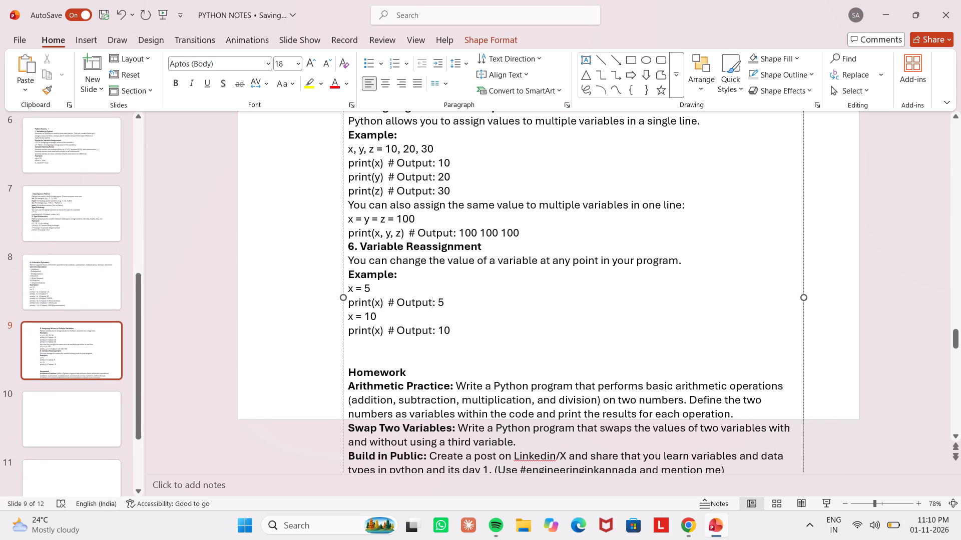
click(348, 371)
drag(348, 371, 686, 478)
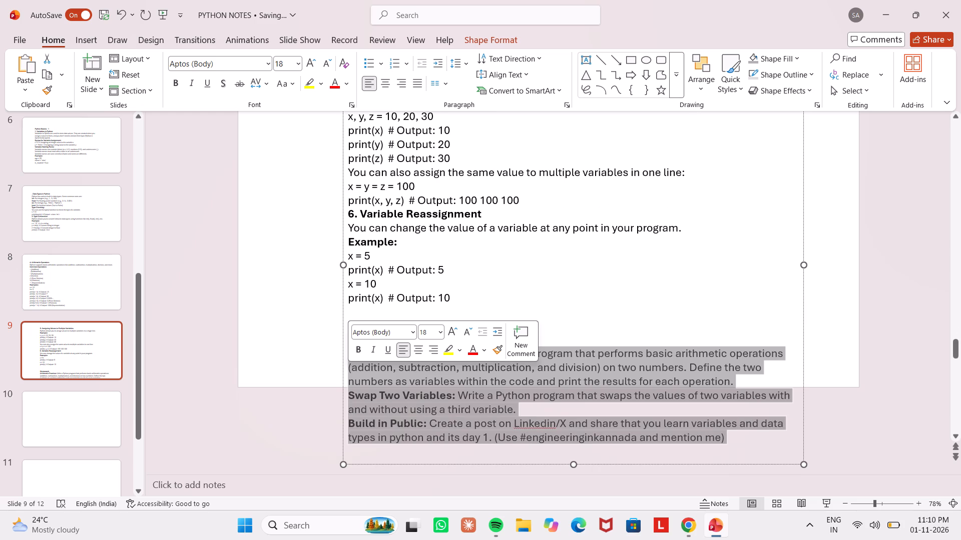
drag(686, 478, 748, 464)
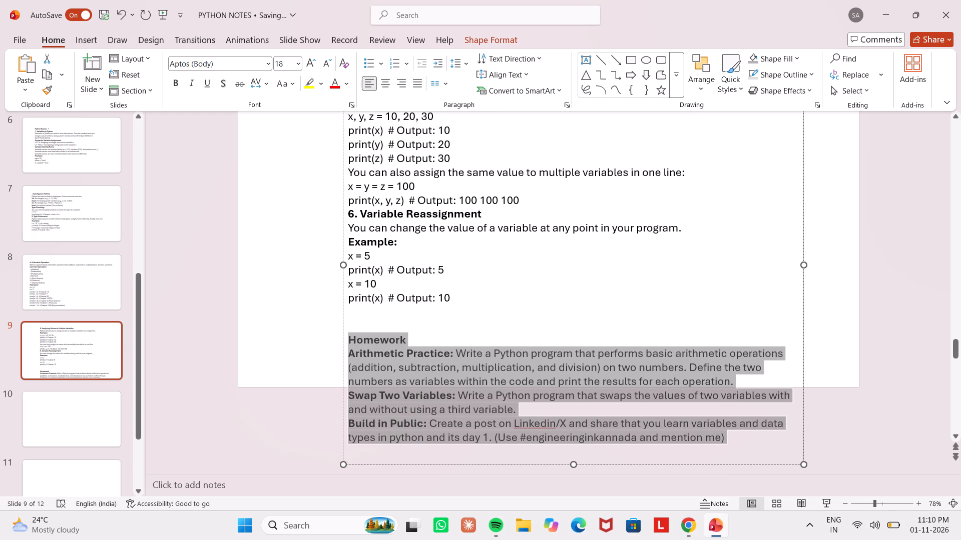
key(ctrl+c)
key(BackSpace)
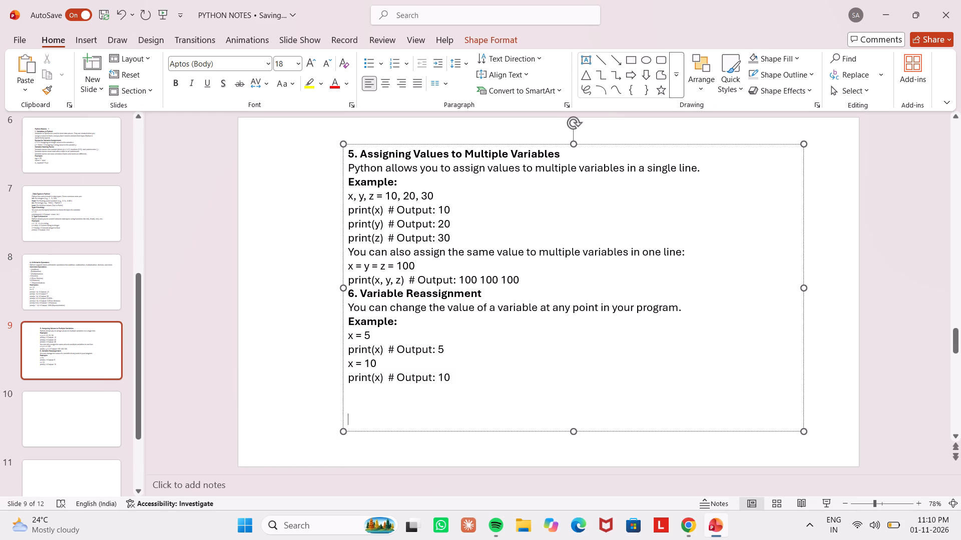
Widen slide 9's text box towards the slide's left edge and start its text slightly lower, keeping it within the slide.
drag(344, 142, 276, 150)
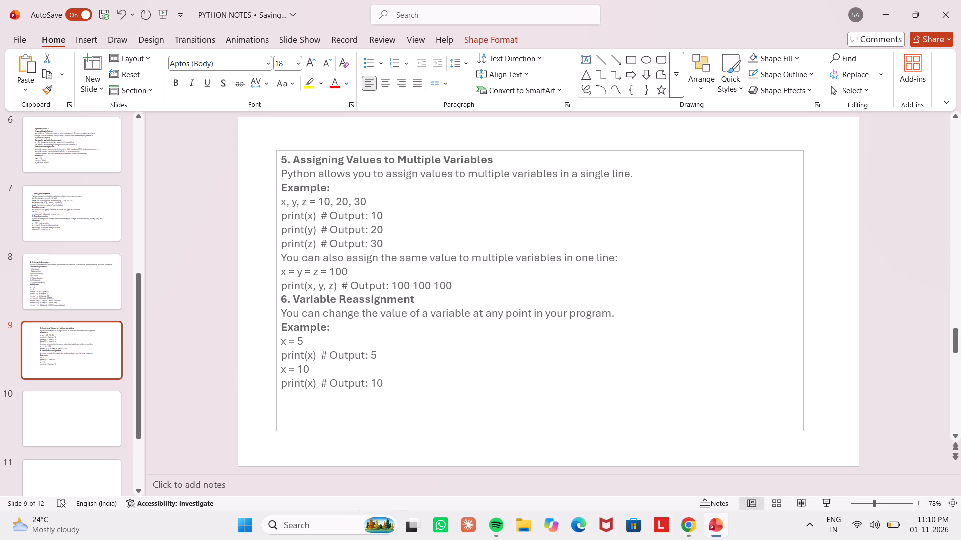
drag(276, 150, 293, 156)
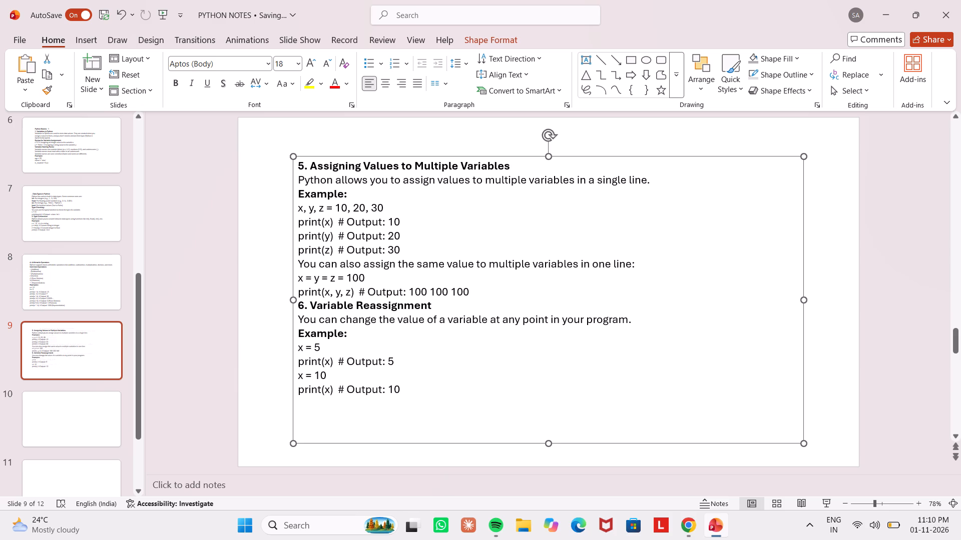
click(402, 209)
click(458, 357)
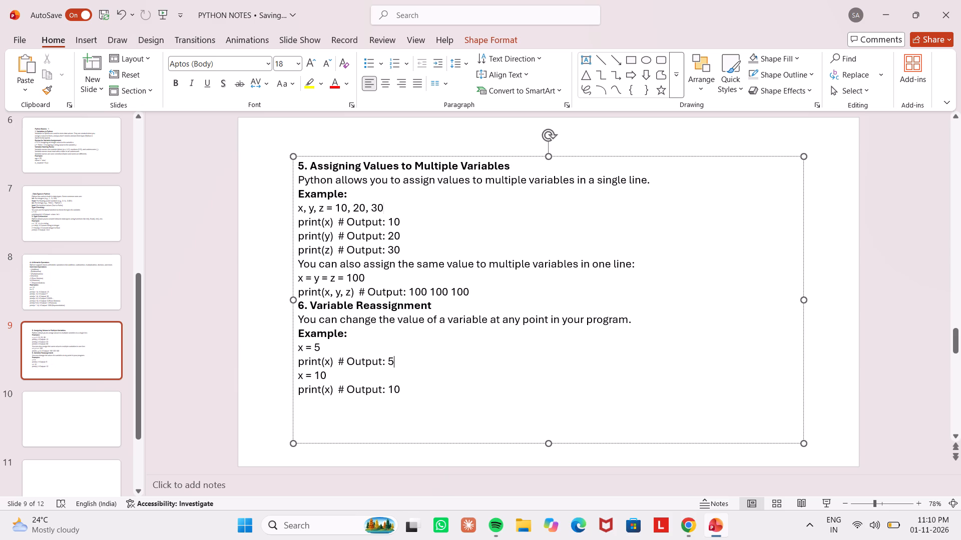
click(453, 459)
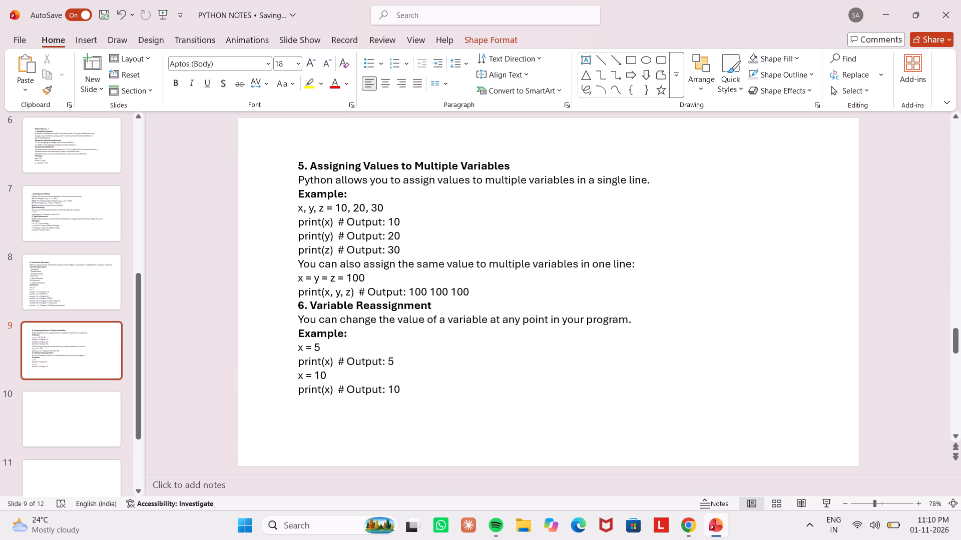
Insert a blank line before the "6. Variable Reassignment" heading on slide 9.
click(475, 291)
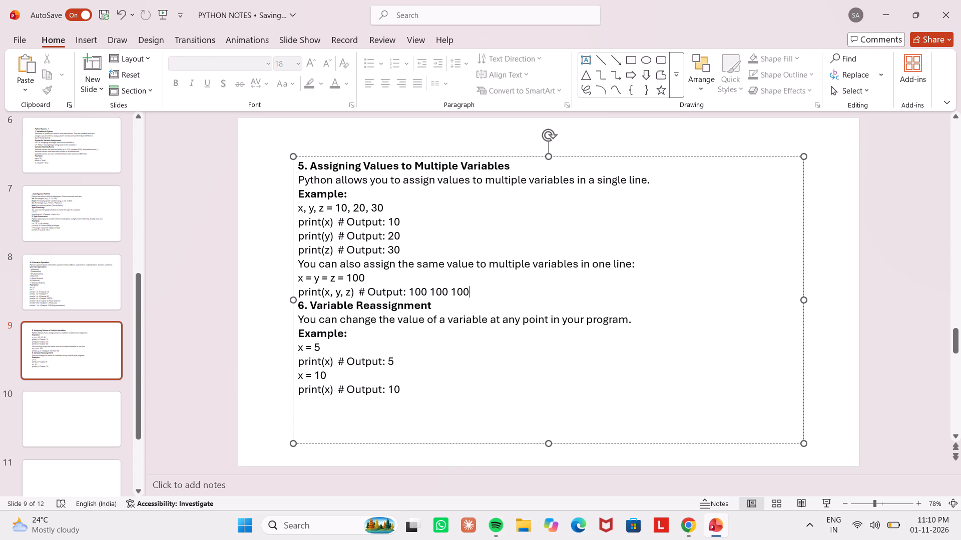
key(Return)
Add a text box on empty slide 10 and enlarge it to cover most of the slide's width and height.
click(100, 285)
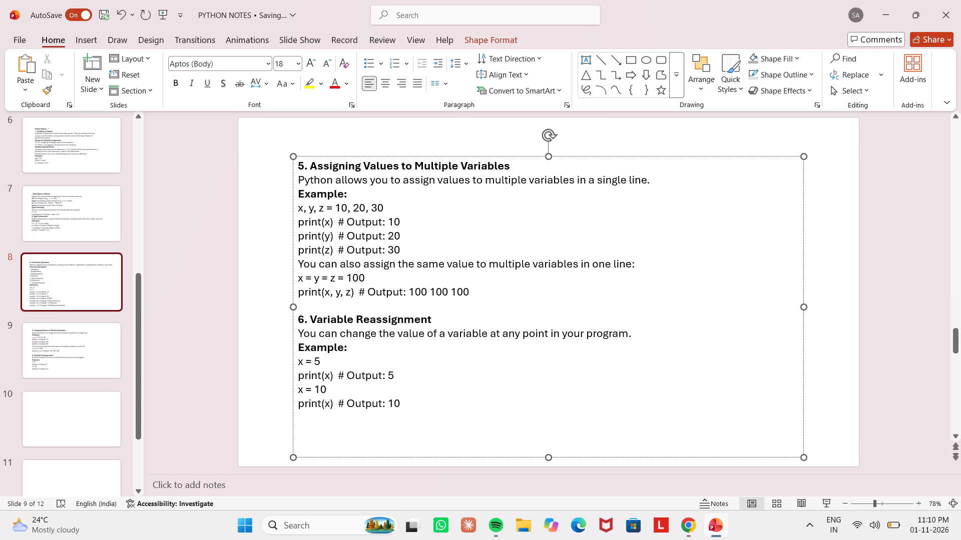
click(95, 446)
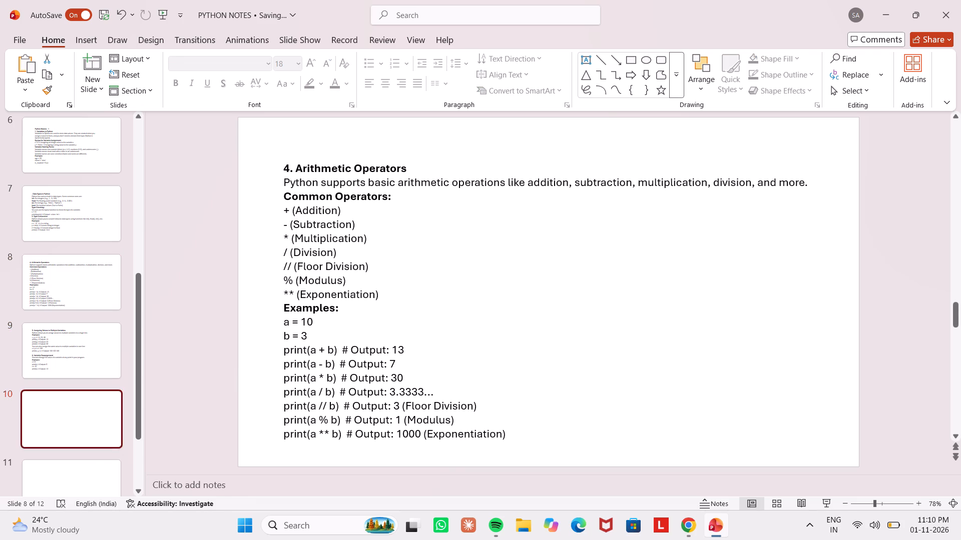
double_click(455, 225)
click(455, 225)
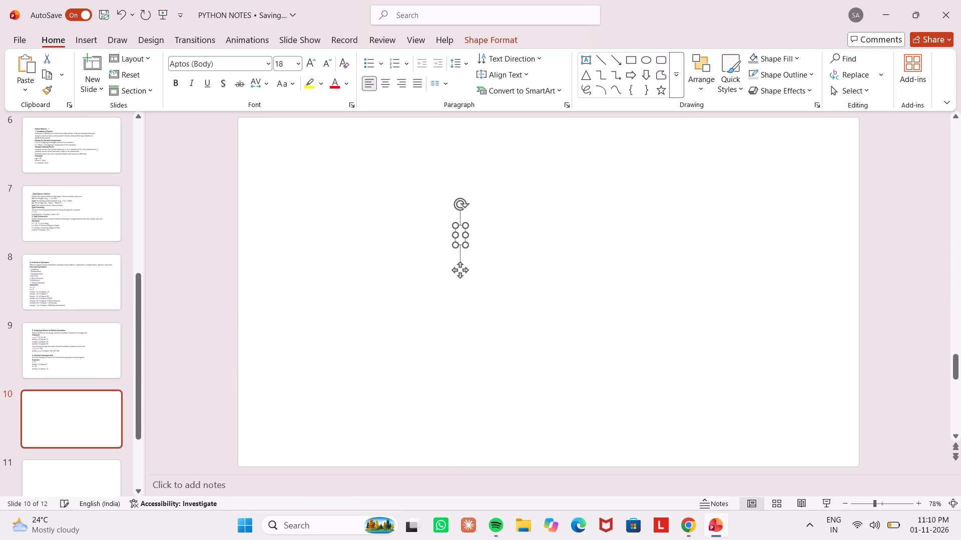
drag(455, 225, 317, 142)
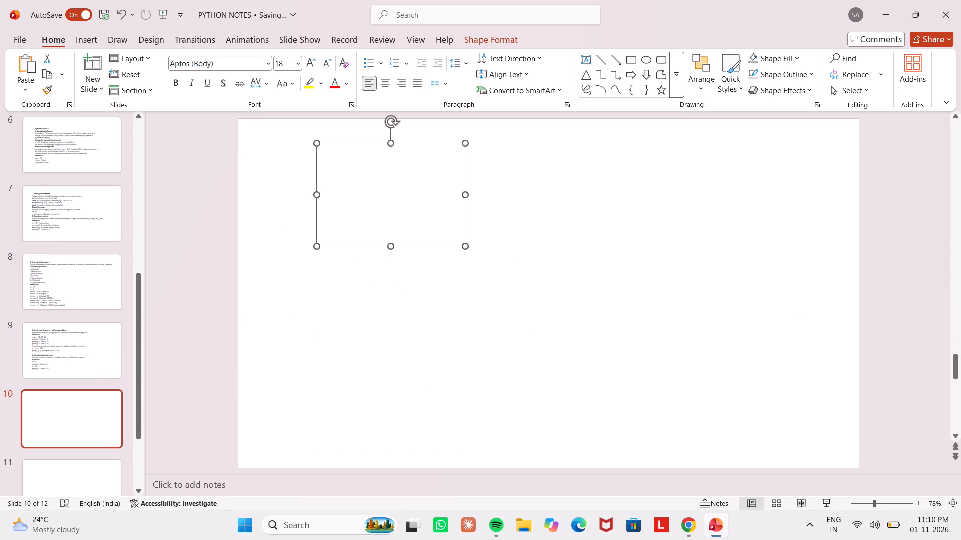
drag(464, 245, 759, 311)
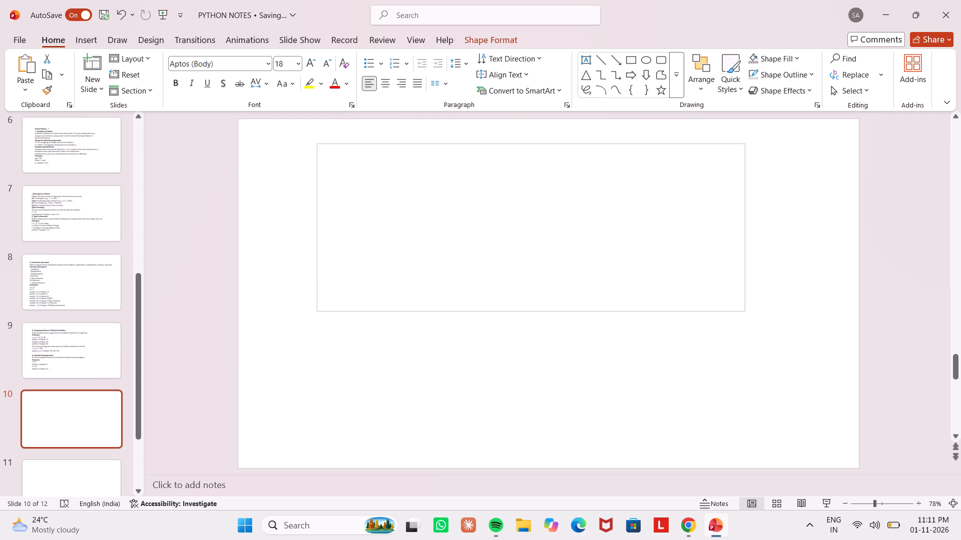
drag(759, 311, 811, 387)
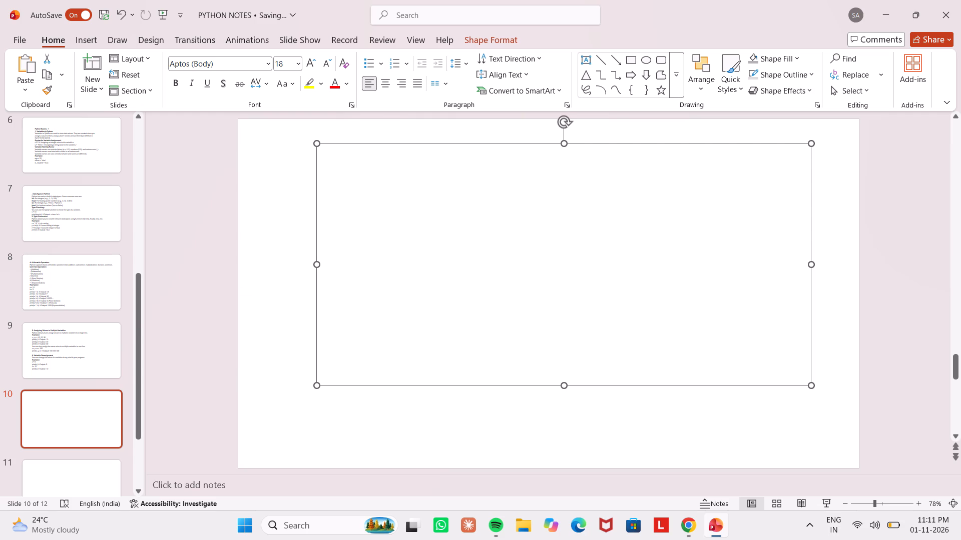
Paste the copied Homework section into slide 10's text box.
double_click(491, 214)
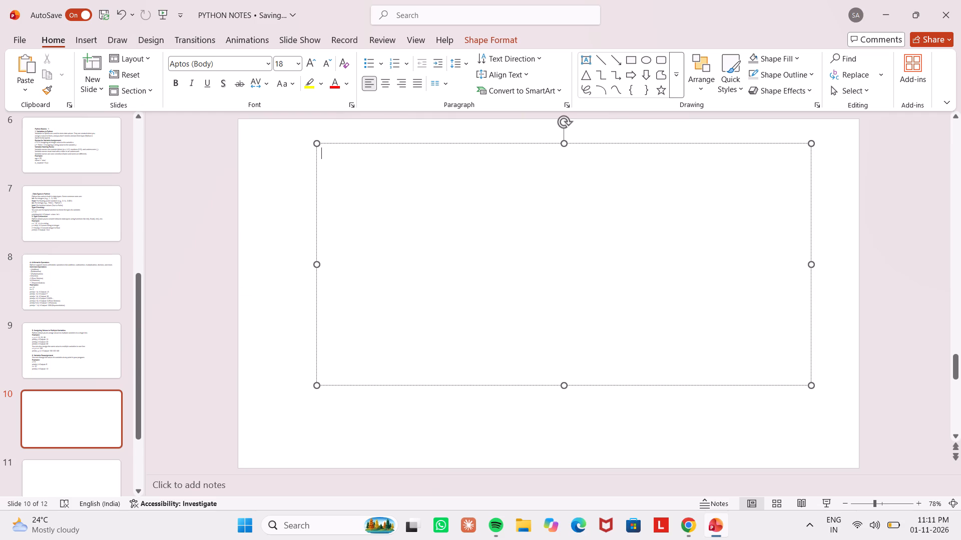
key(ctrl+c)
key(ctrl+v)
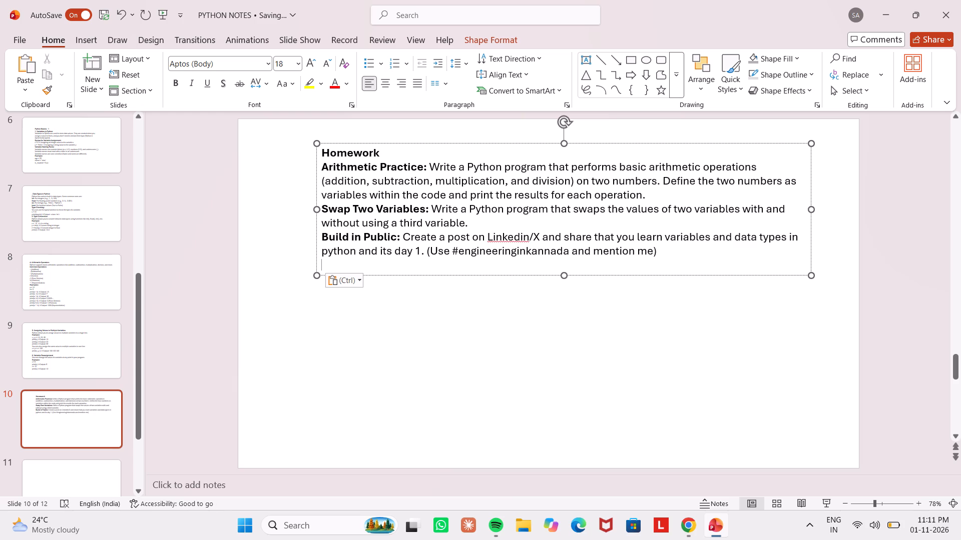
Widen slide 10's Homework text box on both sides and move it down towards the middle of the slide.
drag(808, 273, 820, 347)
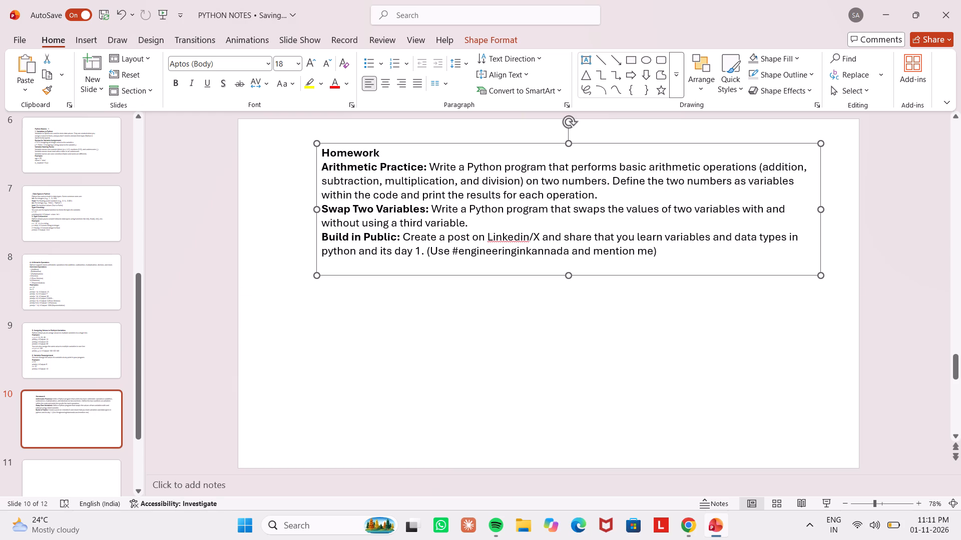
drag(569, 140, 538, 219)
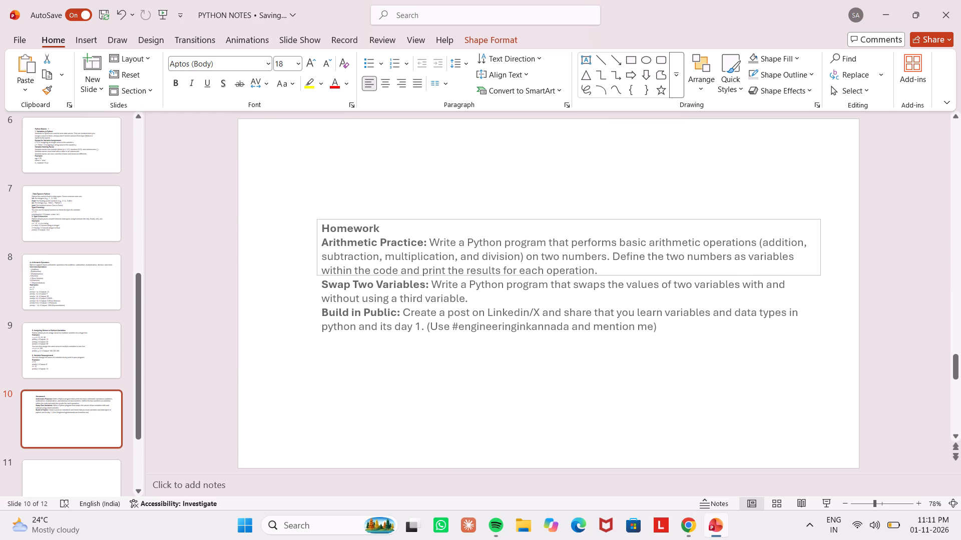
drag(538, 219, 530, 208)
drag(530, 208, 526, 223)
click(526, 223)
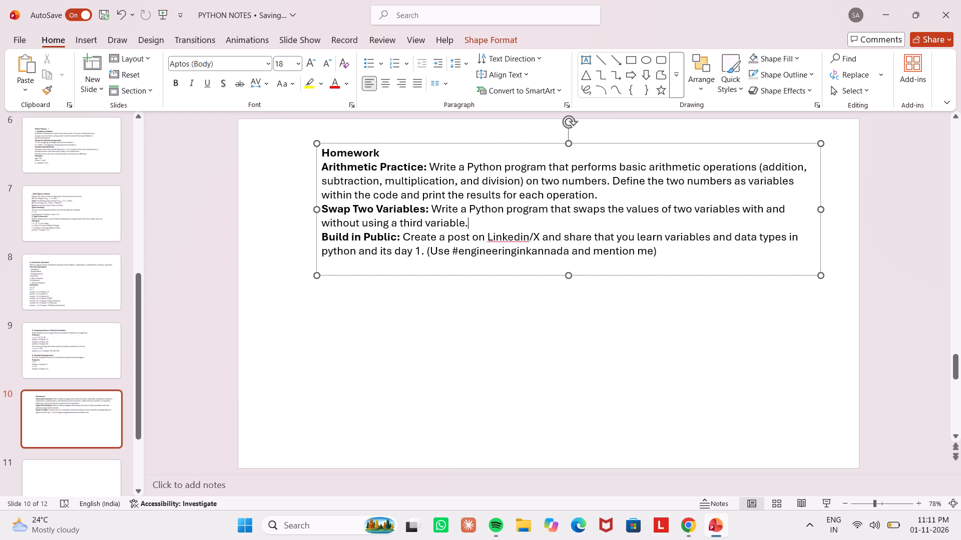
drag(314, 208, 314, 208)
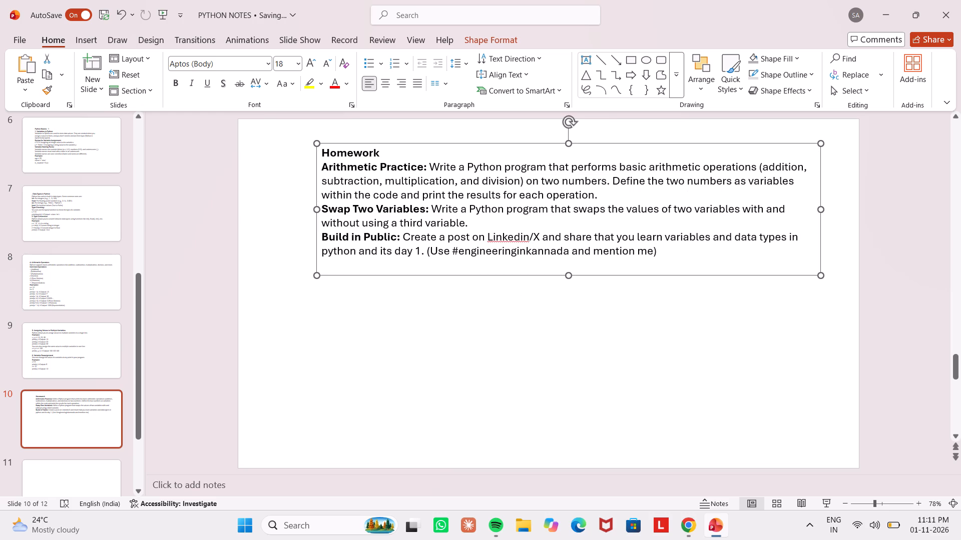
drag(314, 208, 282, 251)
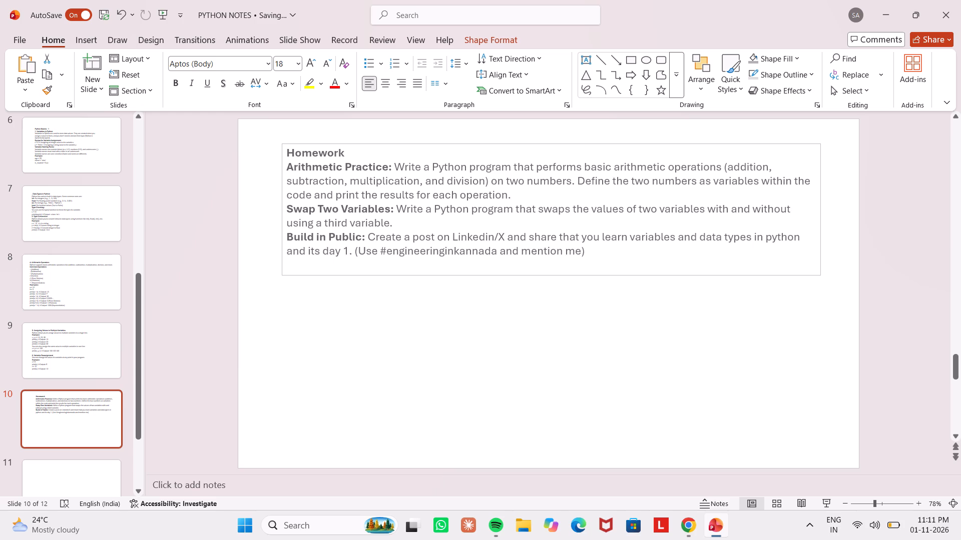
drag(282, 251, 280, 251)
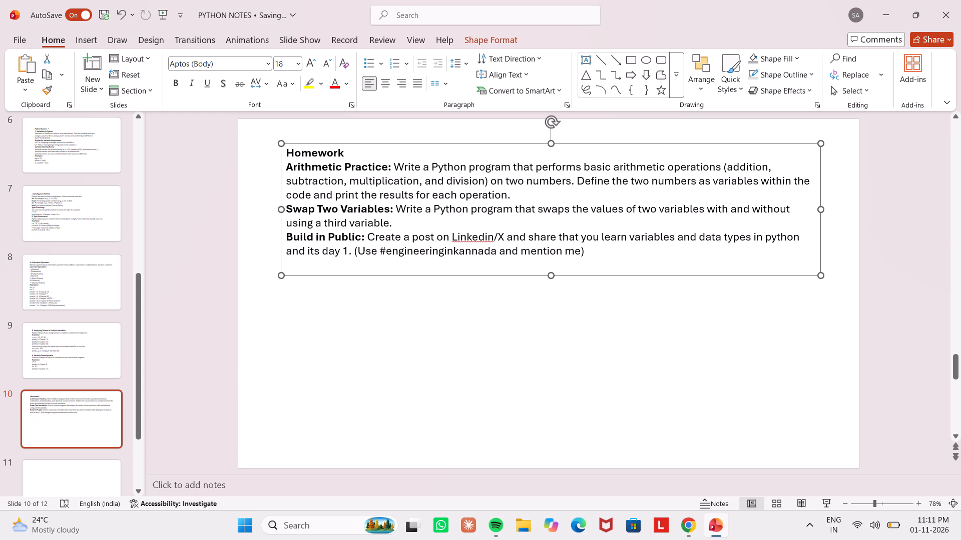
drag(563, 144, 568, 205)
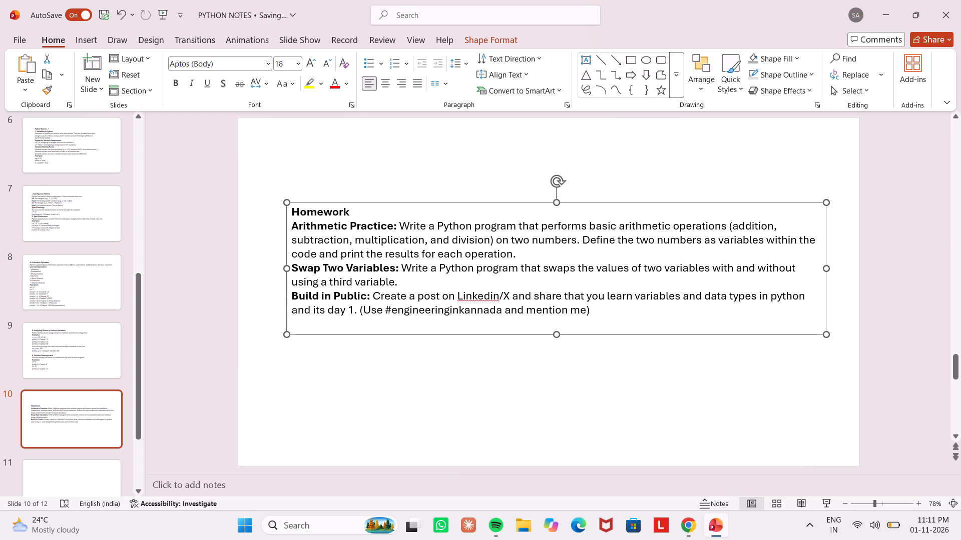
click(597, 346)
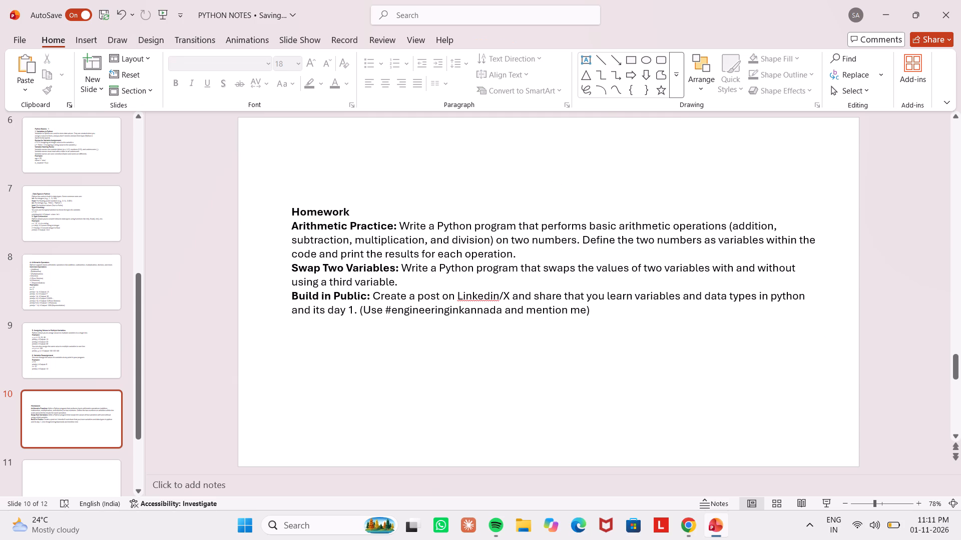
Number the Homework items on slide 10: 1. before Arithmetic Practice, 2. before Swap Two Variables, 3. before Build in Public.
click(294, 224)
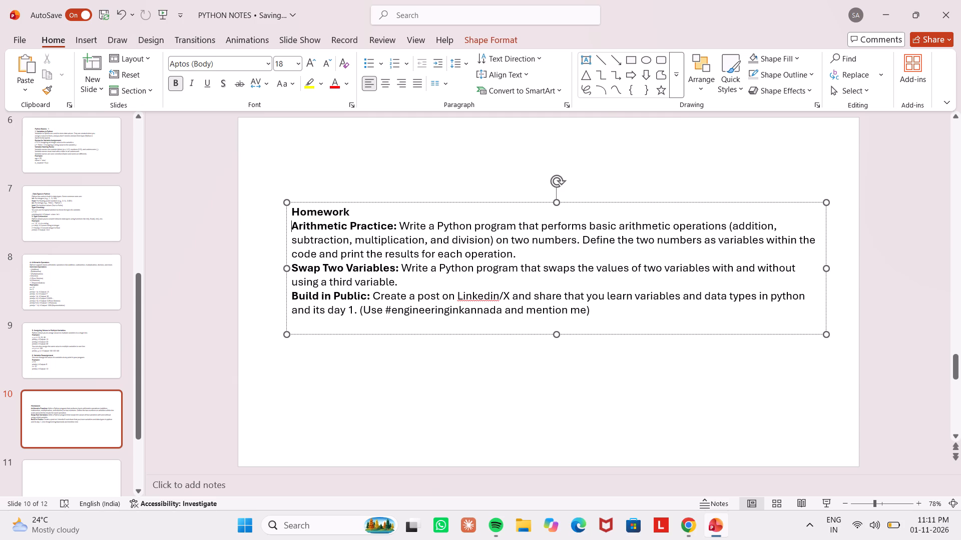
text(1.)
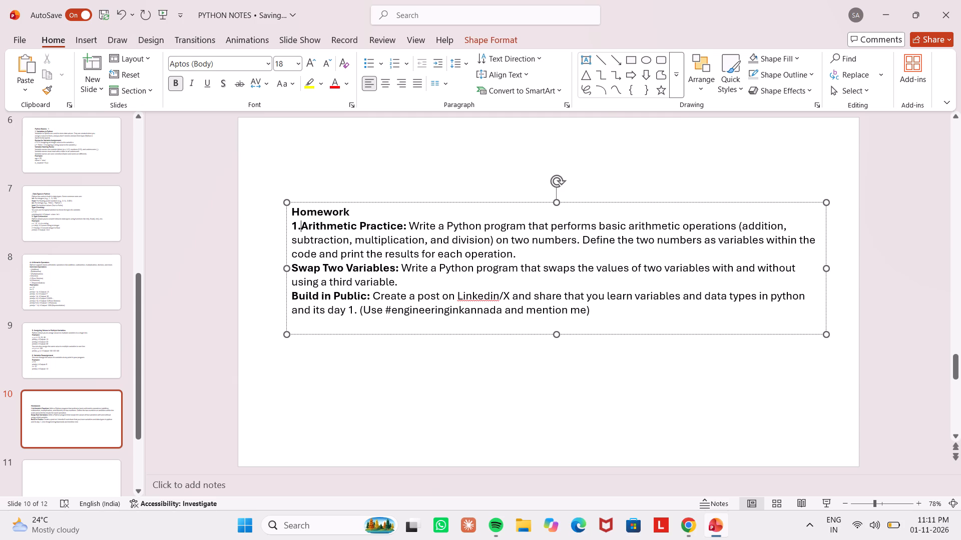
key(Down)
key(Left)
key(Left)
key(Down)
key(Down)
key(2)
key(period)
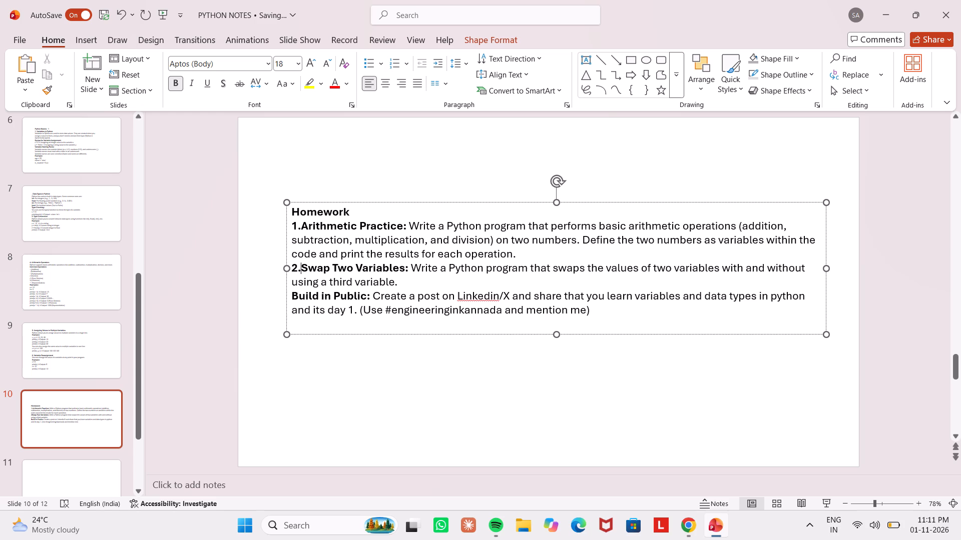
key(Down)
key(Left)
key(Left)
key(Down)
key(3)
key(period)
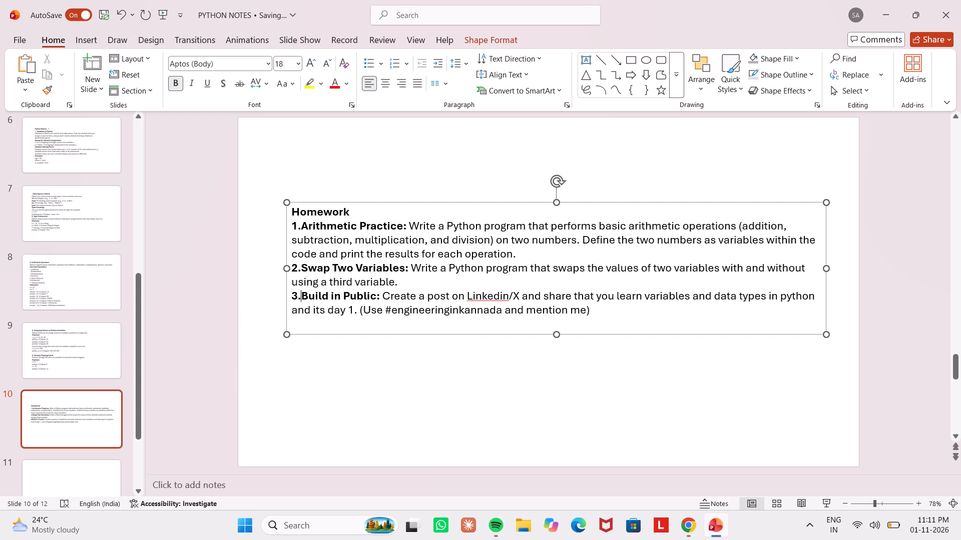
click(285, 349)
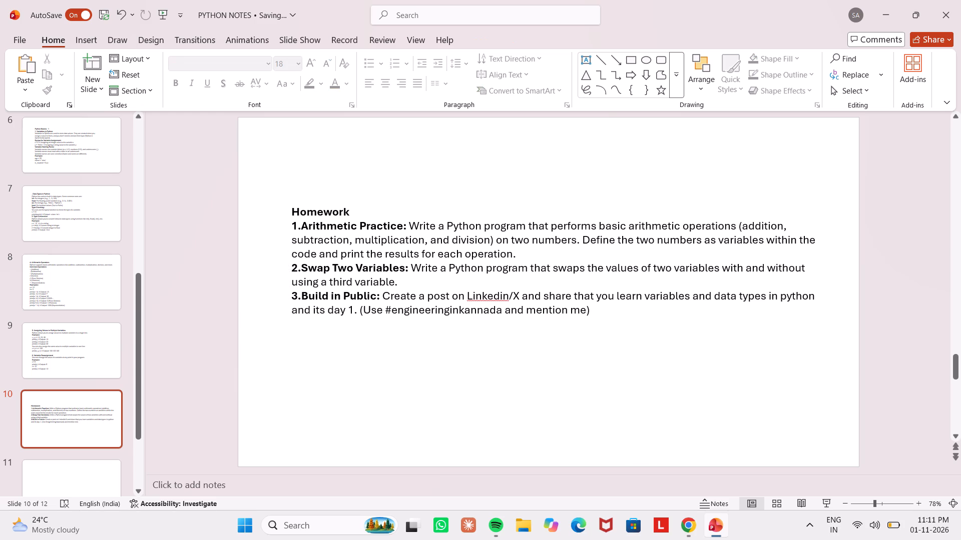
Review the notes on slides 4 to 9, including how slide 5's Homework section is formatted.
click(85, 150)
click(84, 203)
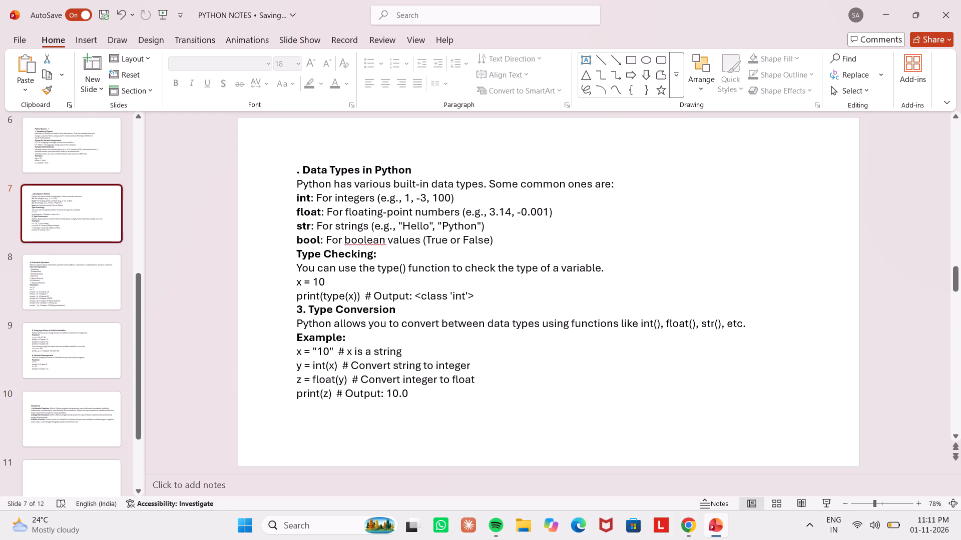
click(99, 268)
click(103, 369)
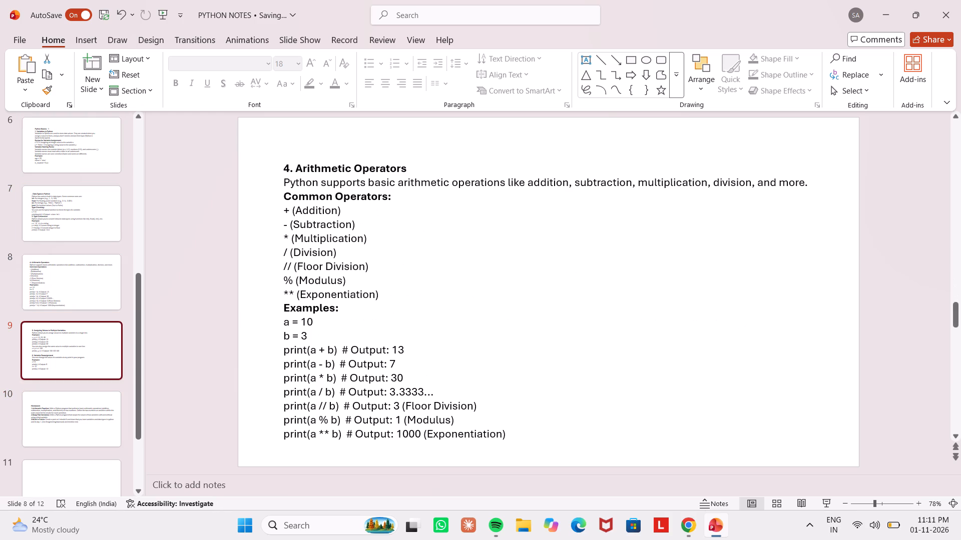
scroll(109, 253, up, 1)
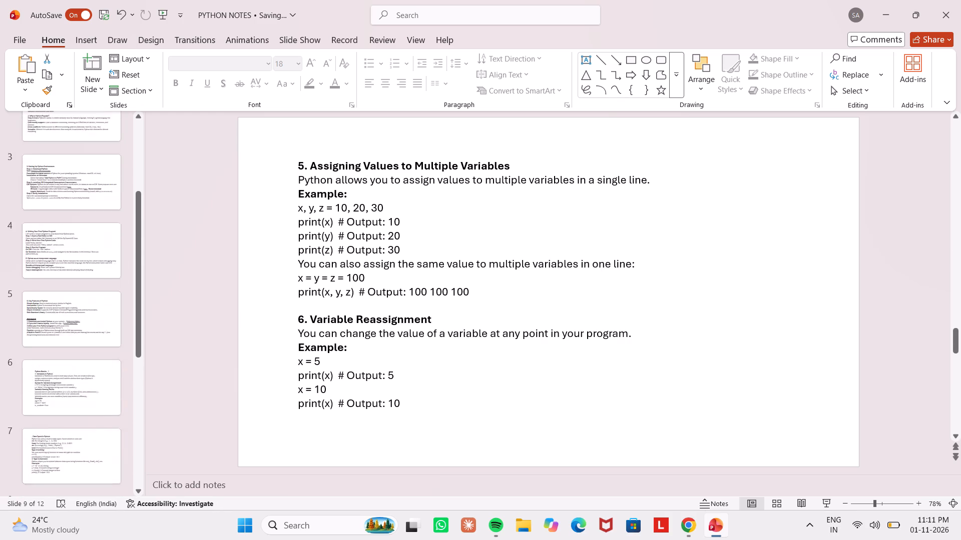
scroll(109, 253, up, 1)
click(93, 340)
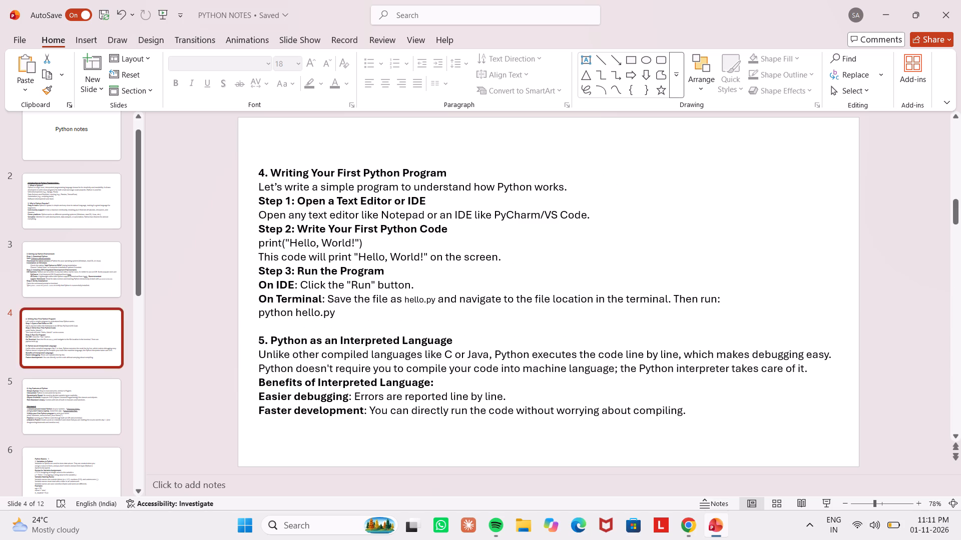
click(95, 407)
Underline the Homework heading on slide 10.
scroll(399, 334, down, 1)
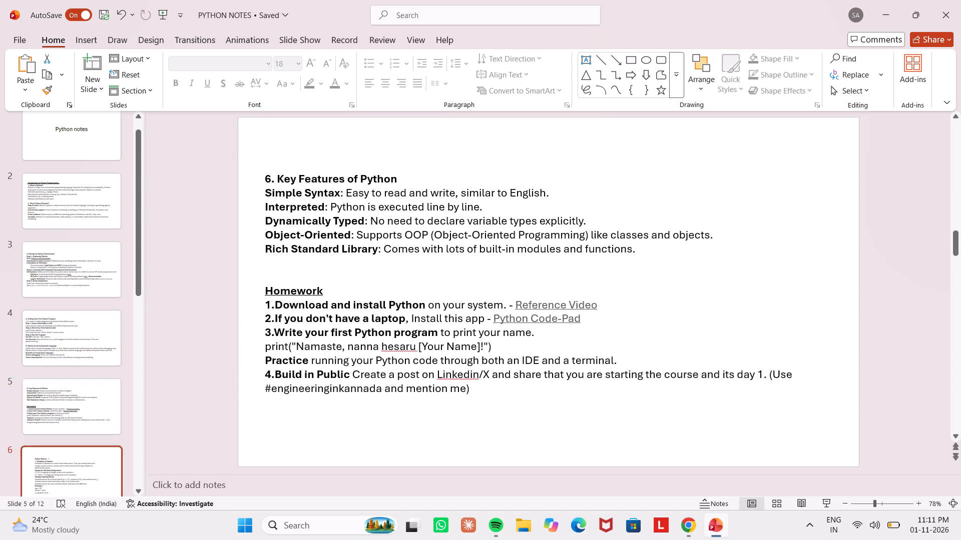
scroll(399, 334, down, 1)
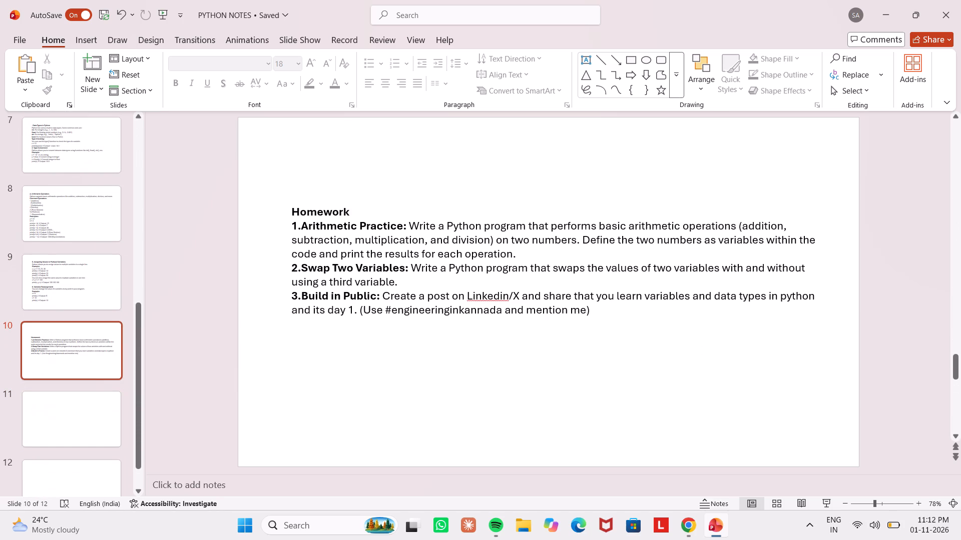
drag(354, 210, 295, 214)
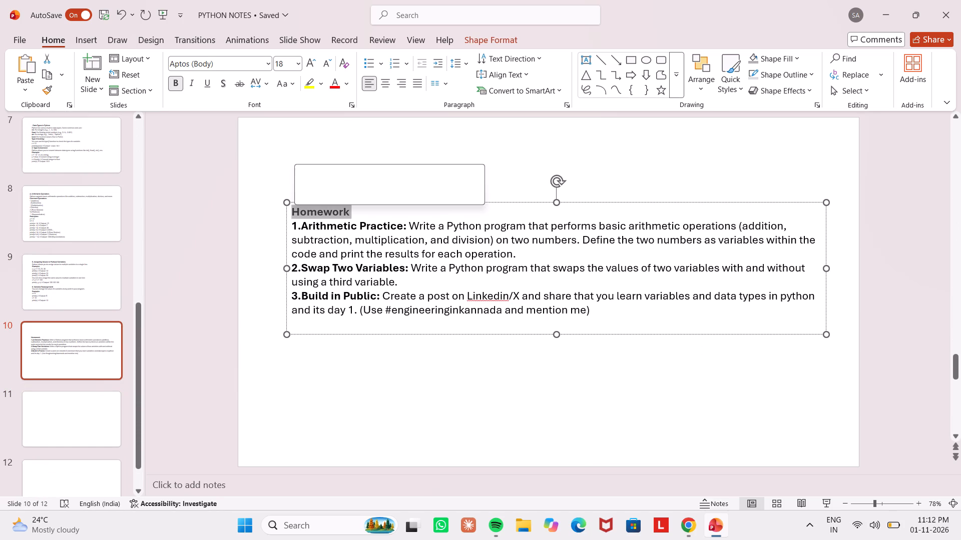
click(332, 187)
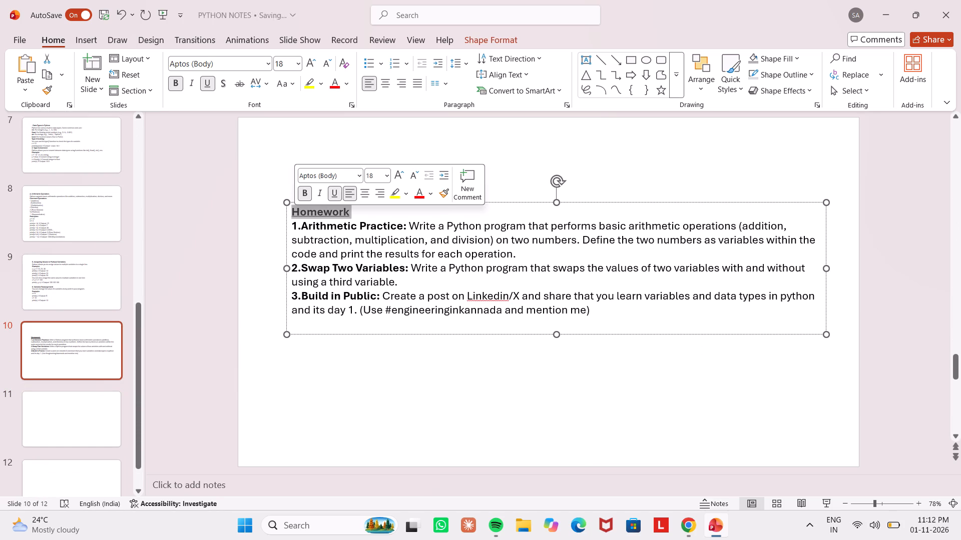
click(396, 347)
Select empty slide 11, switch to Chrome and open the 3.md notes in the repository's notes folder.
click(82, 412)
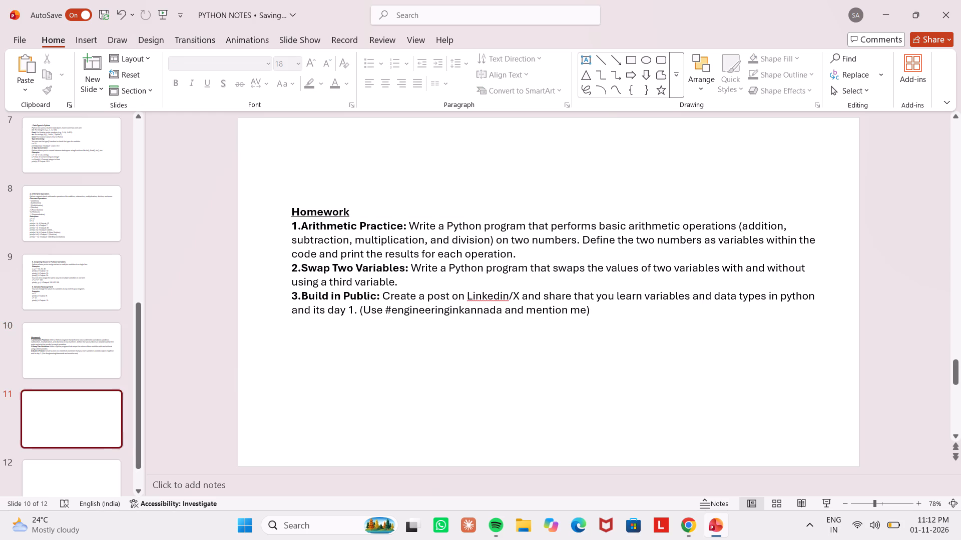
click(685, 525)
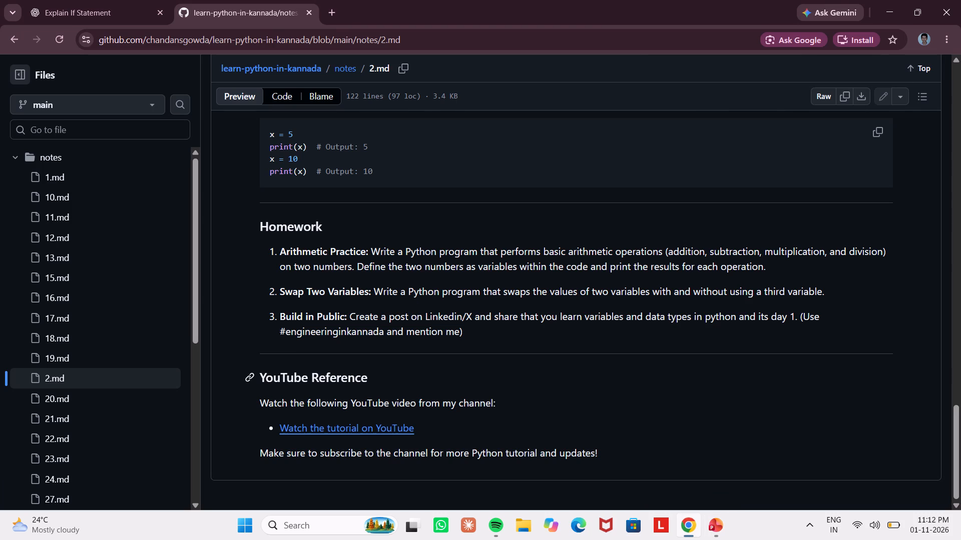
scroll(97, 311, down, 2)
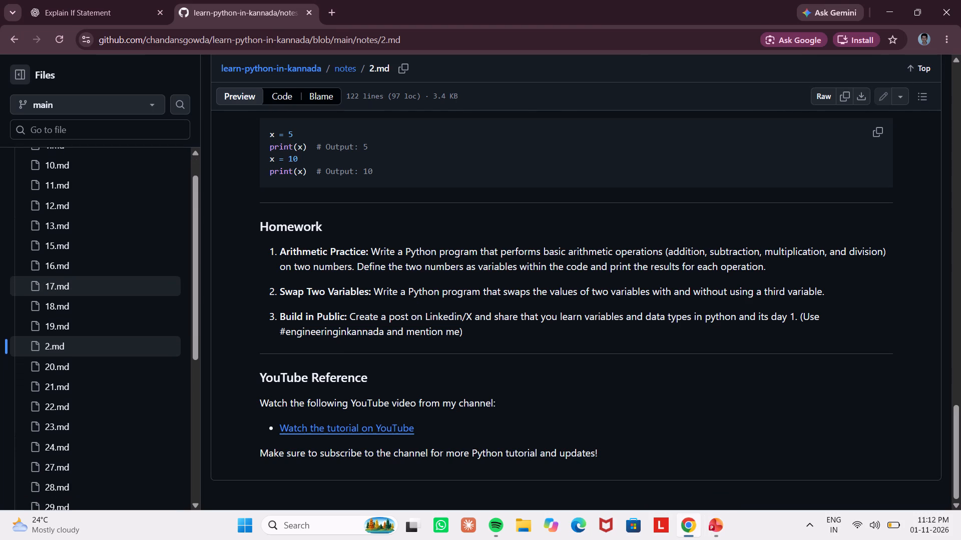
scroll(97, 311, down, 2)
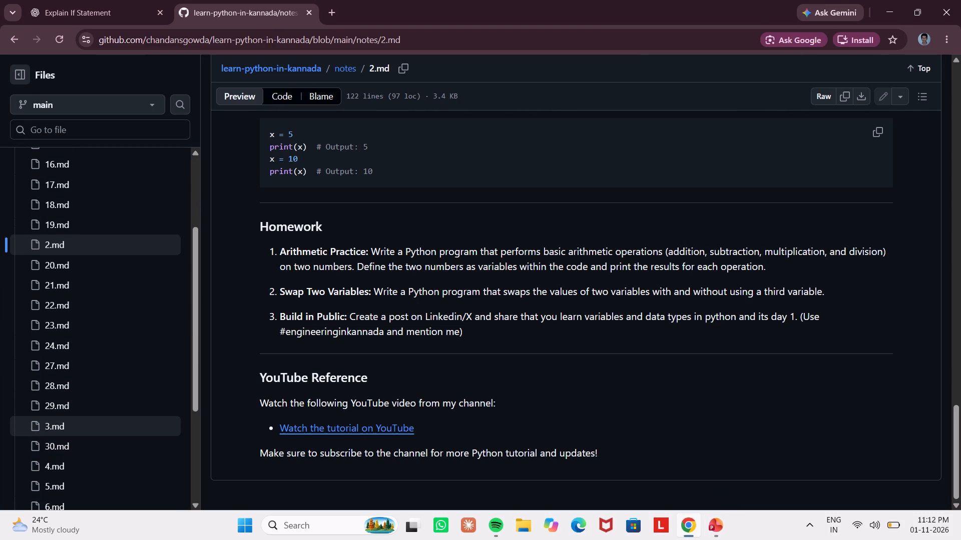
click(54, 429)
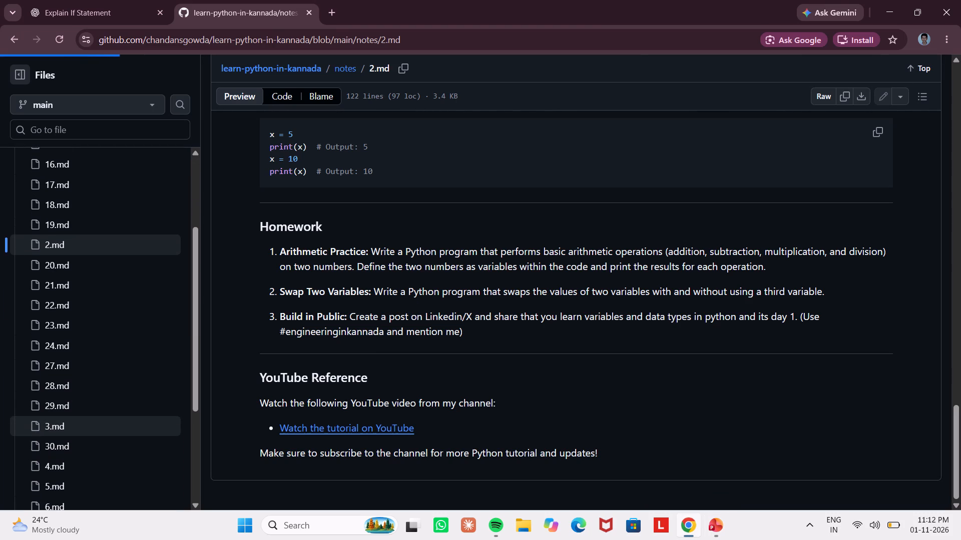
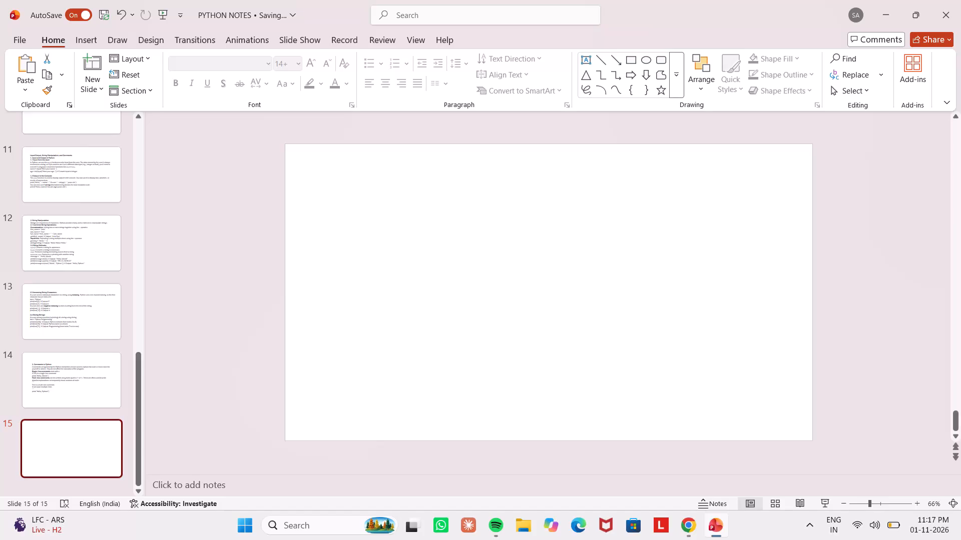
Insert a text box spanning most of slide 15 and paste the copied notes from 4. Escape Sequences onwards into it.
double_click(458, 256)
click(458, 256)
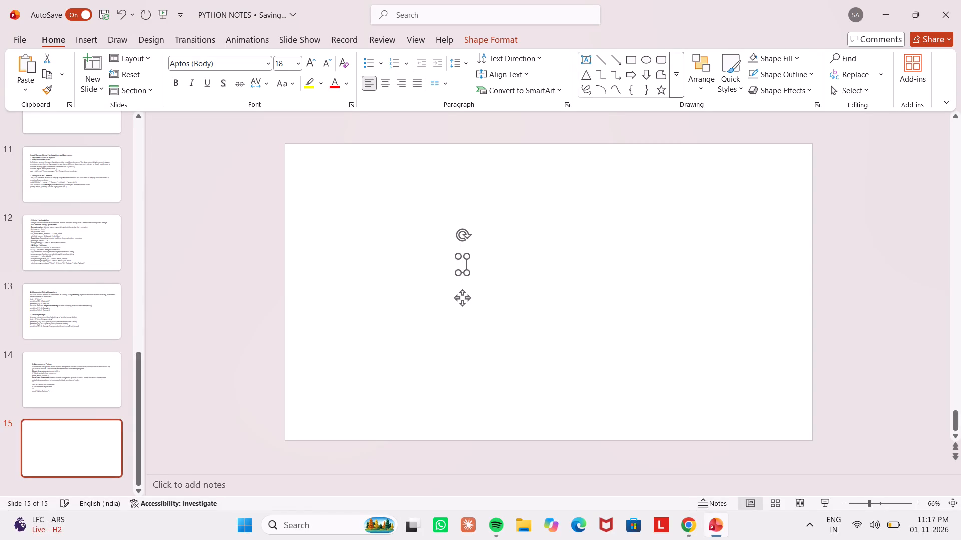
drag(458, 256, 329, 184)
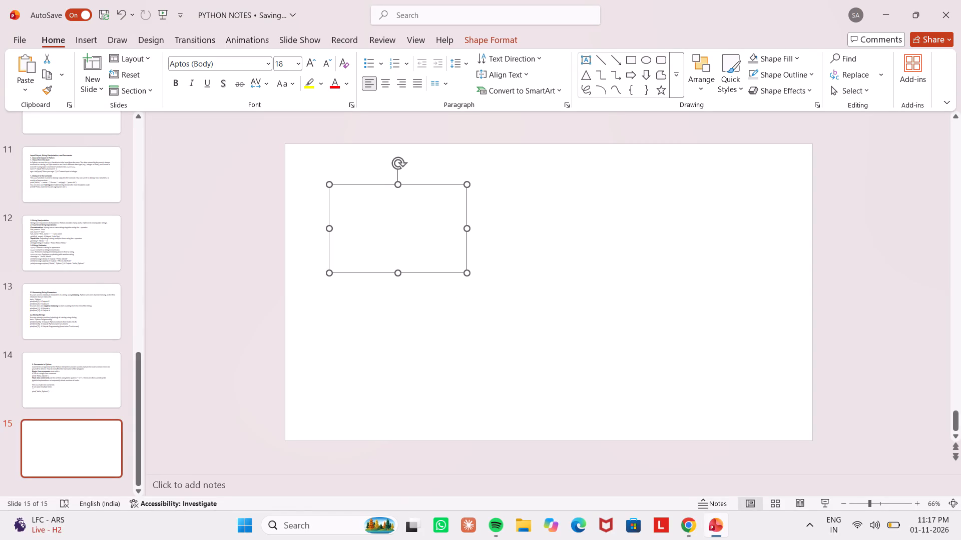
click(465, 272)
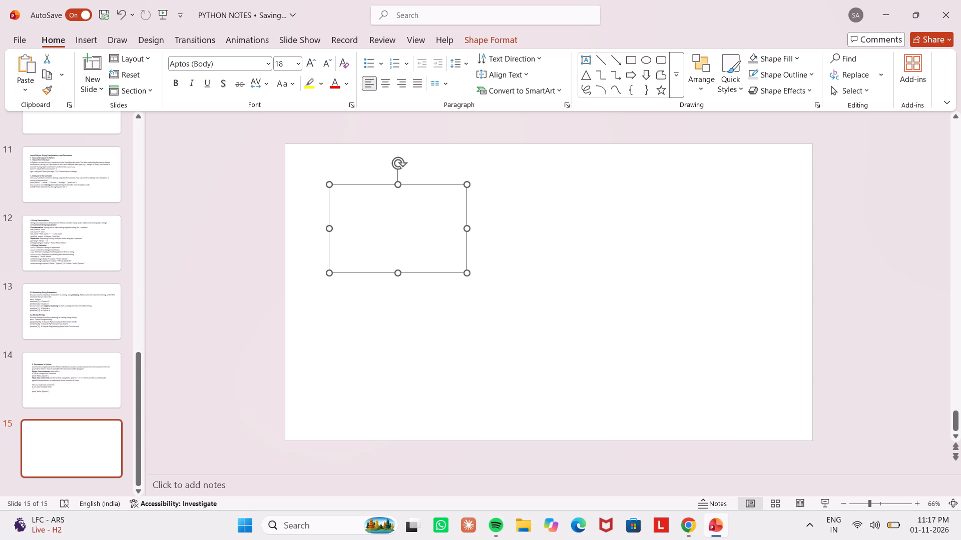
click(465, 272)
double_click(465, 272)
drag(468, 271, 813, 401)
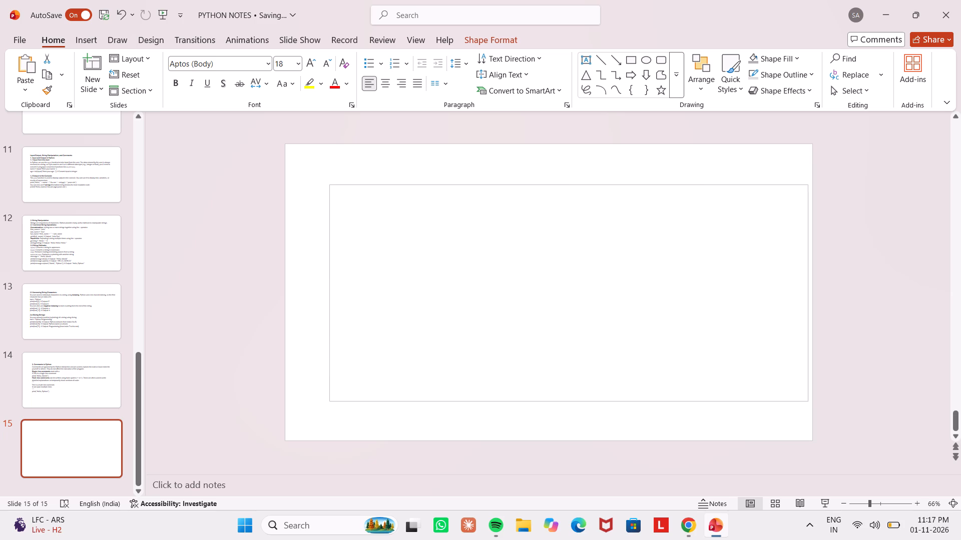
drag(813, 401, 763, 402)
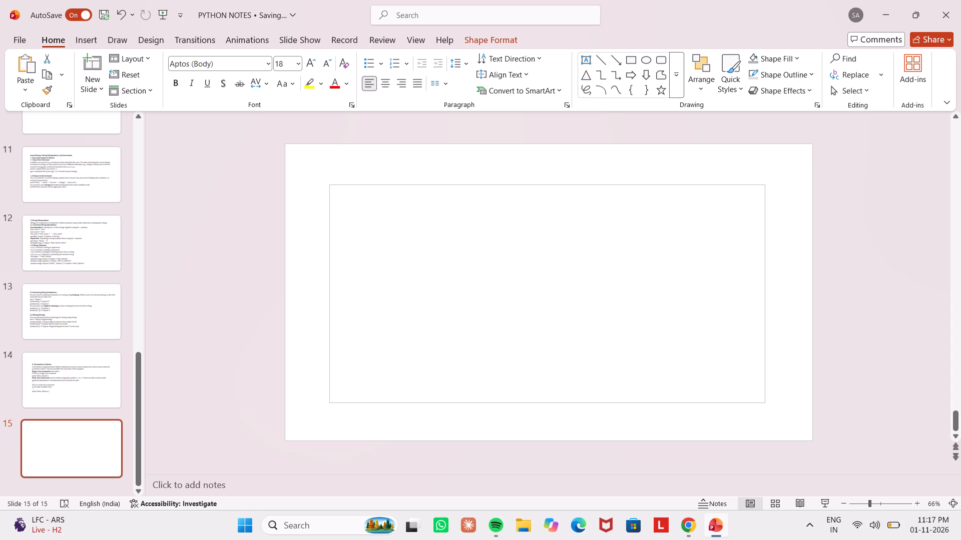
drag(763, 402, 769, 406)
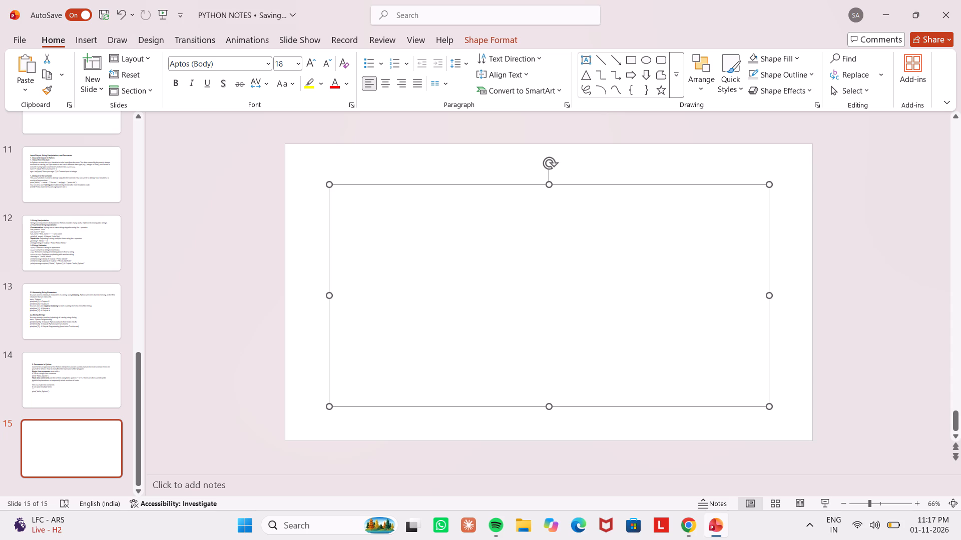
double_click(361, 212)
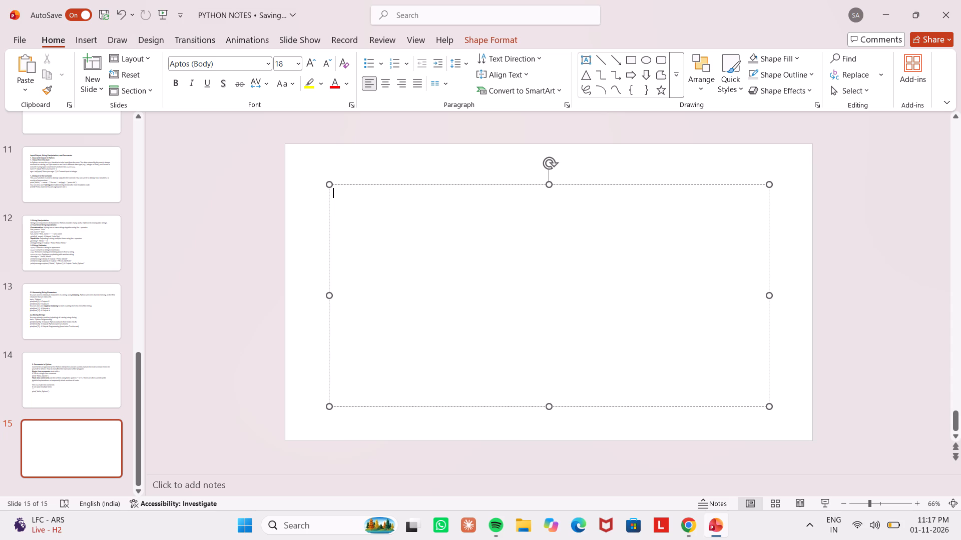
key(ctrl+v)
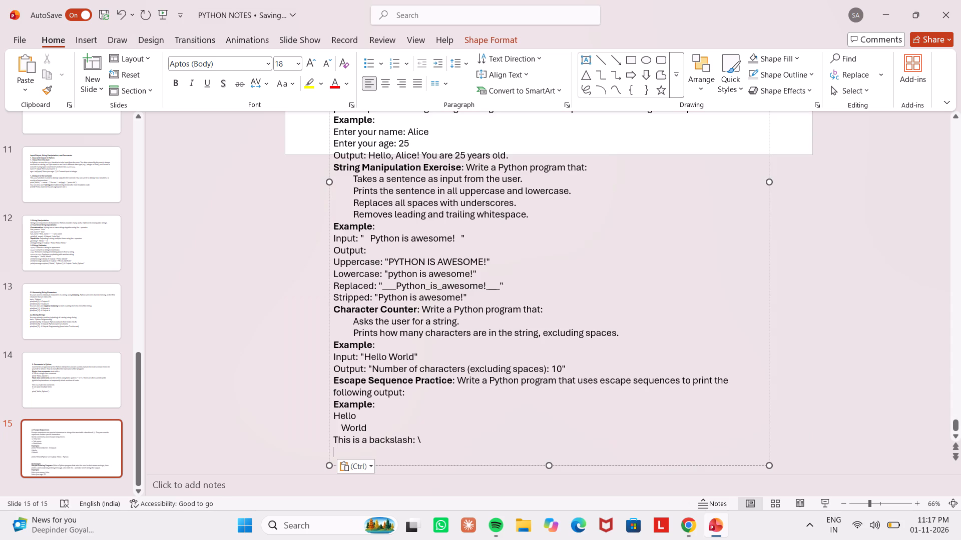
Copy everything from the Homework heading to the end of slide 15's text and delete it from that slide.
scroll(361, 212, up, 1)
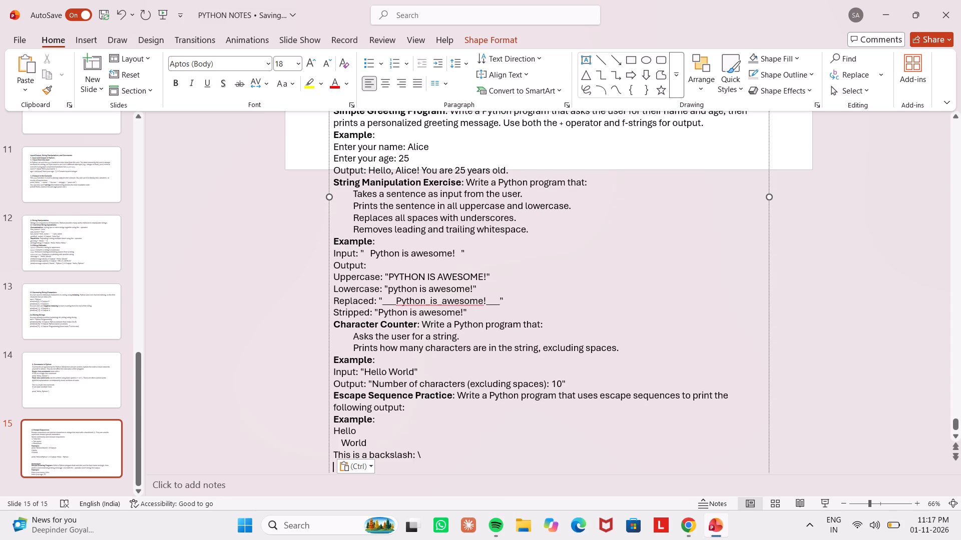
scroll(361, 212, up, 3)
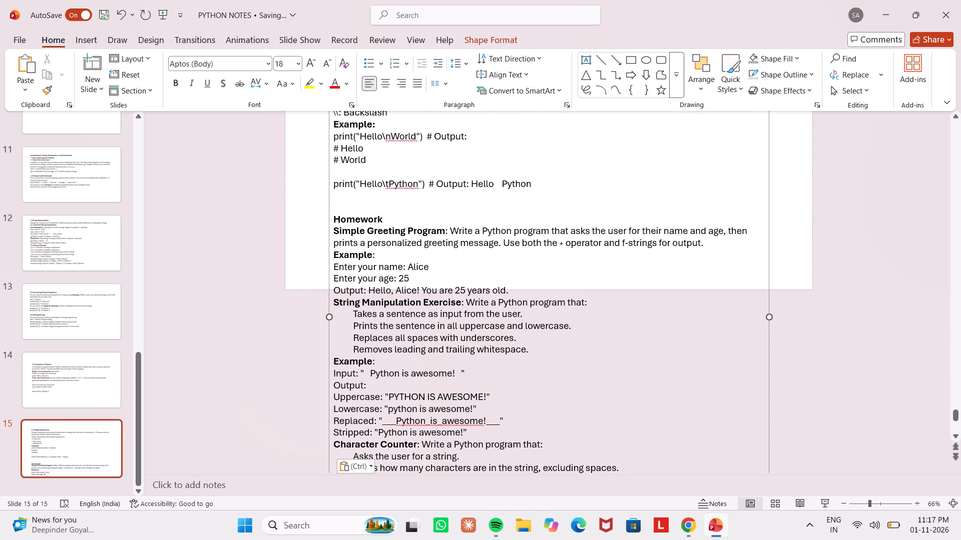
scroll(361, 212, up, 4)
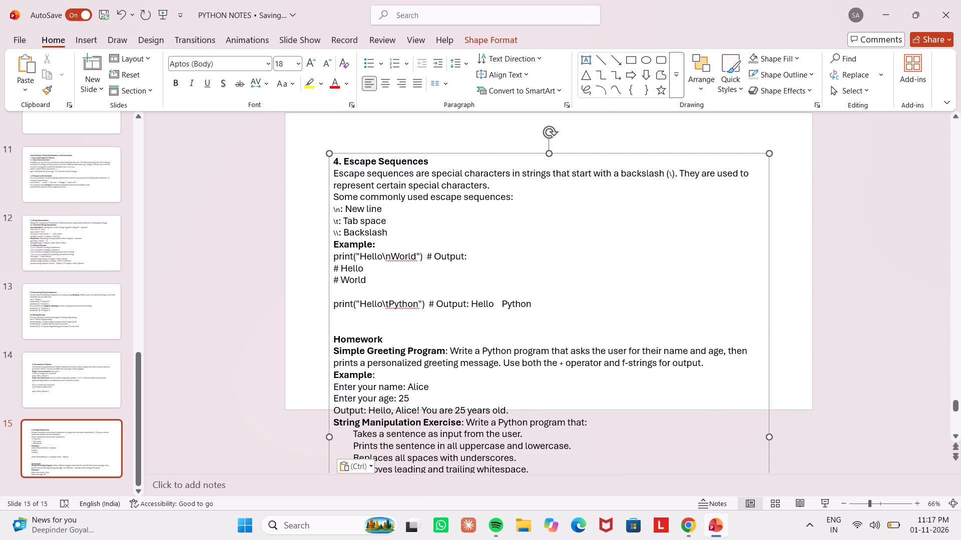
scroll(361, 409, down, 1)
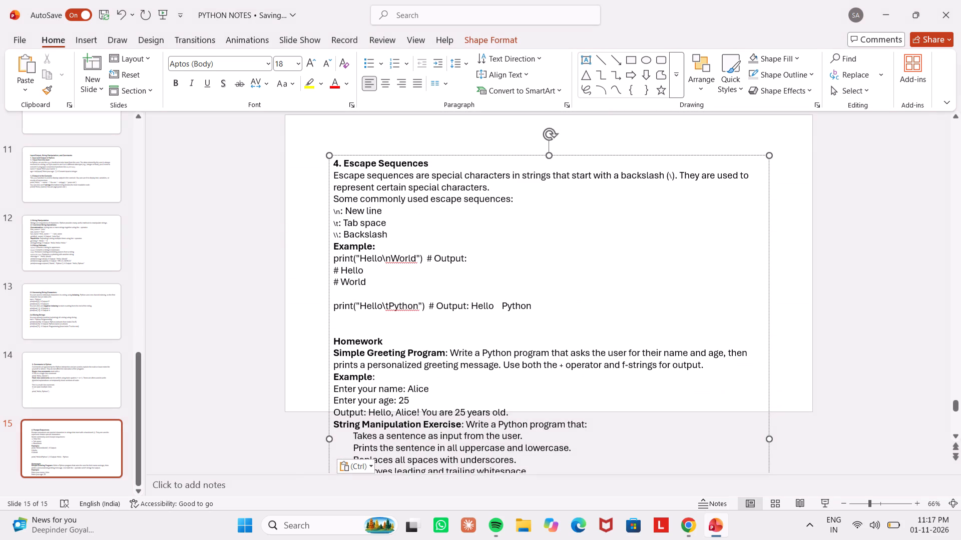
scroll(361, 409, down, 2)
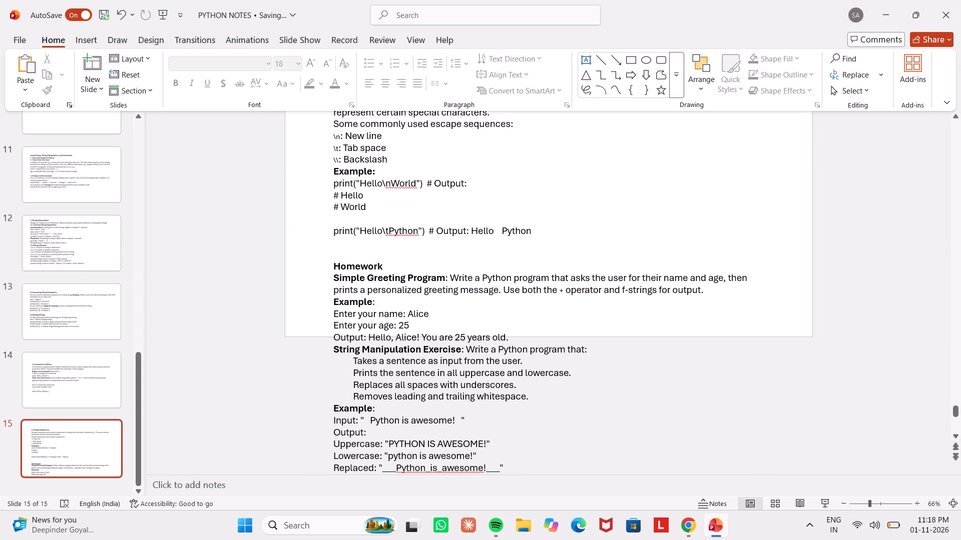
click(599, 369)
scroll(599, 369, up, 1)
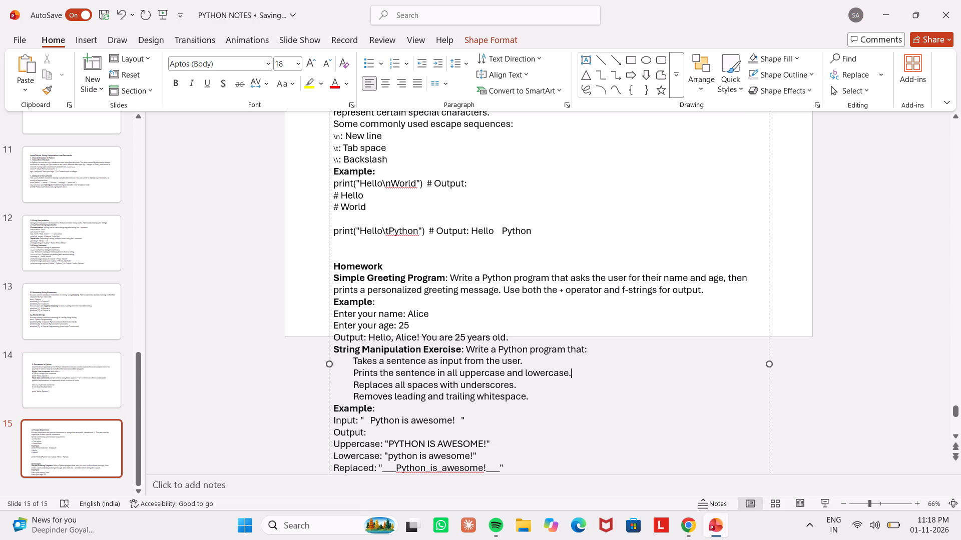
scroll(599, 369, up, 2)
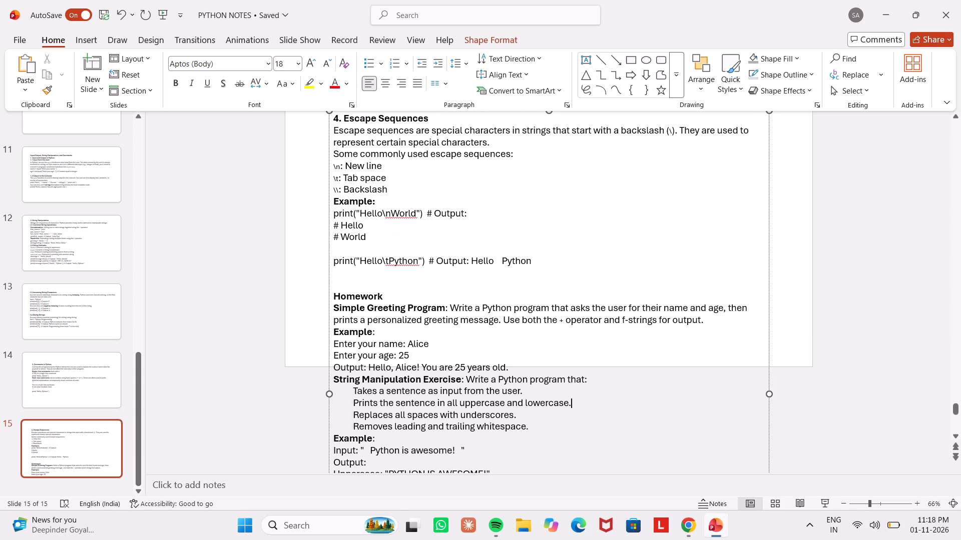
scroll(599, 369, up, 2)
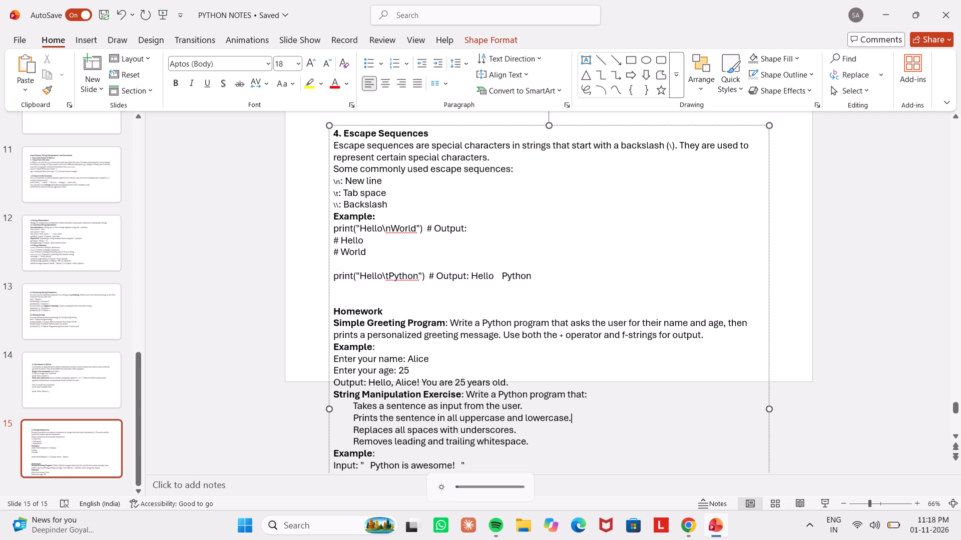
scroll(599, 369, up, 2)
click(335, 311)
drag(335, 311, 526, 525)
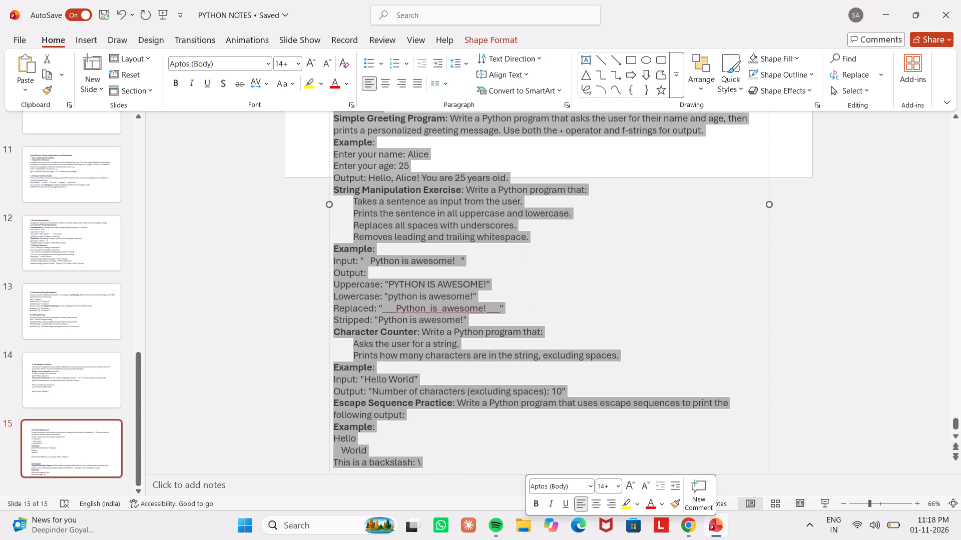
key(ctrl+c)
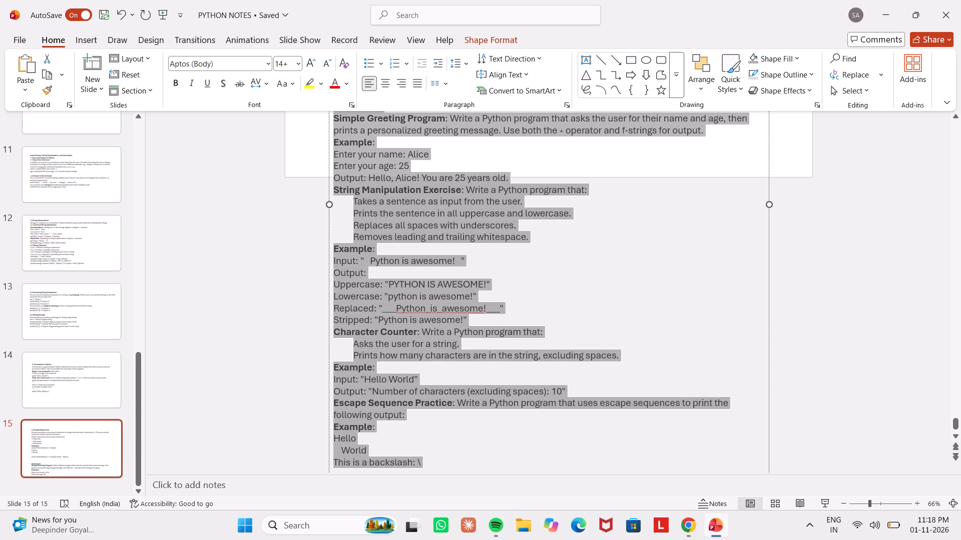
key(BackSpace)
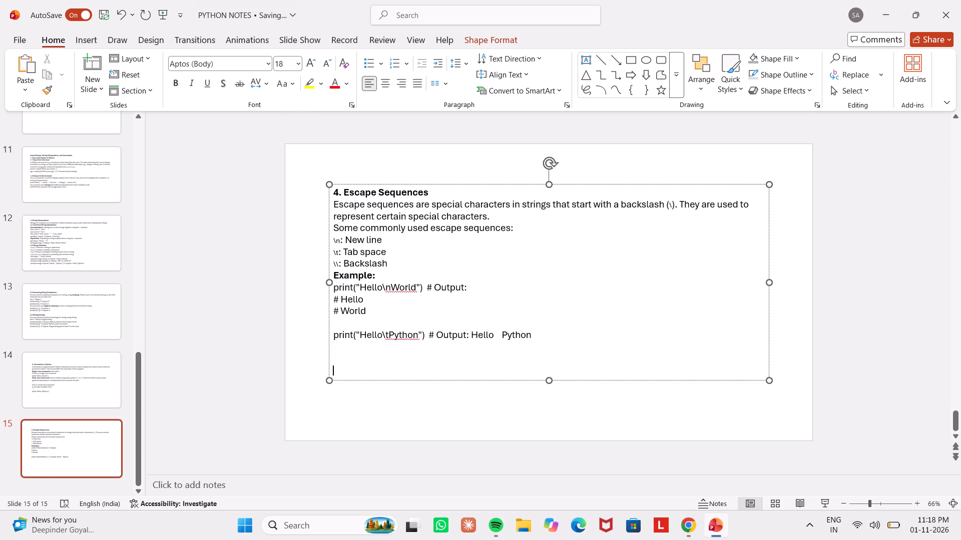
click(544, 410)
Add three blank slides after slide 15 and select slide 16.
scroll(61, 446, down, 1)
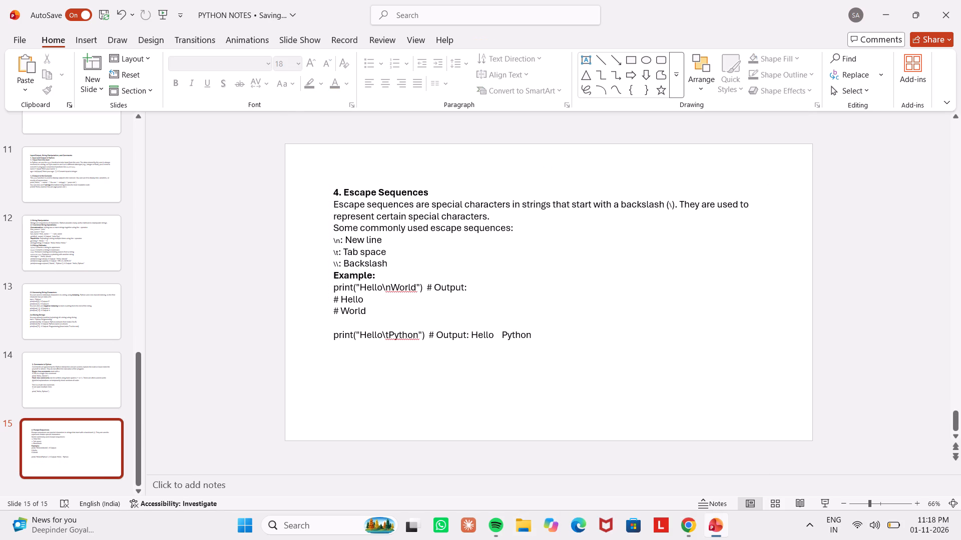
scroll(61, 446, down, 1)
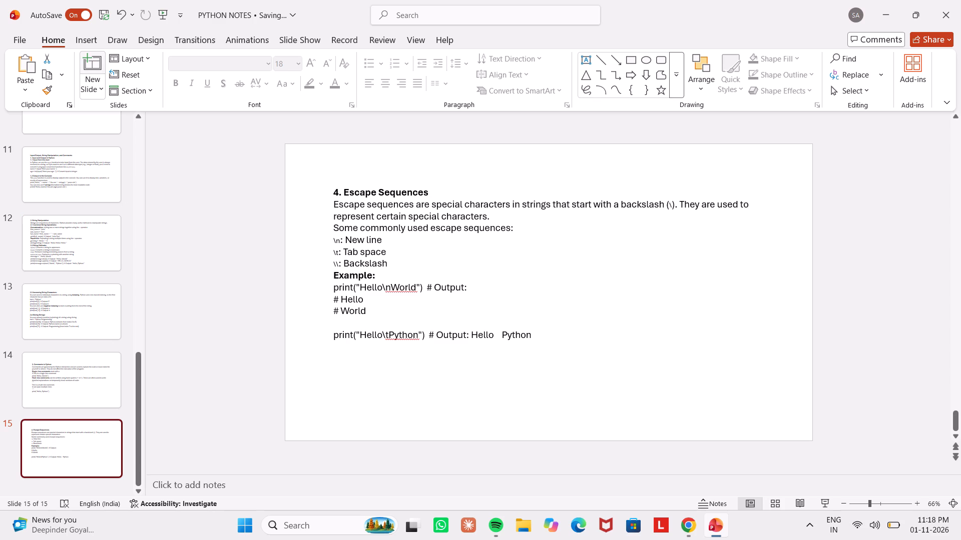
click(93, 62)
click(93, 62)
click(93, 62)
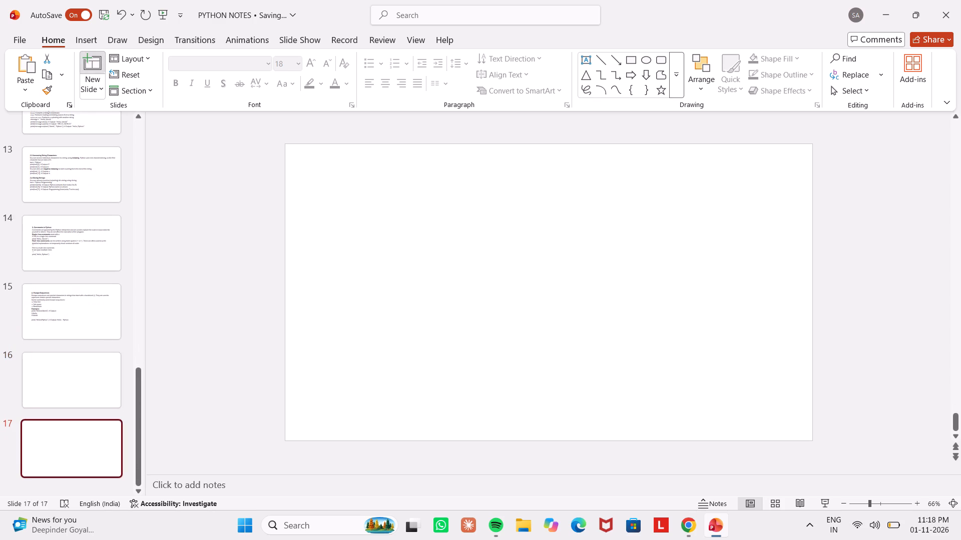
click(89, 322)
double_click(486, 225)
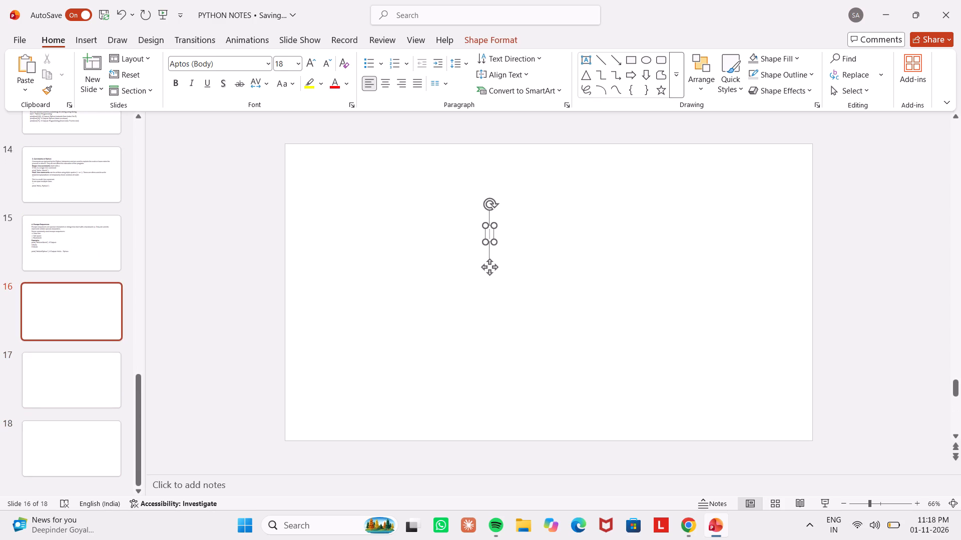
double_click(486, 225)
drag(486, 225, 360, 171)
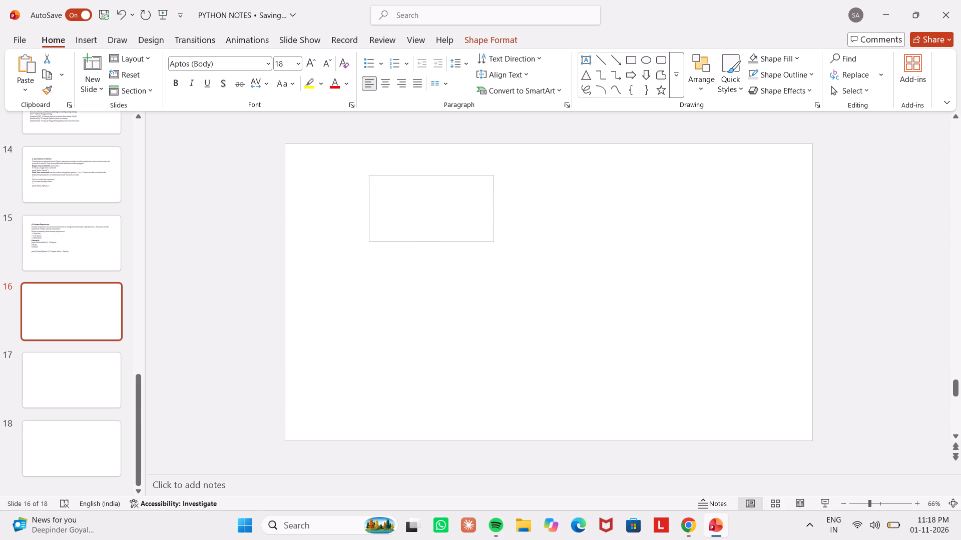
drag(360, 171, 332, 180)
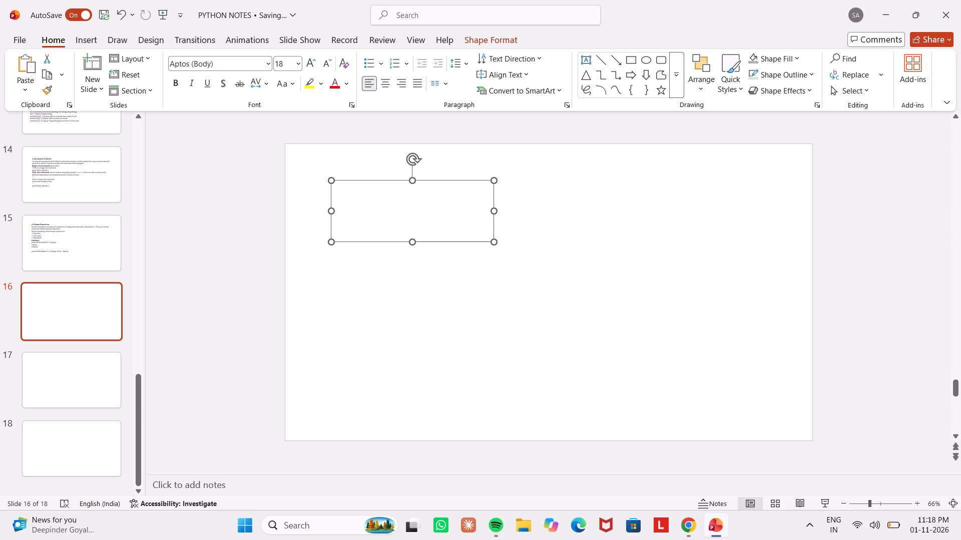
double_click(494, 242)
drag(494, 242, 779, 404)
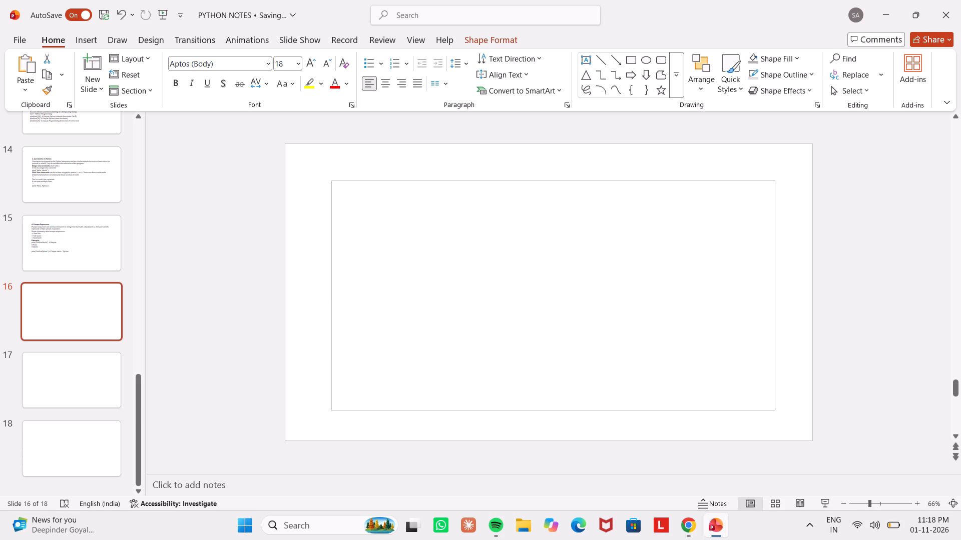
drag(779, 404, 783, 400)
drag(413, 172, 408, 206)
Insert a text box spanning most of slide 16 and paste the copied Homework section into it.
double_click(408, 206)
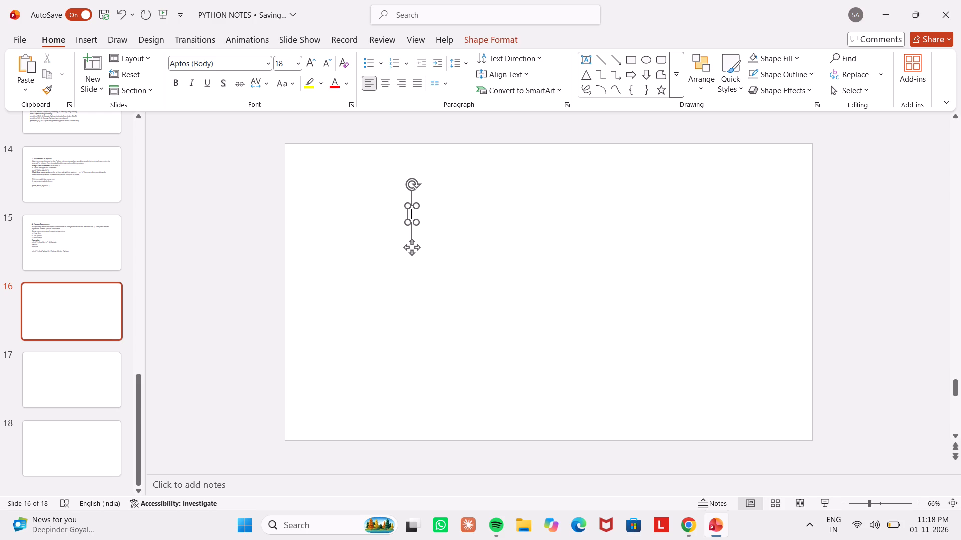
drag(408, 206, 319, 172)
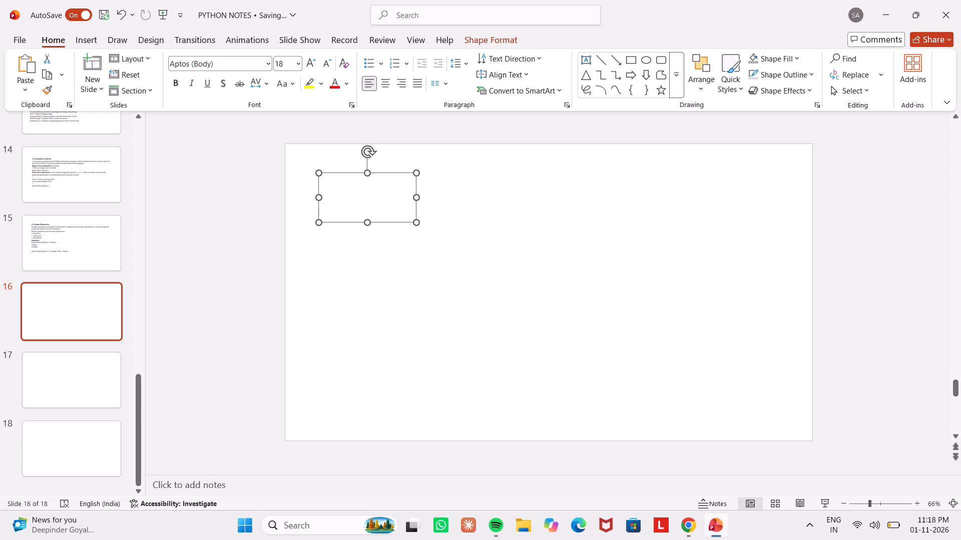
drag(417, 221, 755, 425)
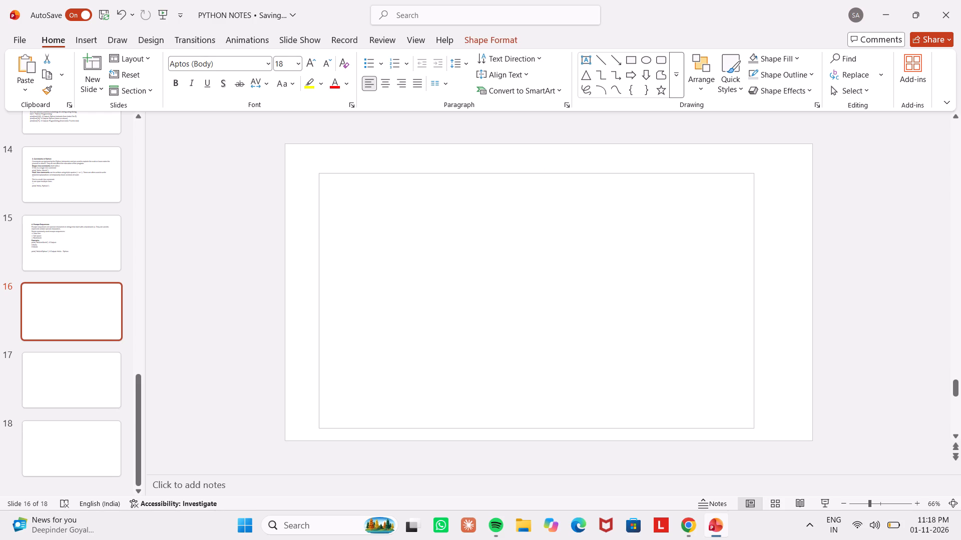
drag(755, 425, 783, 404)
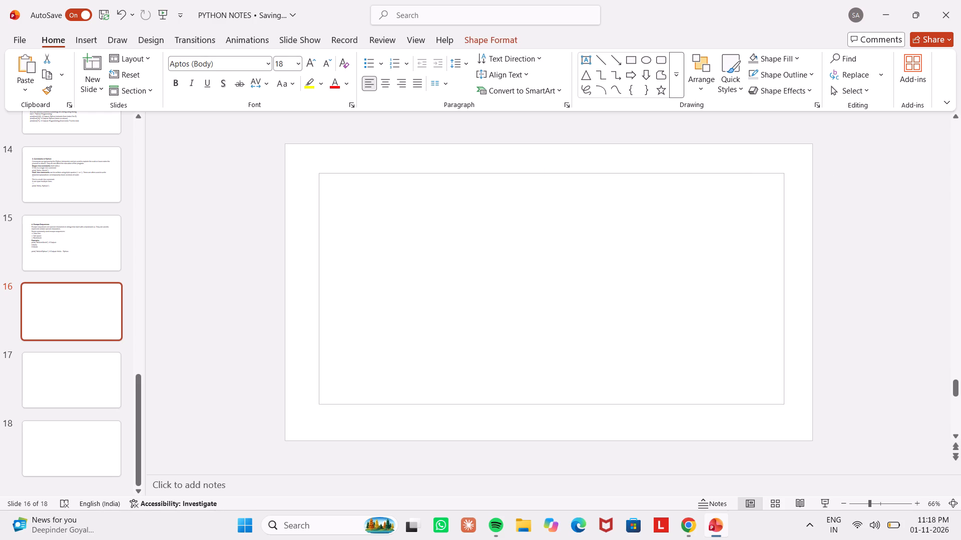
drag(783, 404, 777, 406)
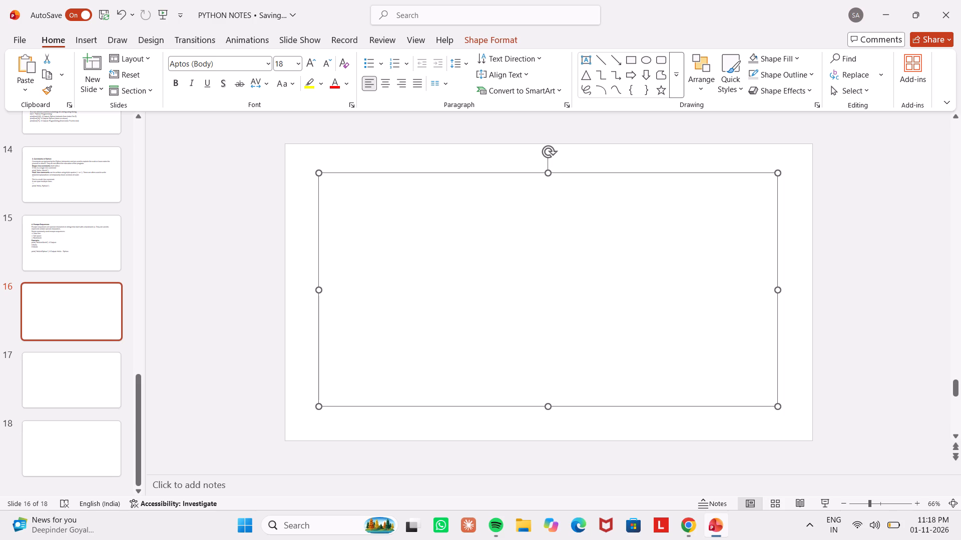
double_click(448, 218)
key(ctrl+v)
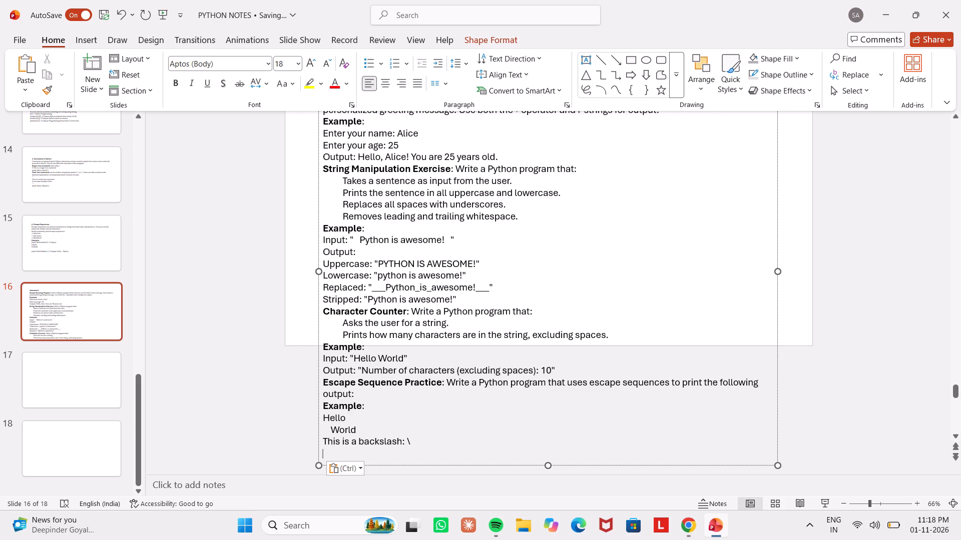
scroll(448, 218, up, 2)
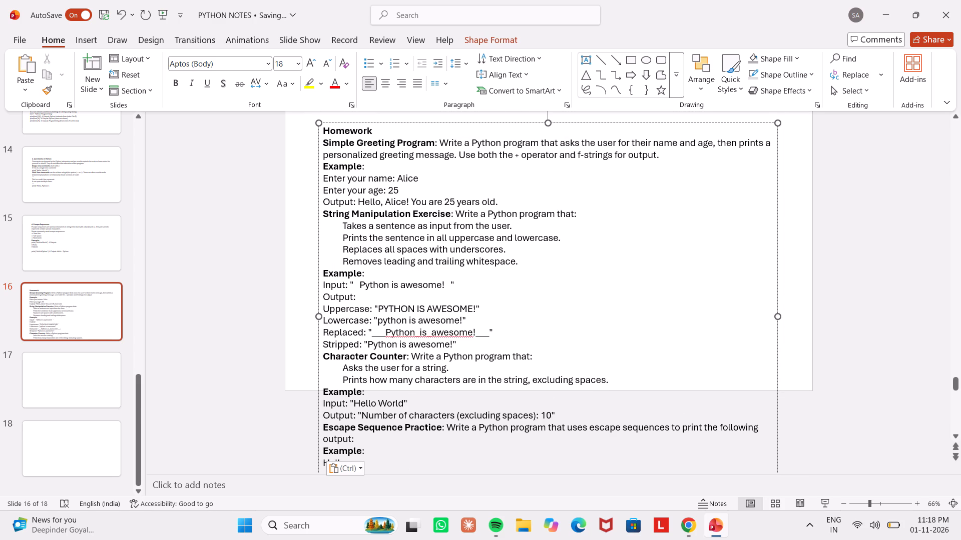
Copy everything from Character Counter to the end of slide 16's text and delete it from that slide.
scroll(448, 218, up, 1)
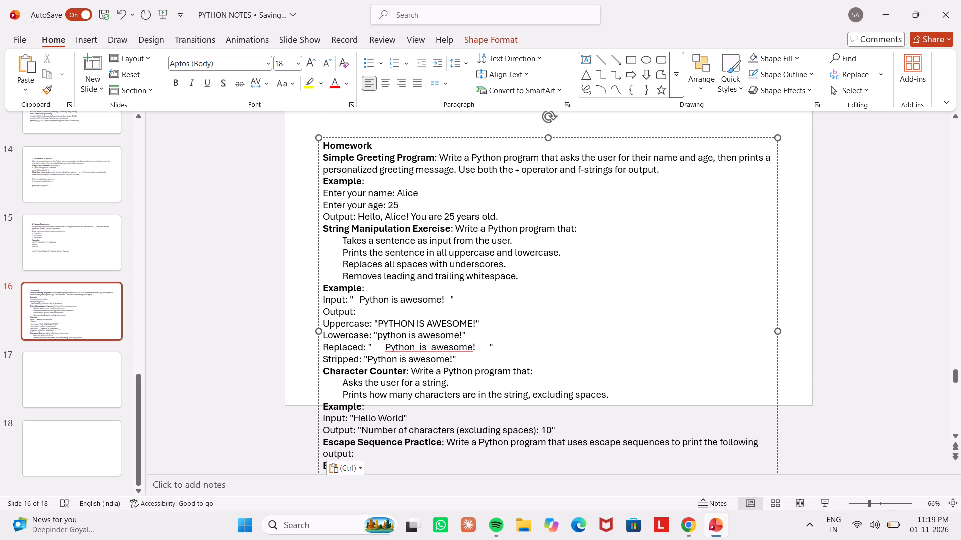
click(323, 372)
drag(323, 372, 405, 508)
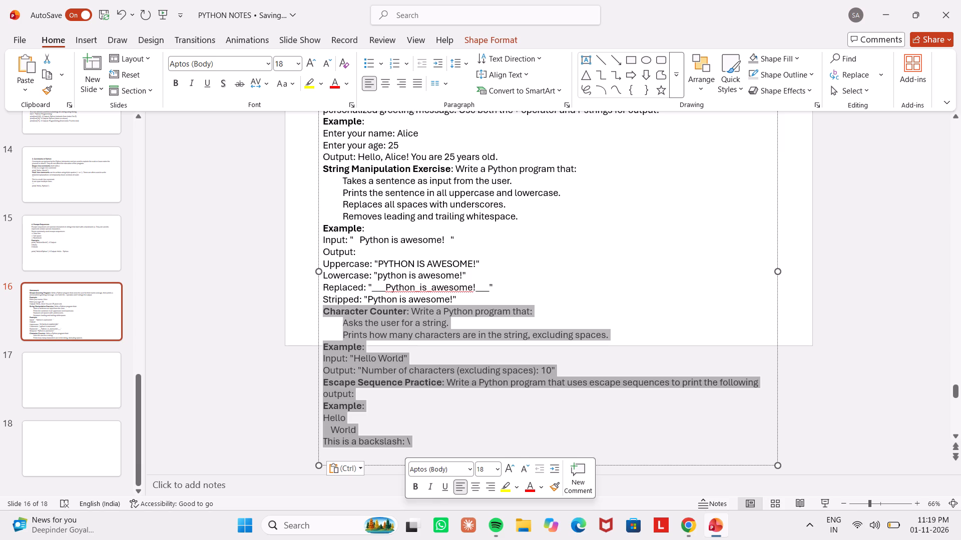
key(ctrl+c)
key(BackSpace)
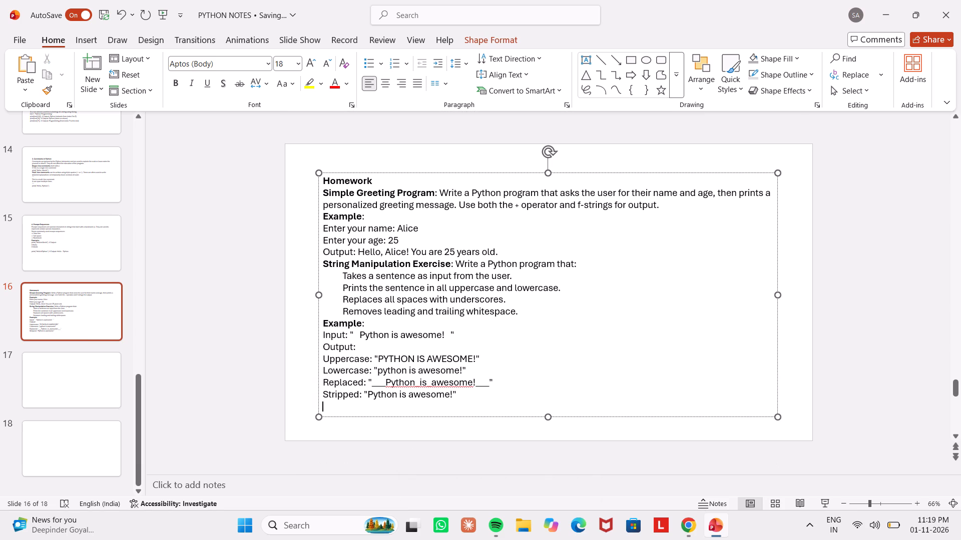
Insert a text box spanning most of slide 17 and paste the copied Character Counter and Escape Sequence Practice exercises into it.
click(90, 389)
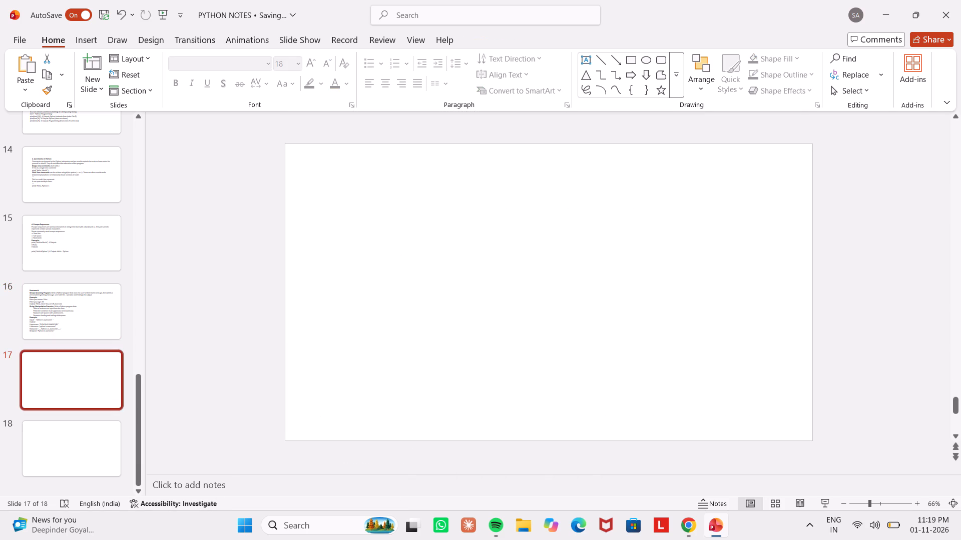
double_click(361, 202)
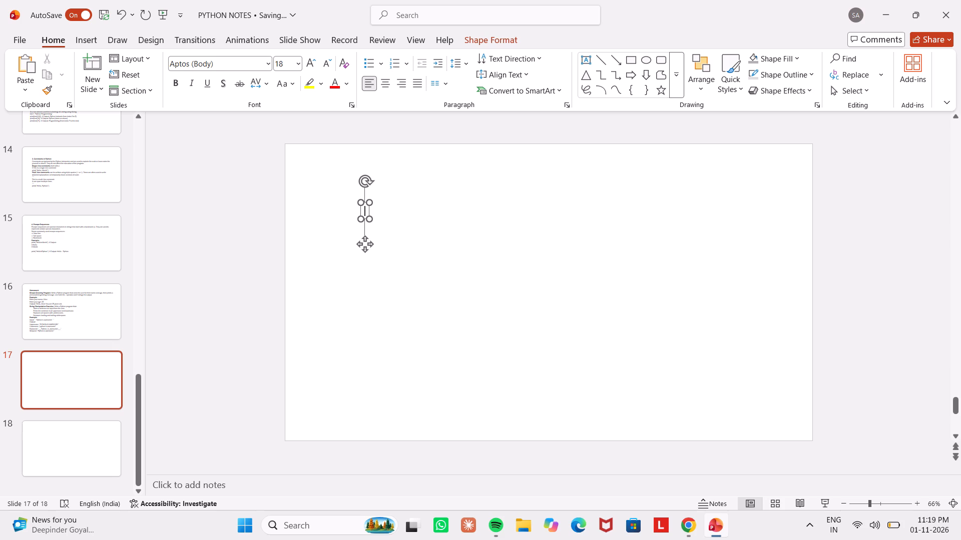
click(363, 200)
drag(363, 200, 324, 166)
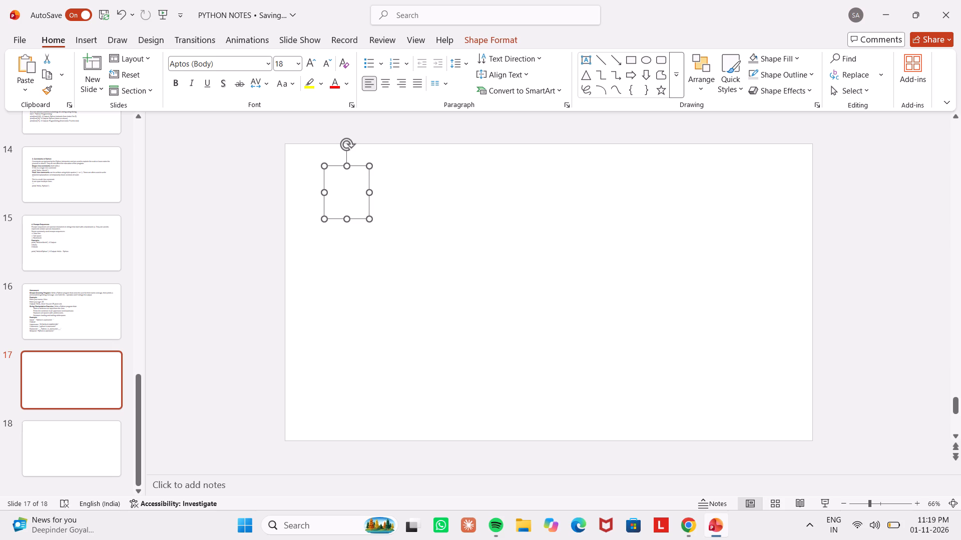
drag(368, 216, 546, 305)
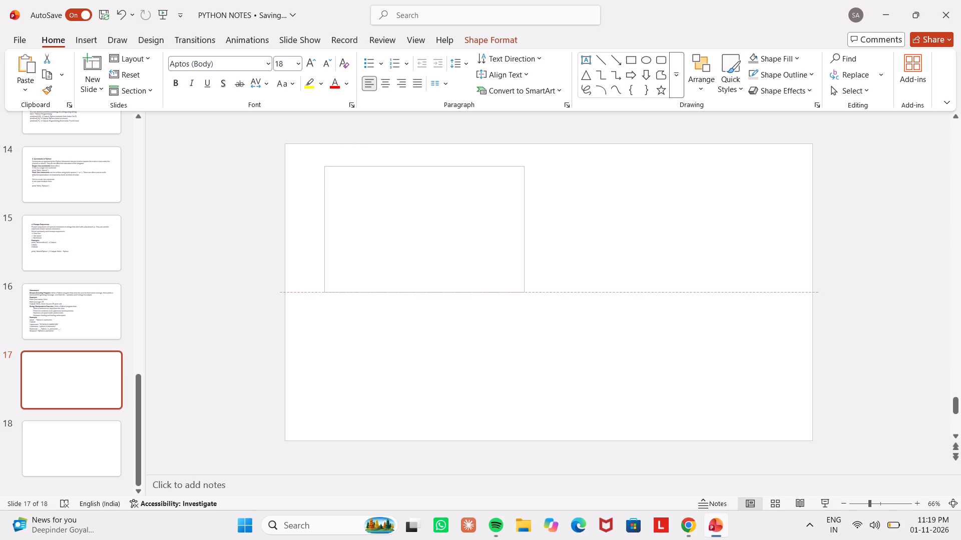
drag(546, 305, 798, 412)
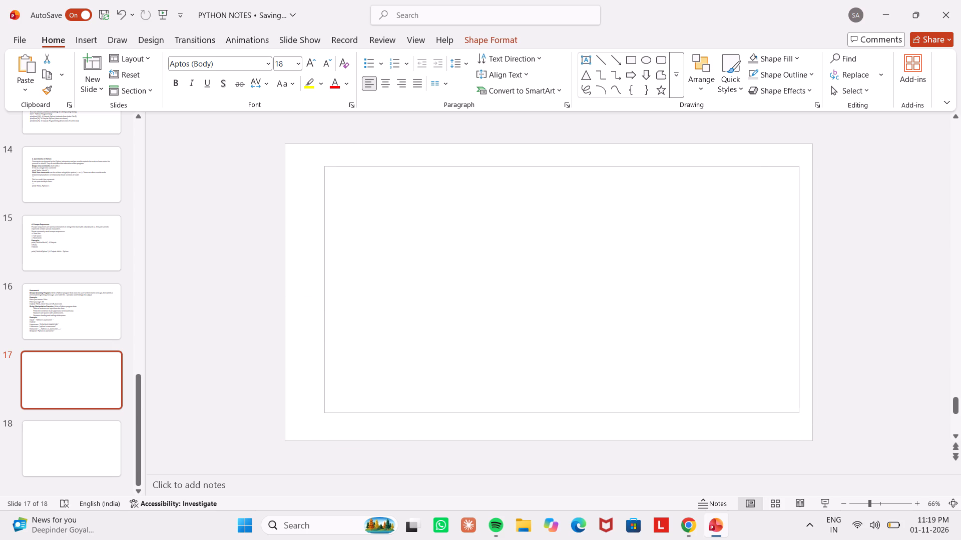
drag(798, 412, 779, 400)
double_click(613, 257)
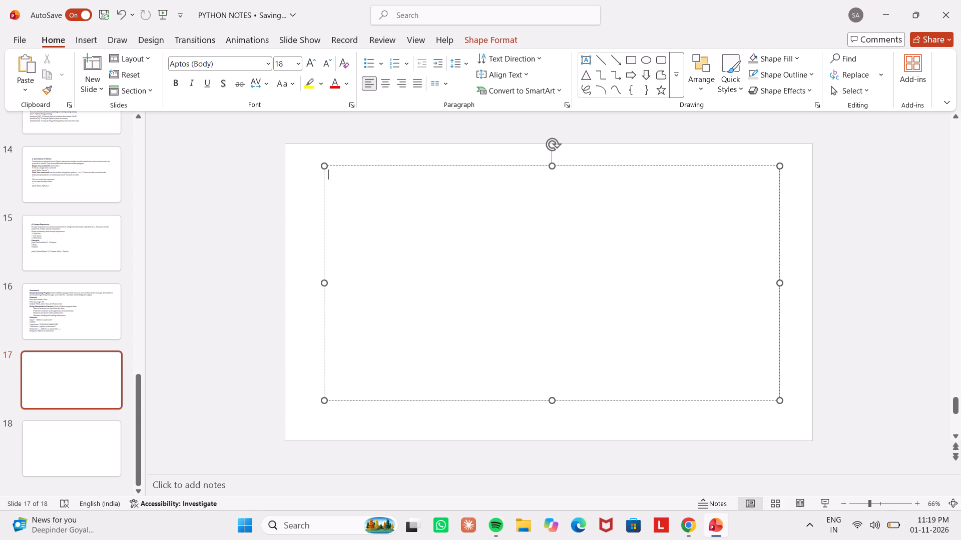
key(ctrl+v)
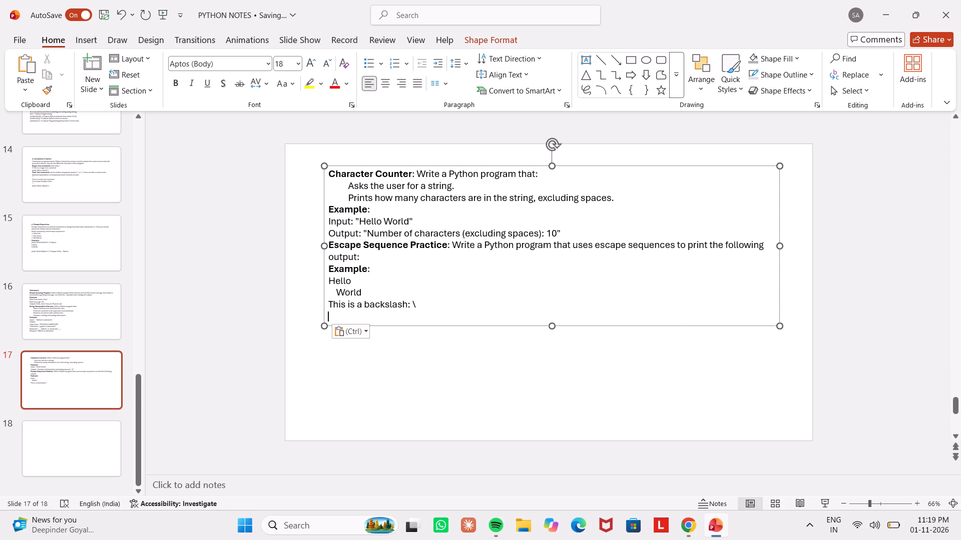
Move slide 17's text box slightly down so the exercises sit nearer the slide's vertical middle.
drag(533, 312, 530, 326)
drag(530, 326, 526, 337)
click(517, 334)
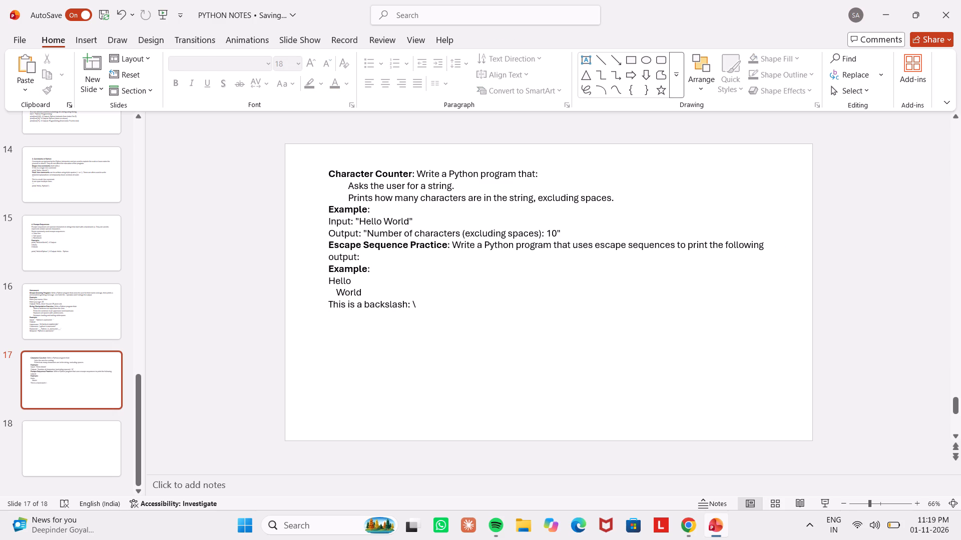
click(517, 286)
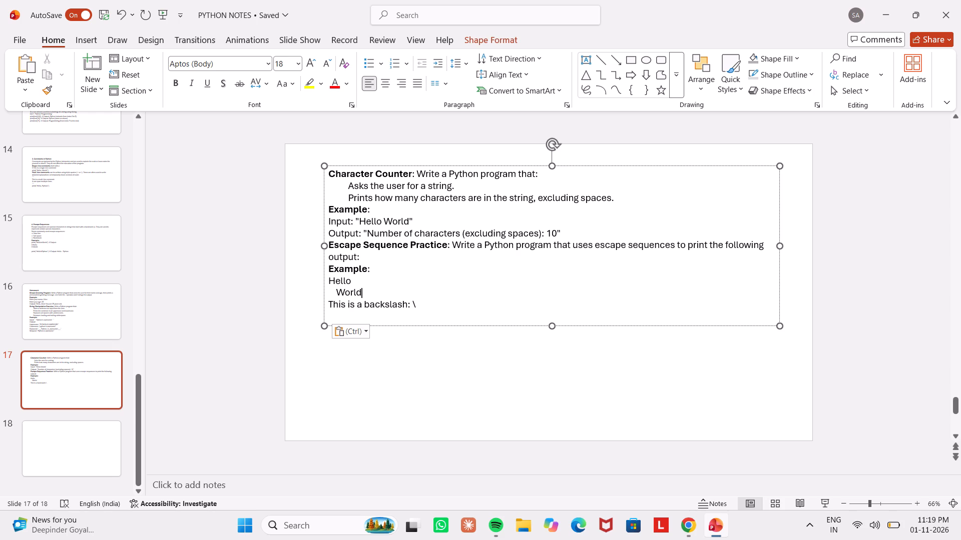
drag(567, 166, 569, 202)
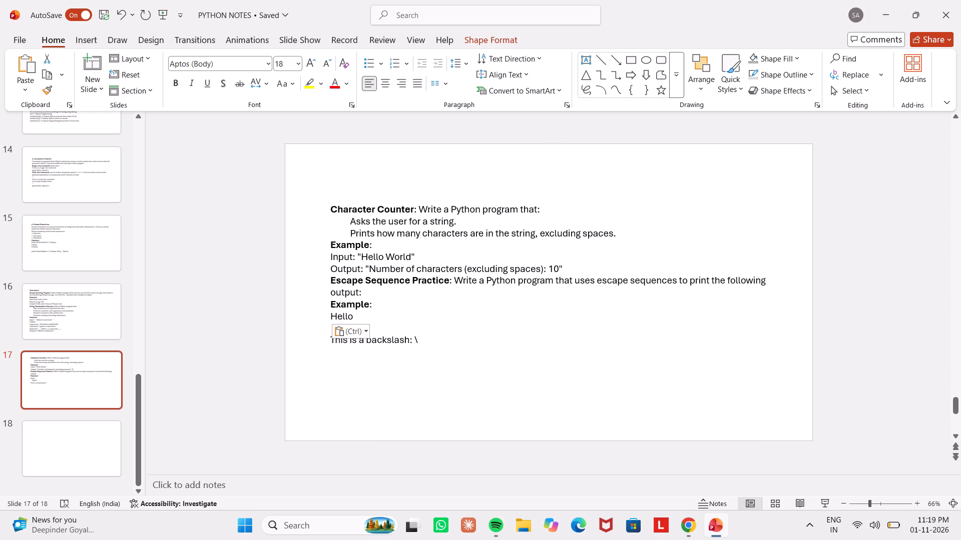
drag(569, 202, 569, 204)
click(577, 187)
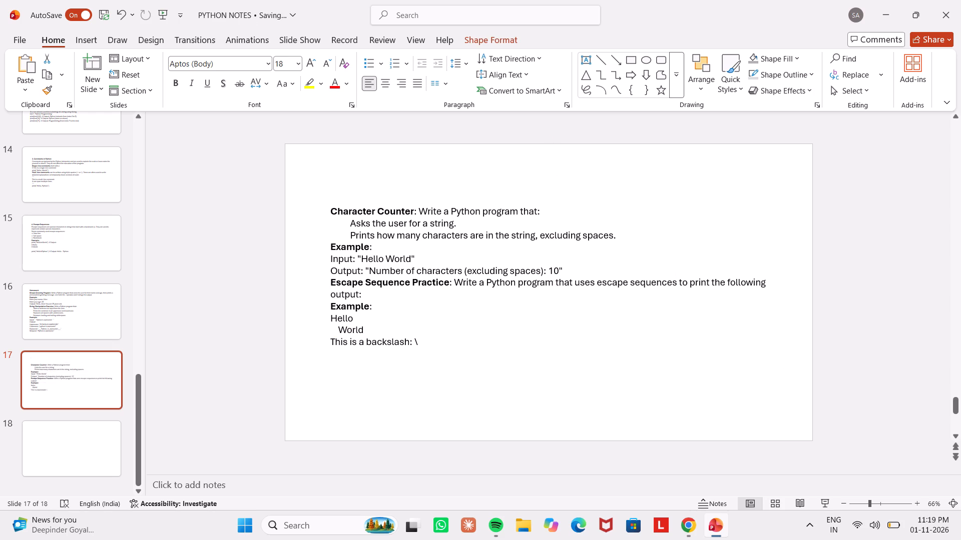
Underline the Homework heading on slide 16.
click(108, 422)
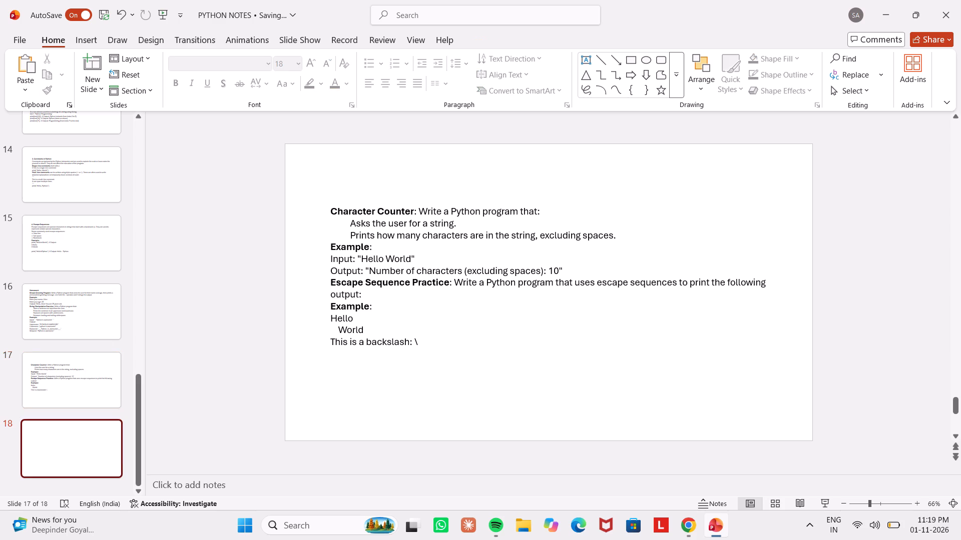
click(76, 381)
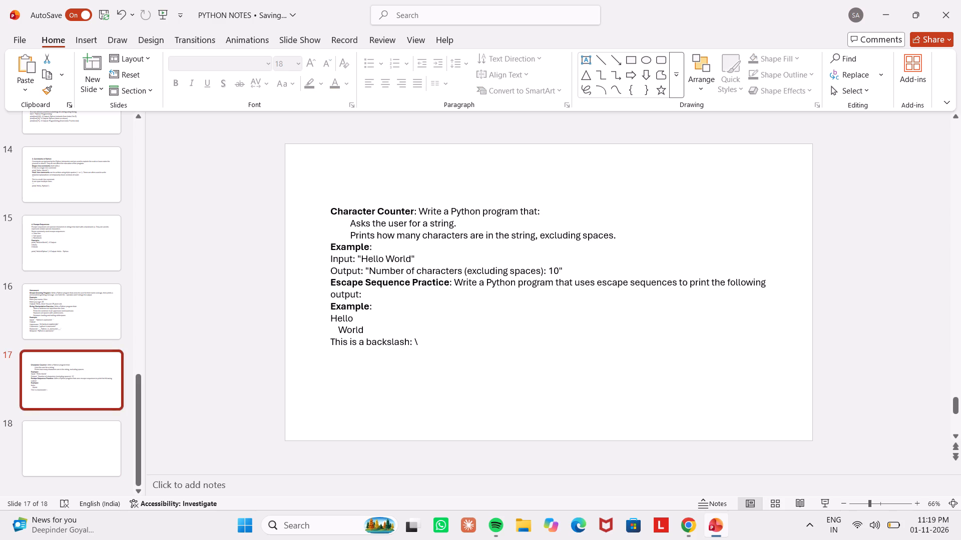
click(65, 321)
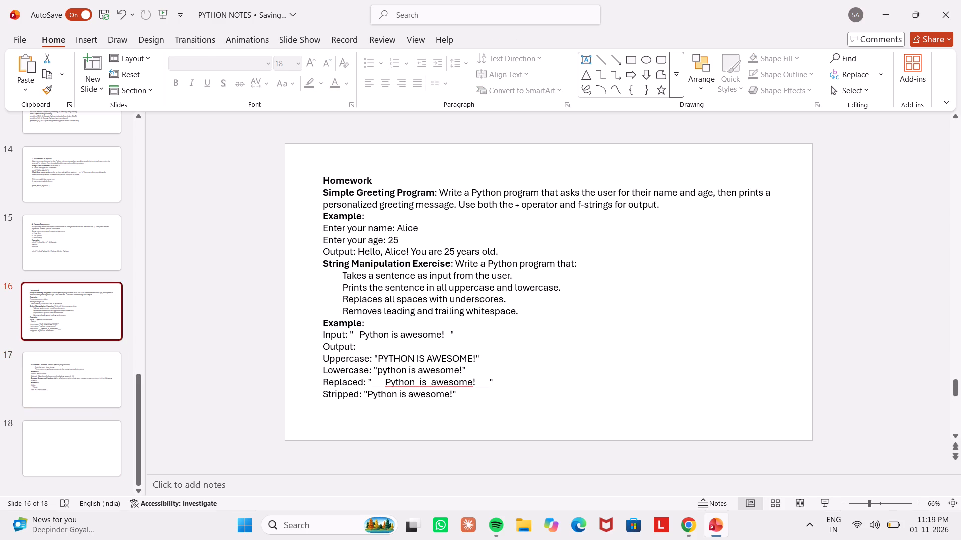
click(385, 179)
drag(385, 179, 332, 180)
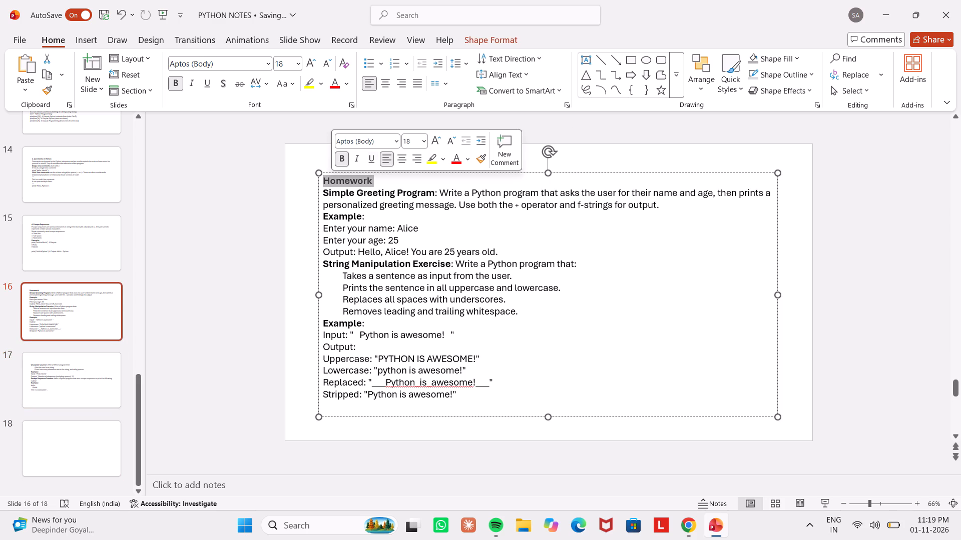
click(371, 157)
click(544, 345)
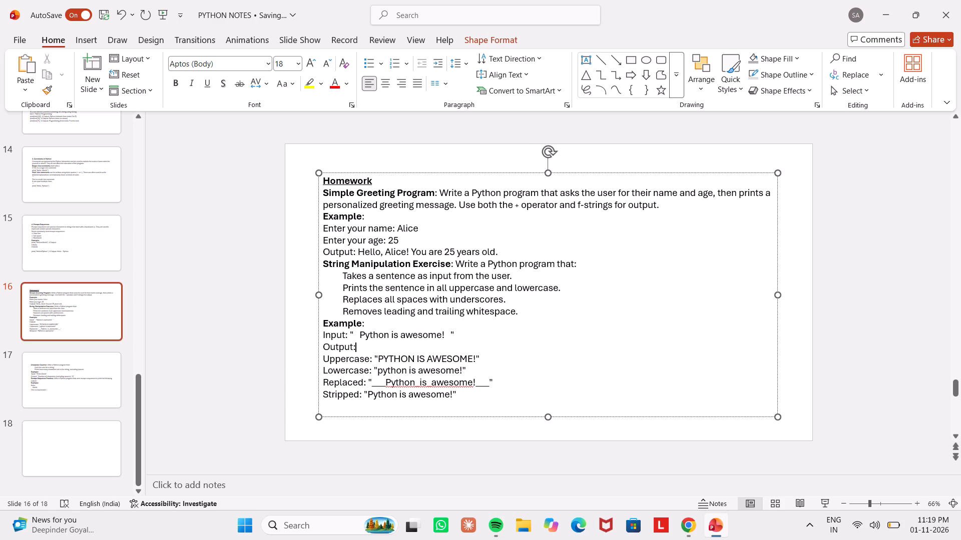
Make the heading "Input/Output, String Manipulation, and Comments" on slide 11 italic and underlined.
click(70, 221)
click(65, 177)
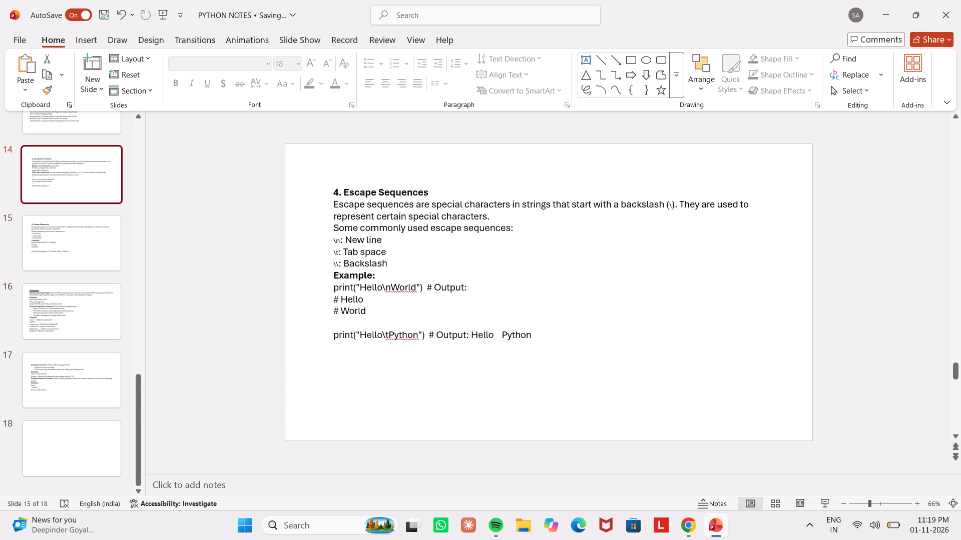
key(Up)
key(Up)
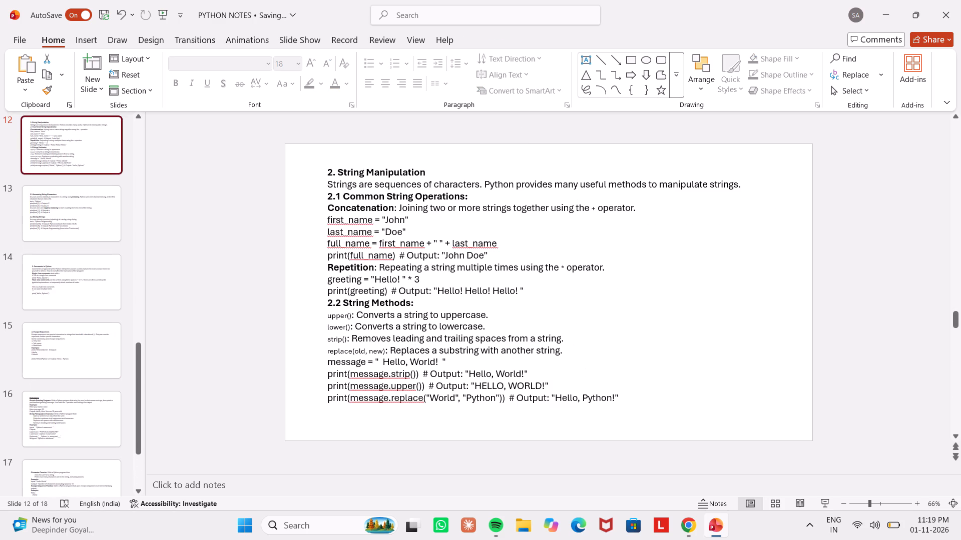
key(Up)
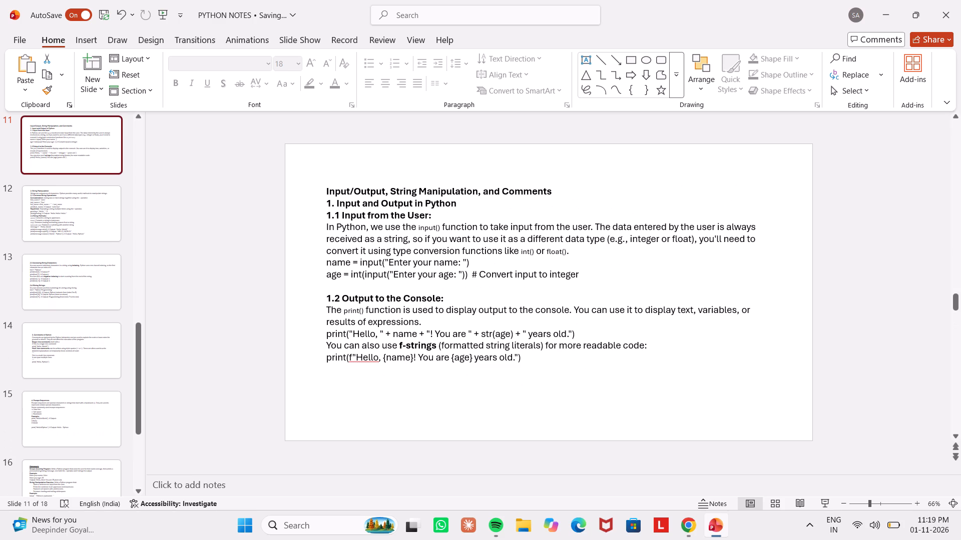
click(564, 191)
drag(564, 191, 355, 206)
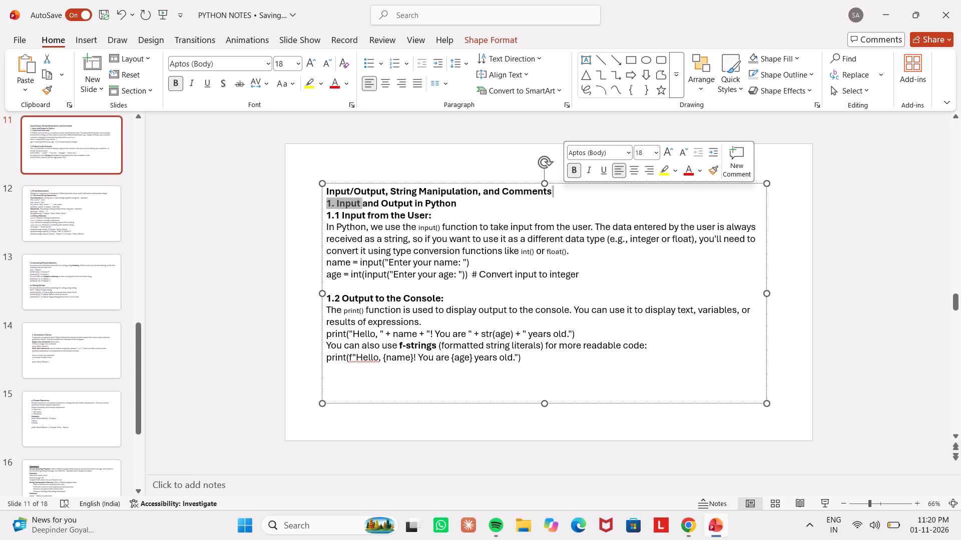
drag(355, 206, 326, 193)
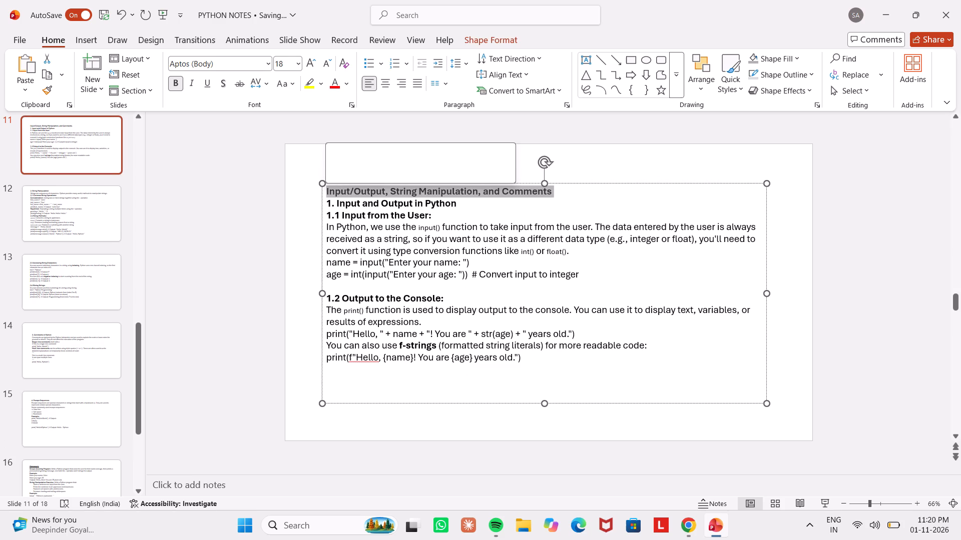
click(354, 168)
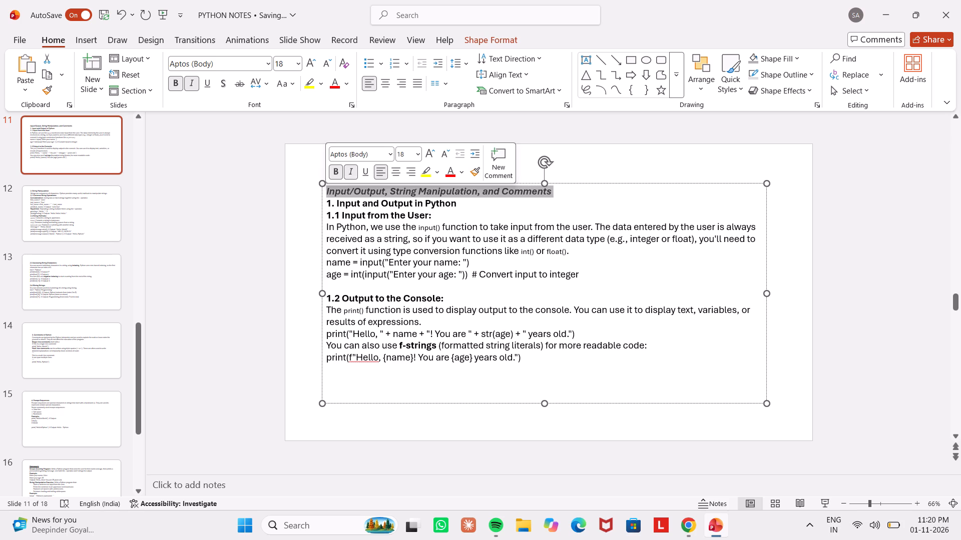
click(365, 169)
click(494, 215)
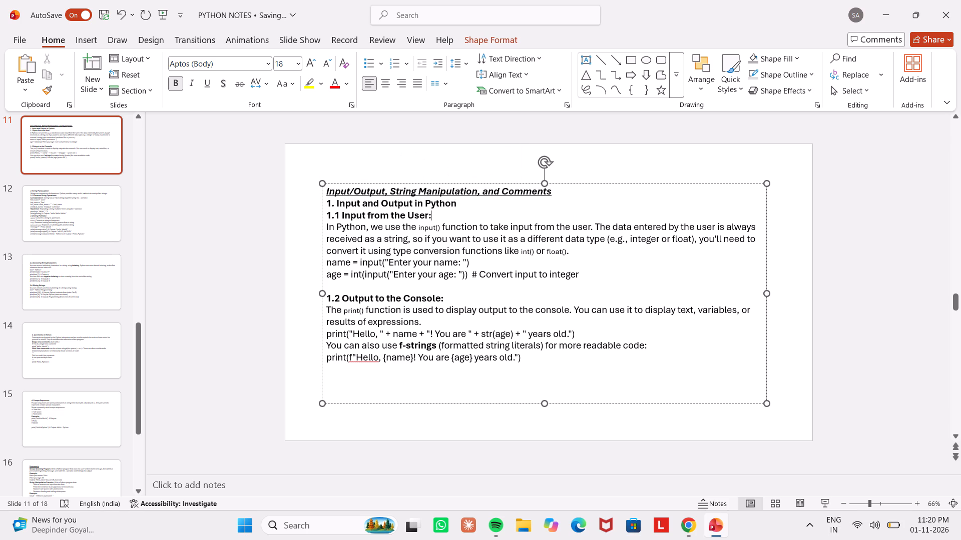
Append ":-" to slide 11's main heading and add a blank line below it.
click(564, 189)
key(shift+colon)
key(minus)
key(Return)
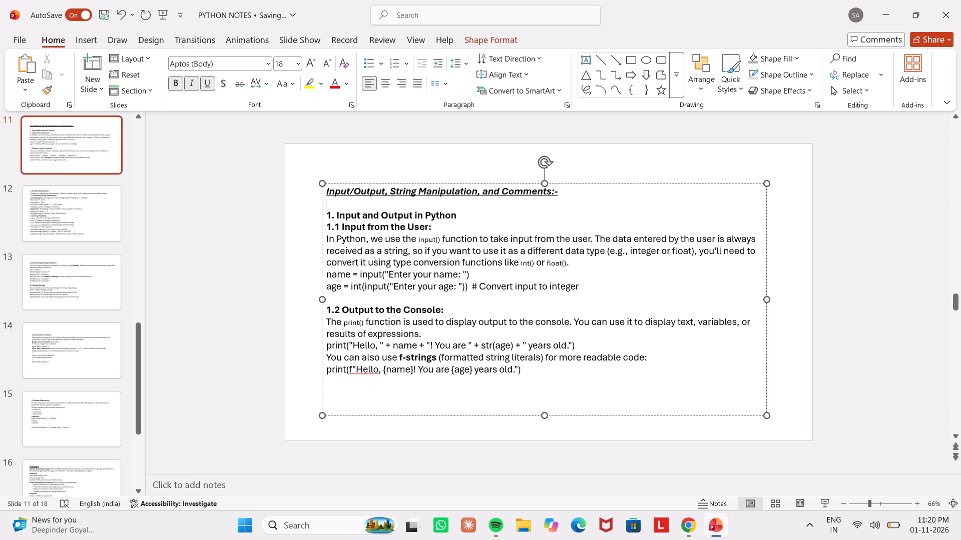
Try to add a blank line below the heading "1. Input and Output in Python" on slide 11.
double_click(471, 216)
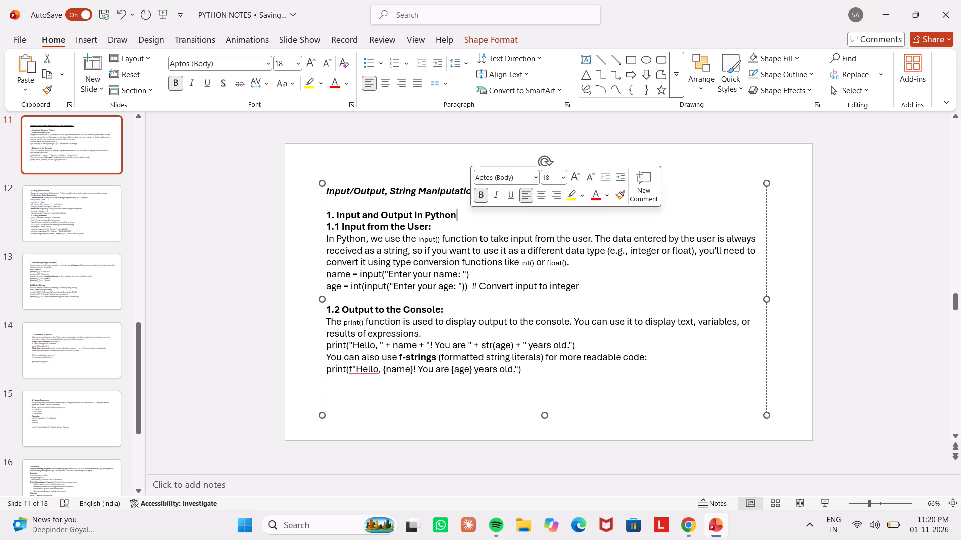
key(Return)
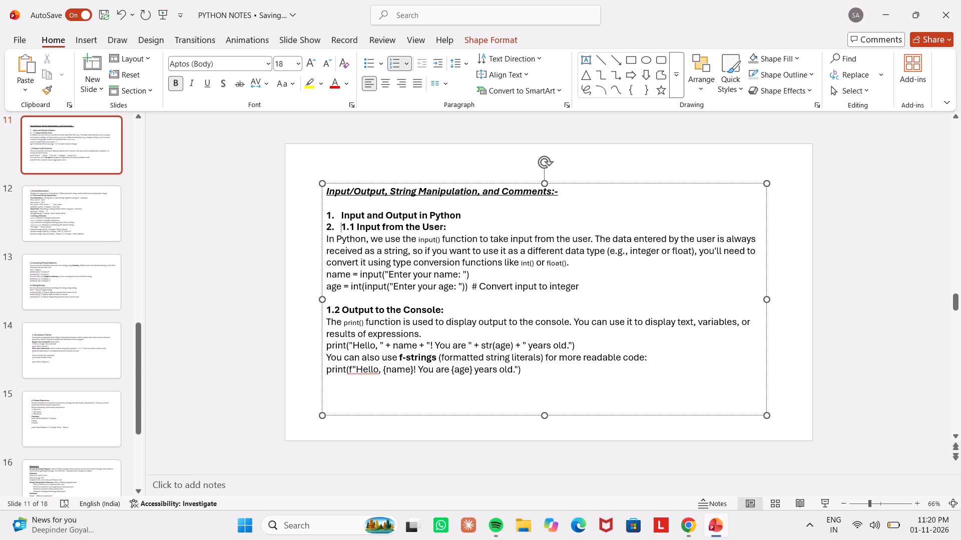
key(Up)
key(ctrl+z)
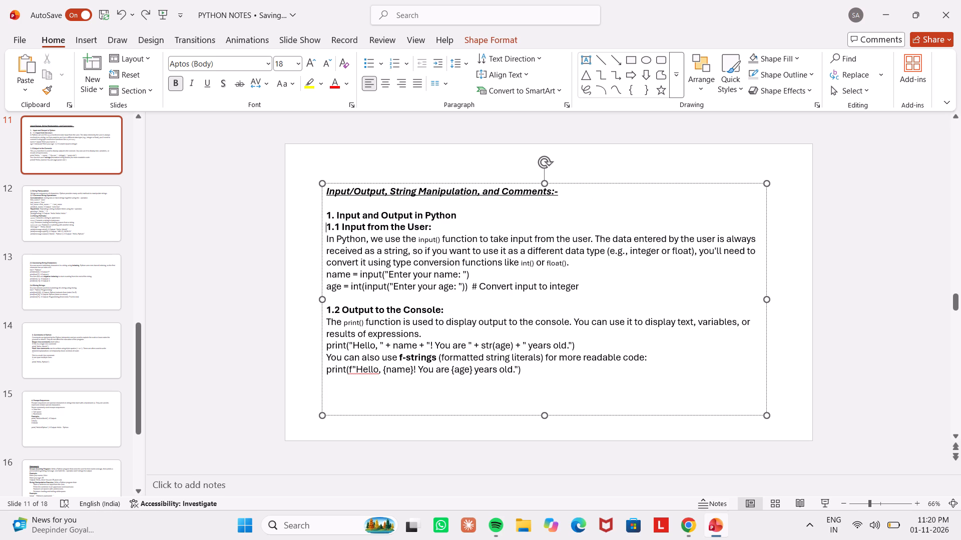
Insert a blank, unnumbered line between "Input and Output in Python" and "1.1 Input from the User:" on slide 11.
click(471, 216)
key(Return)
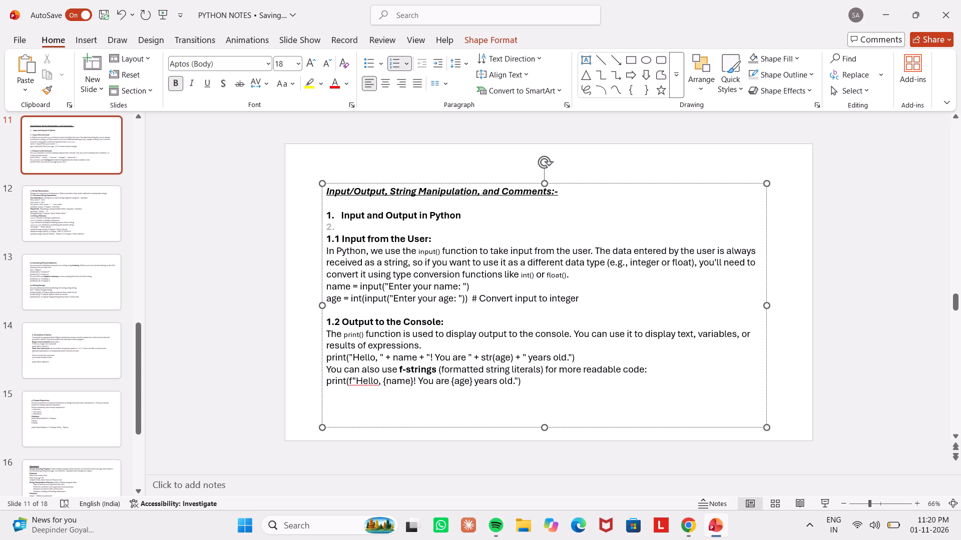
click(401, 64)
click(480, 219)
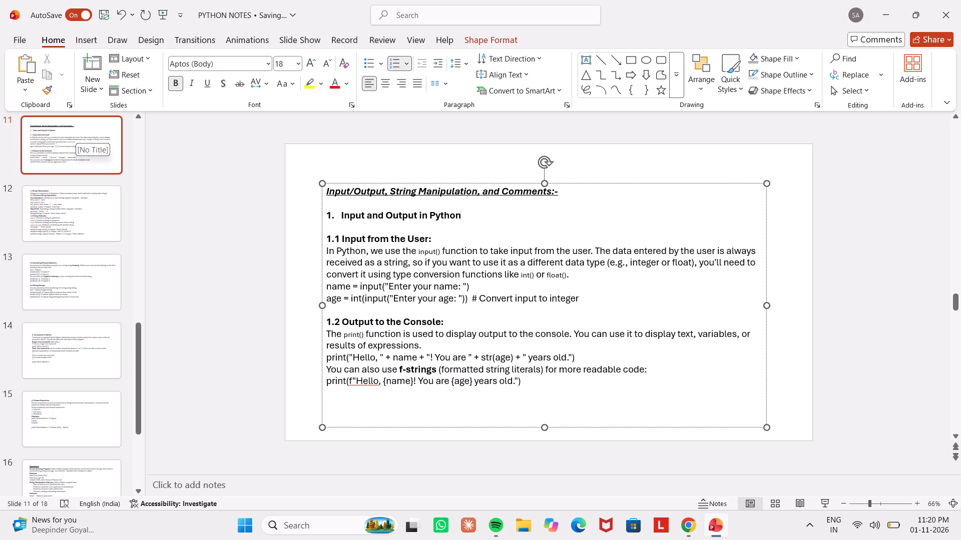
Make the main heading "Python Basics - 1" on slide 6 underlined and italic.
key(Up)
key(Up)
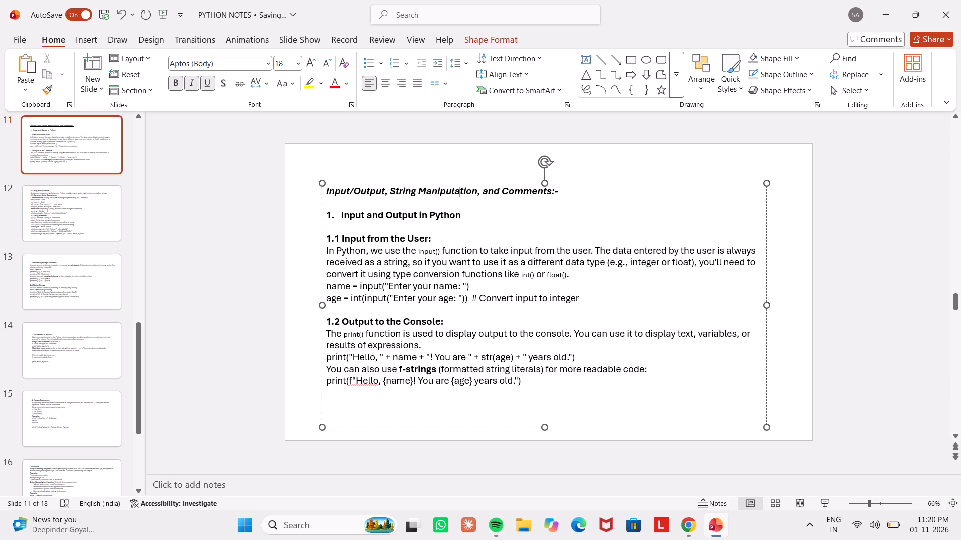
click(224, 206)
click(71, 193)
key(Up)
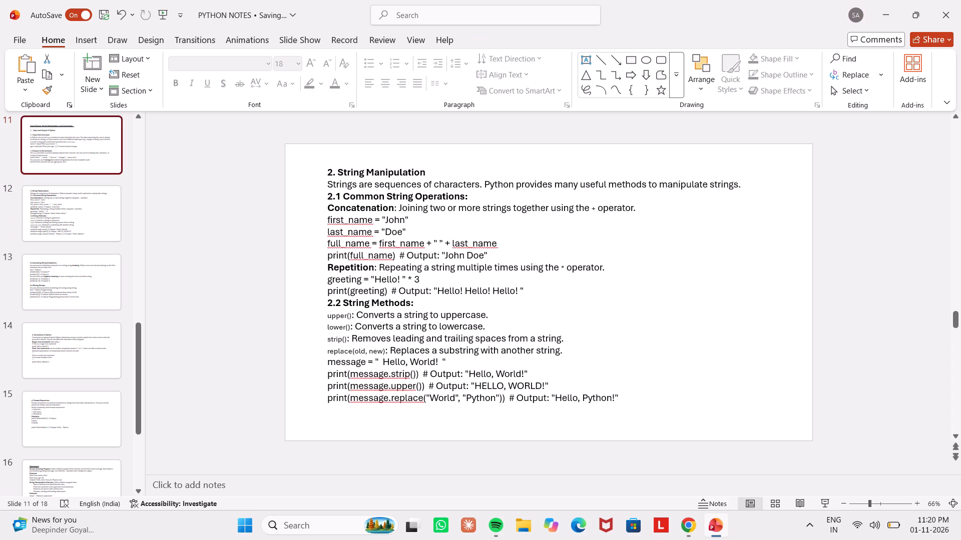
key(Up)
key(Up)
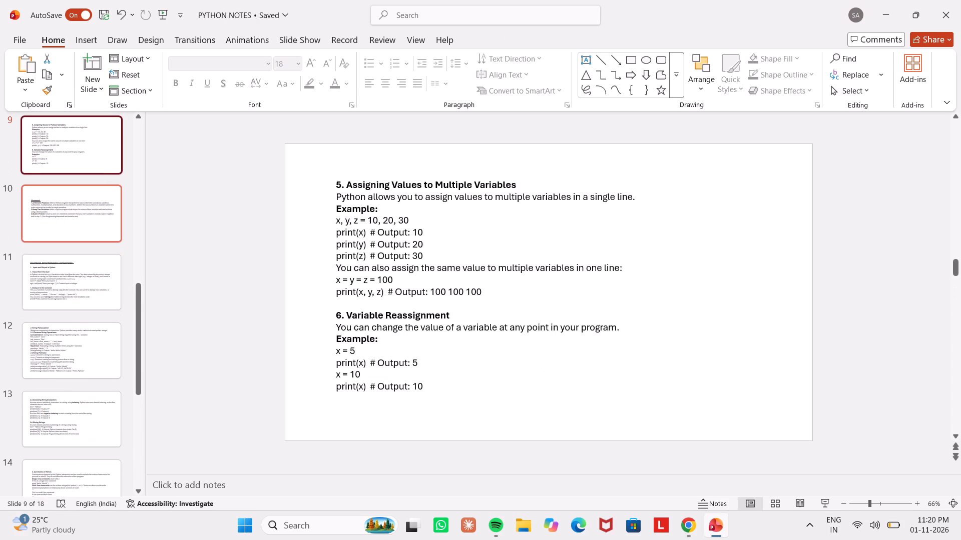
key(Up)
key(Up)
key(Up)
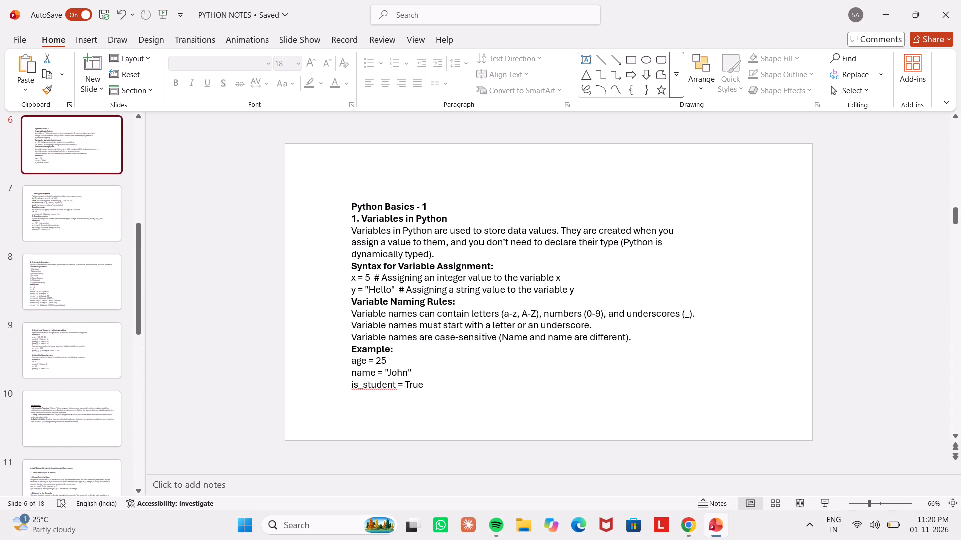
double_click(431, 206)
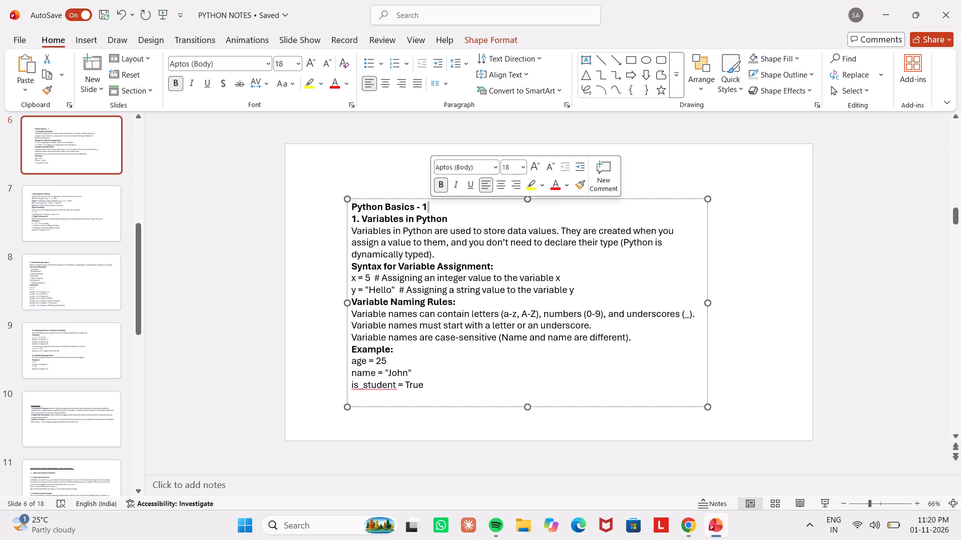
drag(431, 206, 415, 207)
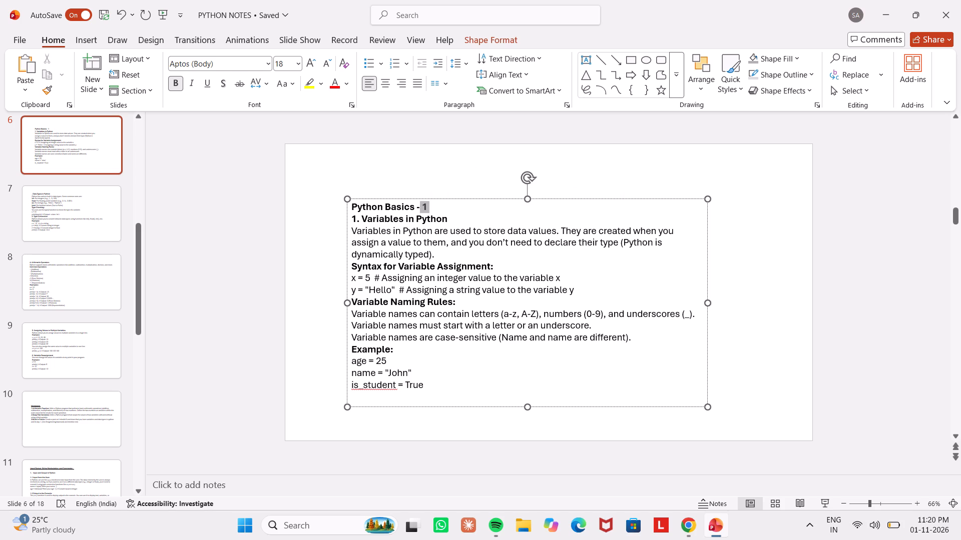
drag(415, 207, 349, 207)
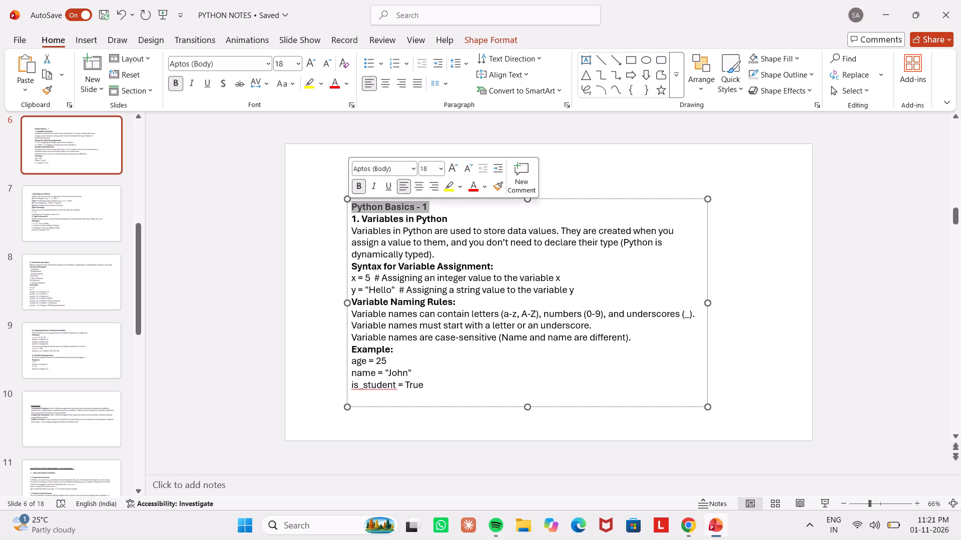
click(384, 187)
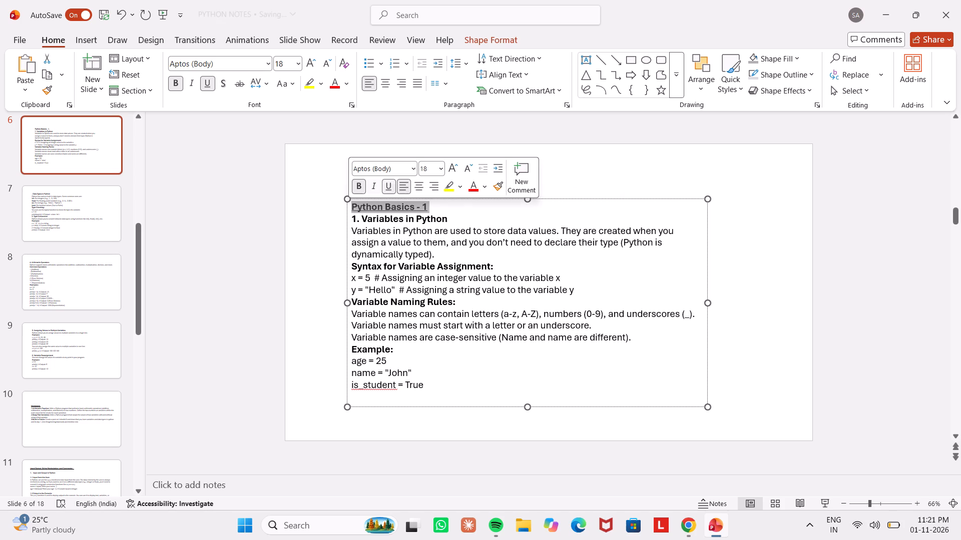
click(370, 187)
click(468, 216)
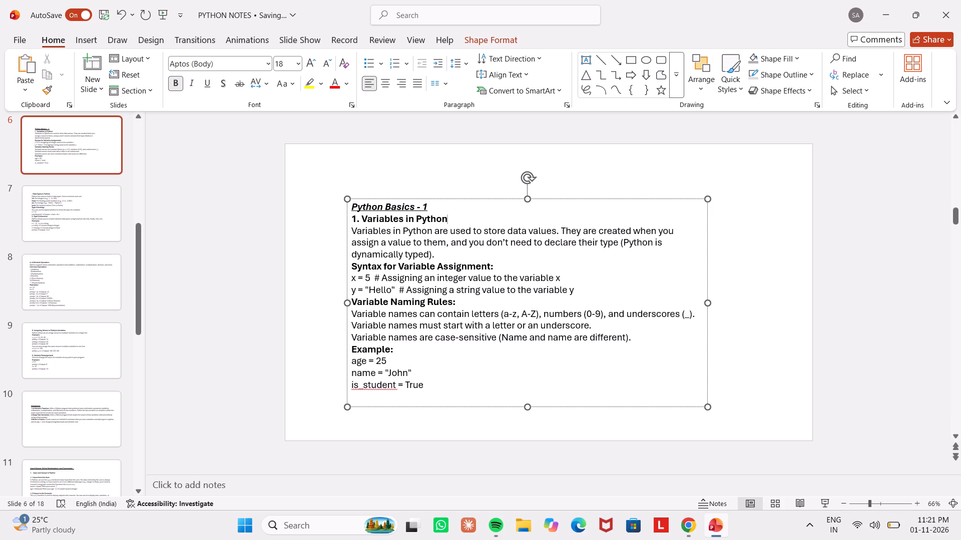
Add a blank line above the heading "3. Type Conversion" on slide 7.
click(65, 225)
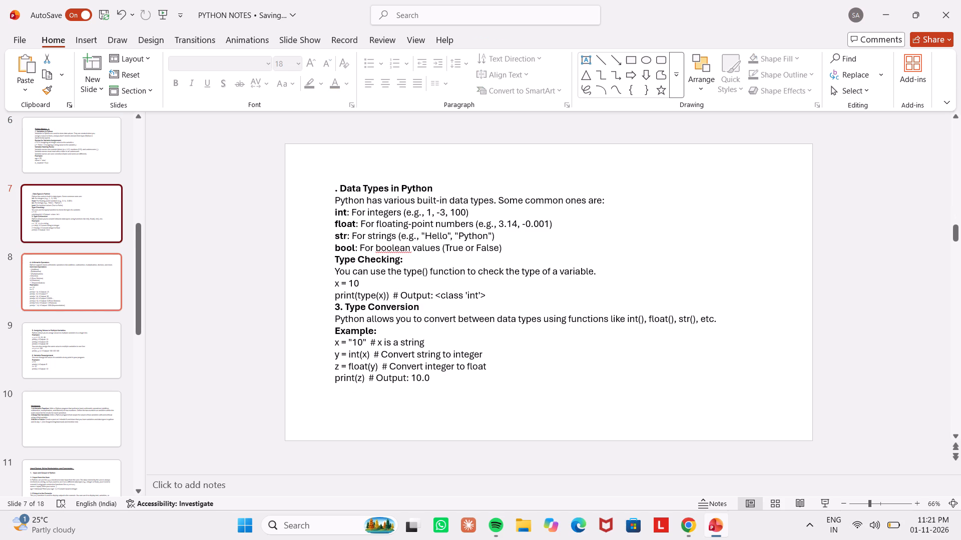
click(486, 290)
key(Return)
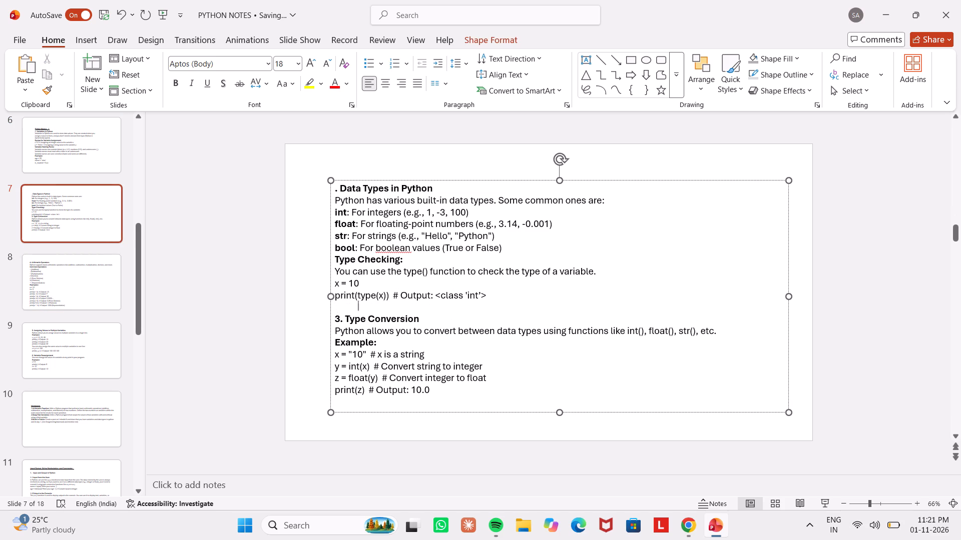
Look through slides 8 to 13 to check their headings and the spacing between sections.
click(116, 303)
click(101, 360)
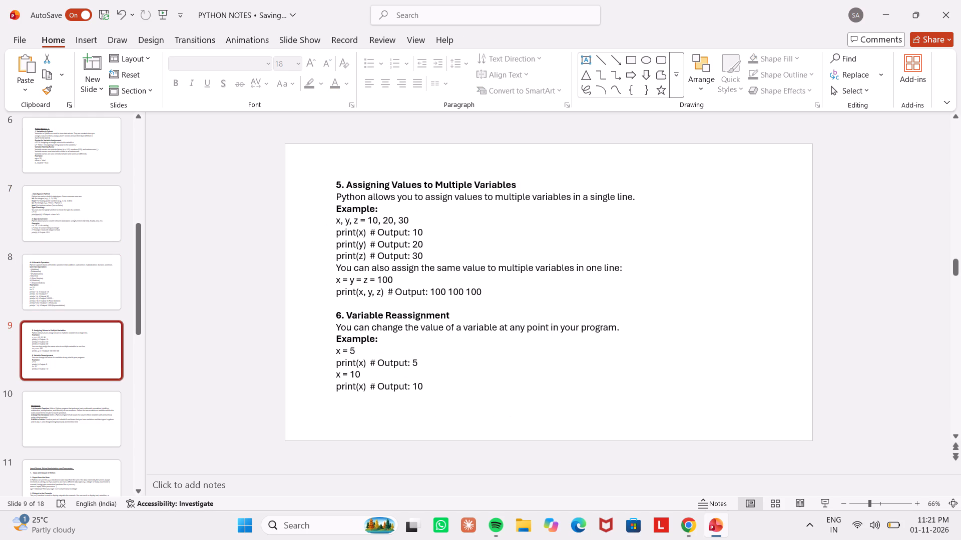
click(100, 437)
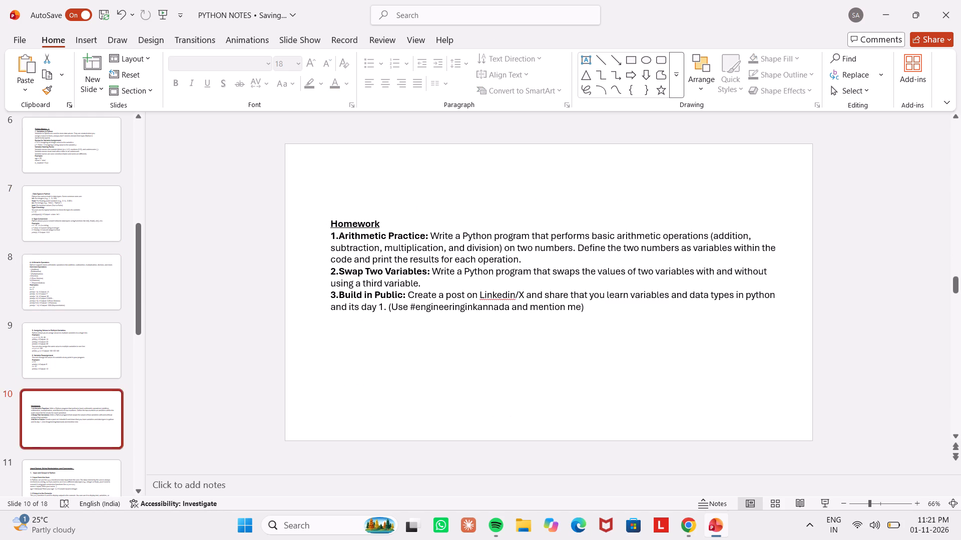
drag(100, 437, 85, 384)
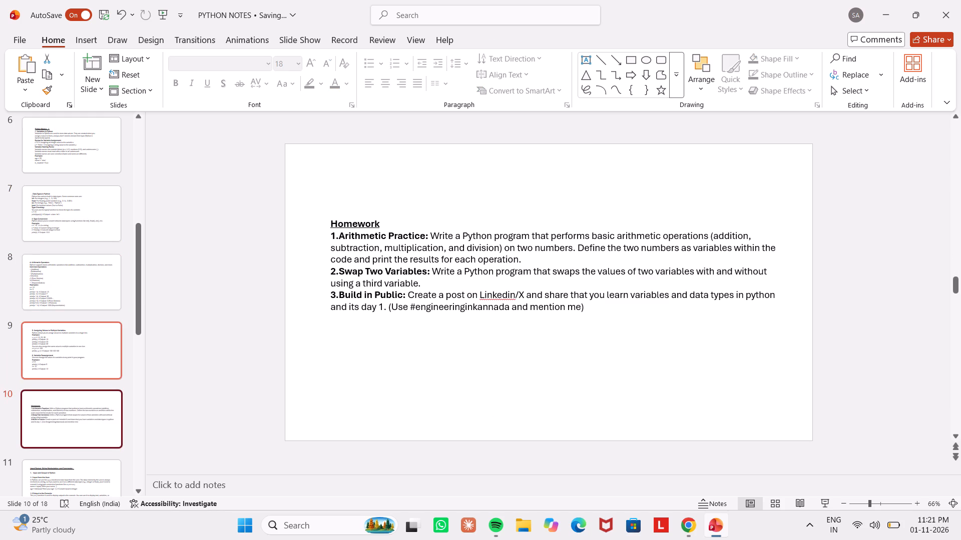
scroll(73, 345, down, 1)
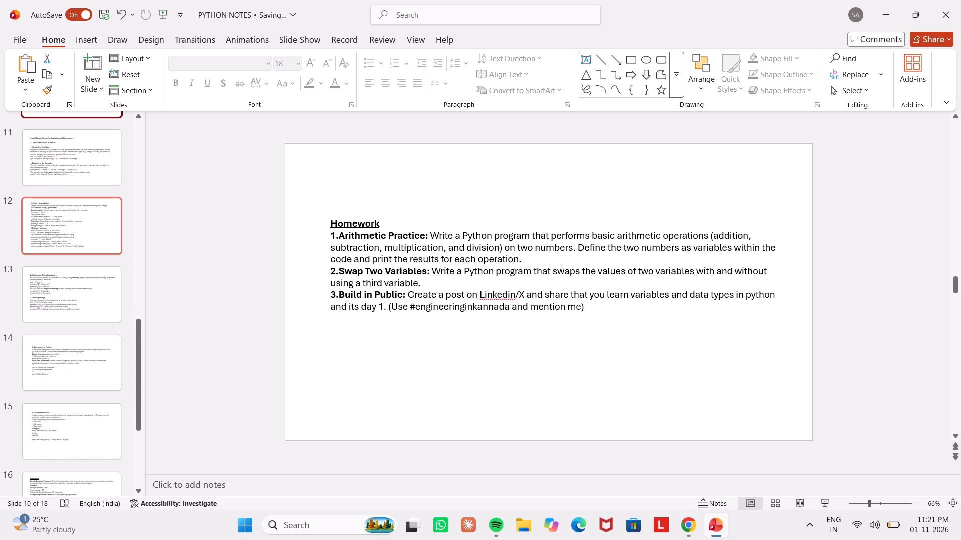
click(61, 150)
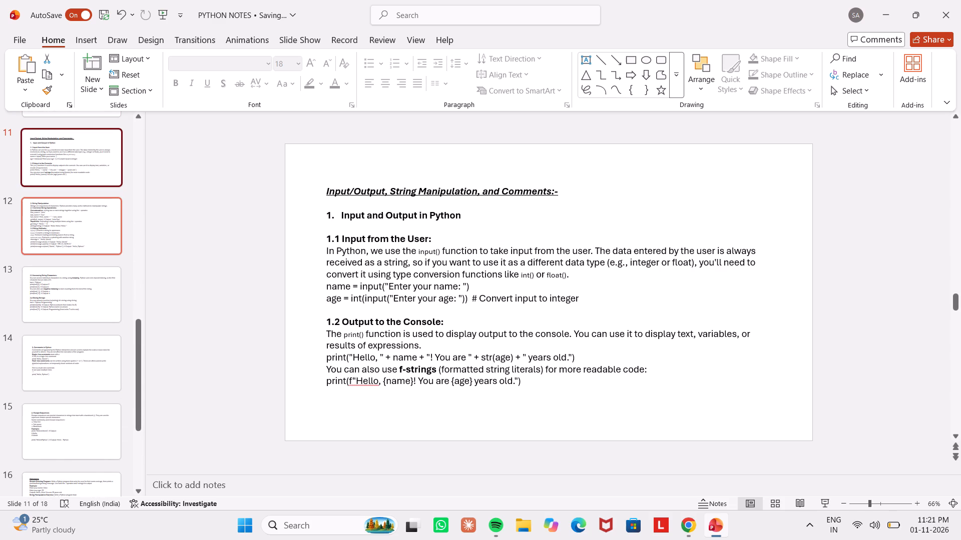
click(69, 216)
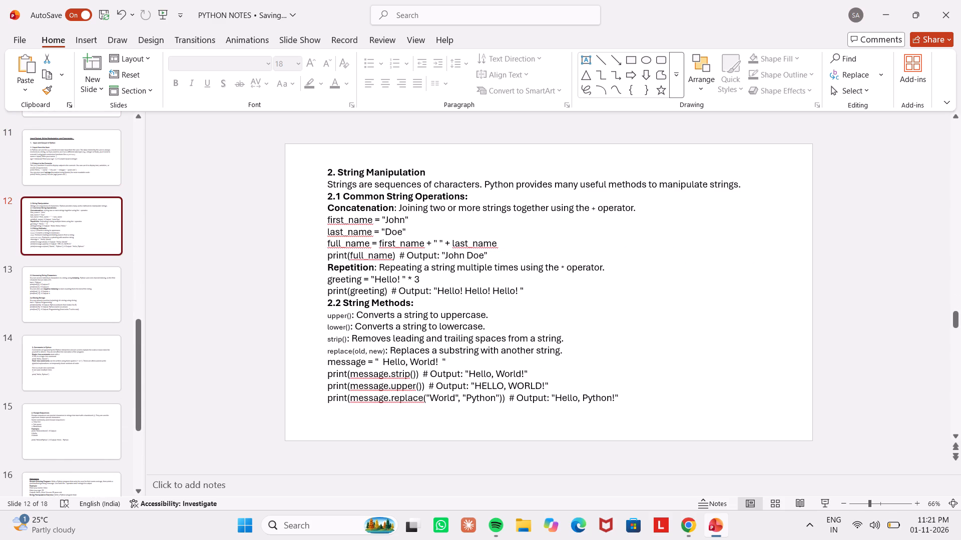
click(97, 320)
Add a blank line above the heading "2.1 Common String Operations:" on slide 12.
click(83, 251)
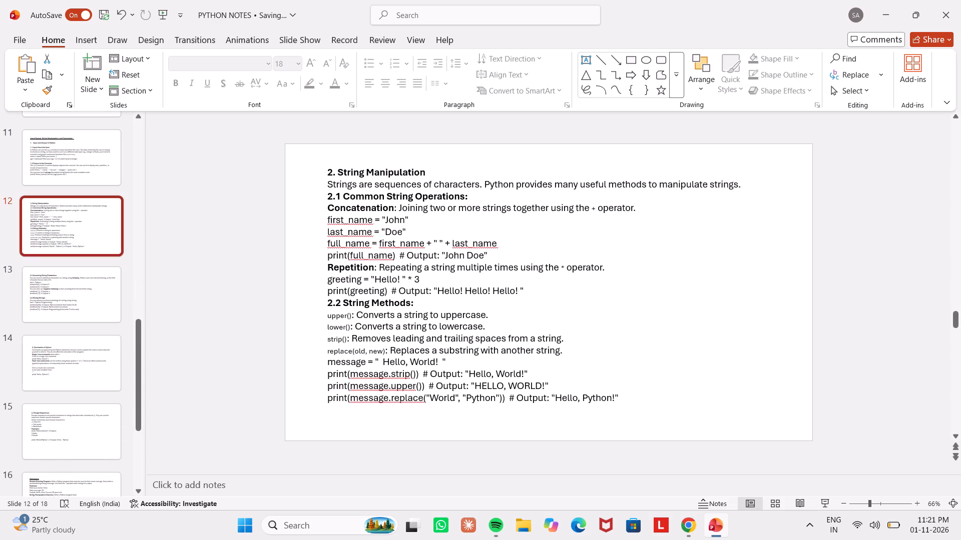
click(478, 195)
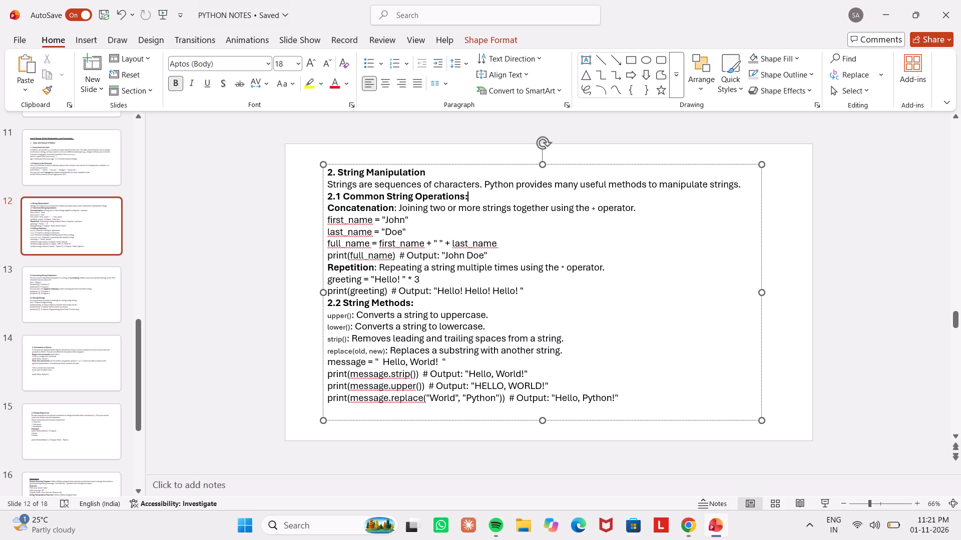
click(747, 185)
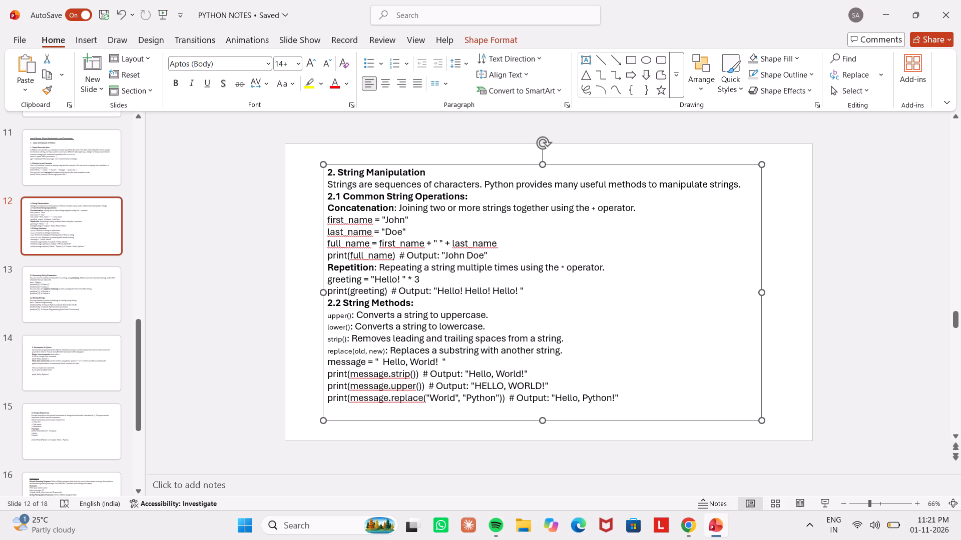
click(741, 182)
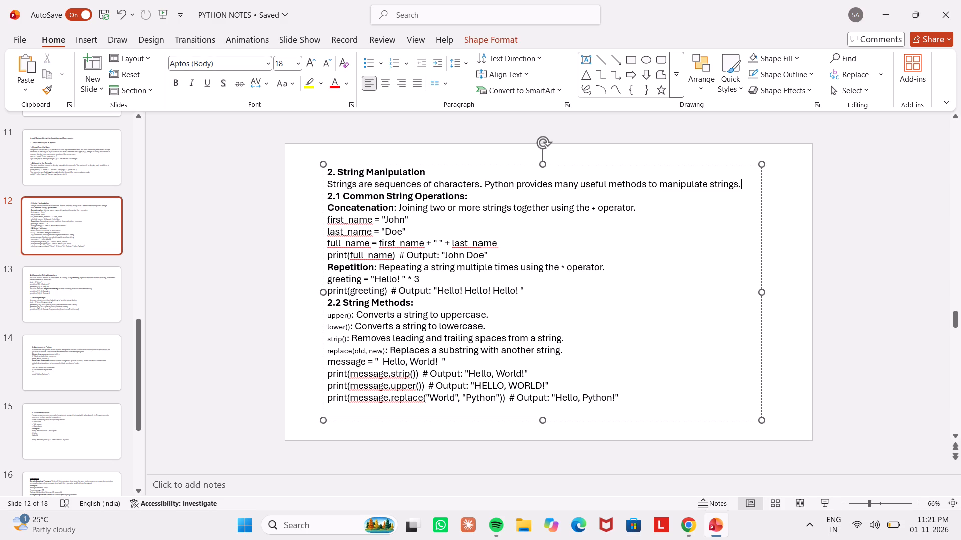
key(Return)
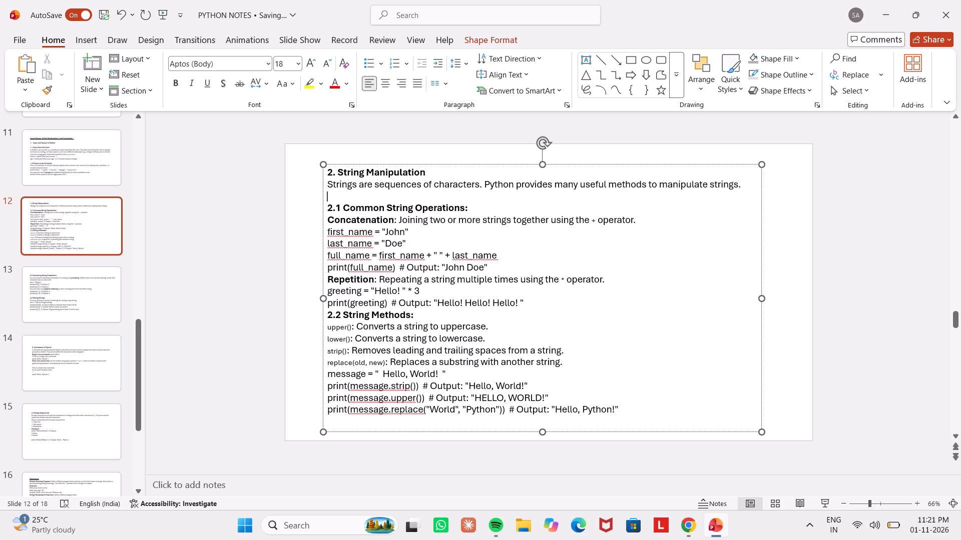
ctrl+scroll(559, 330, up, 2)
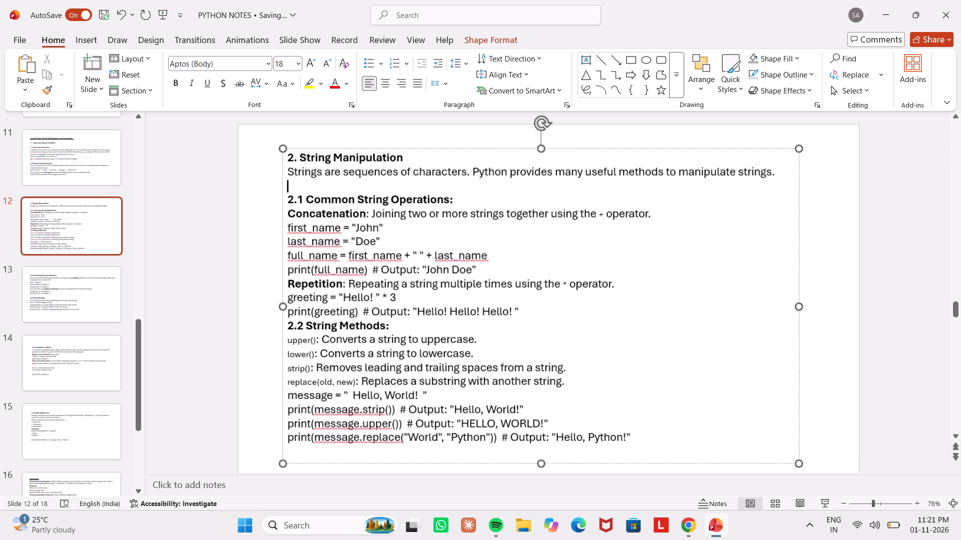
click(654, 352)
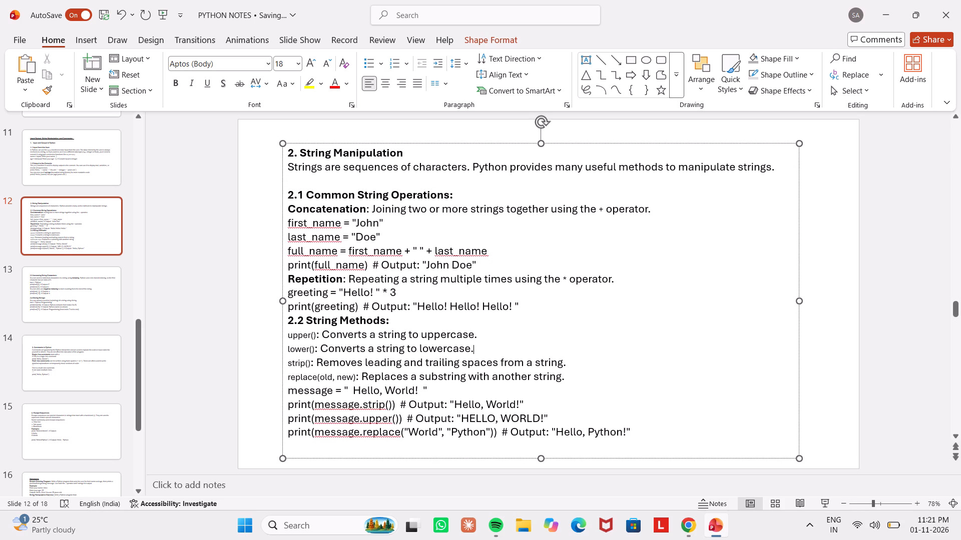
click(662, 414)
Play the slide show from the first slide through to the end to review headings and spacing.
key(F5)
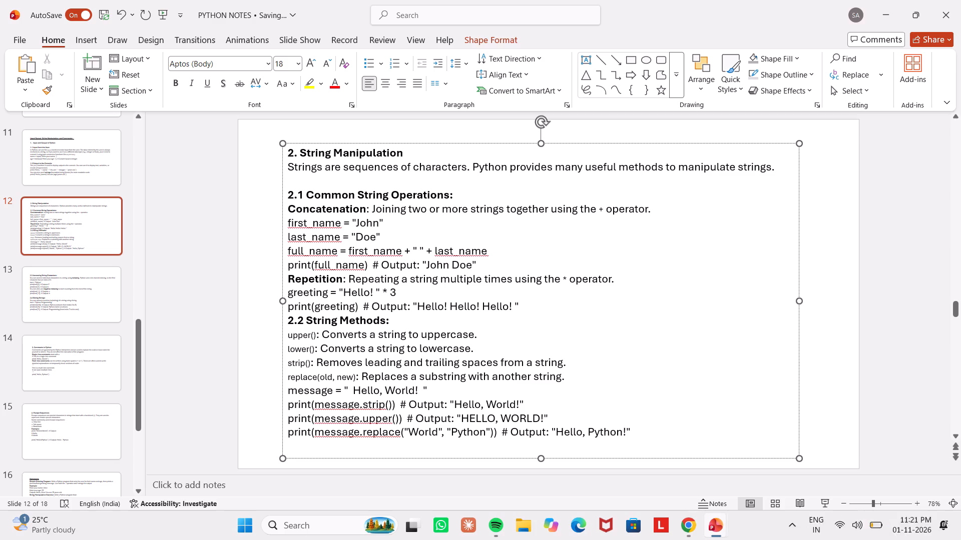
key(Right)
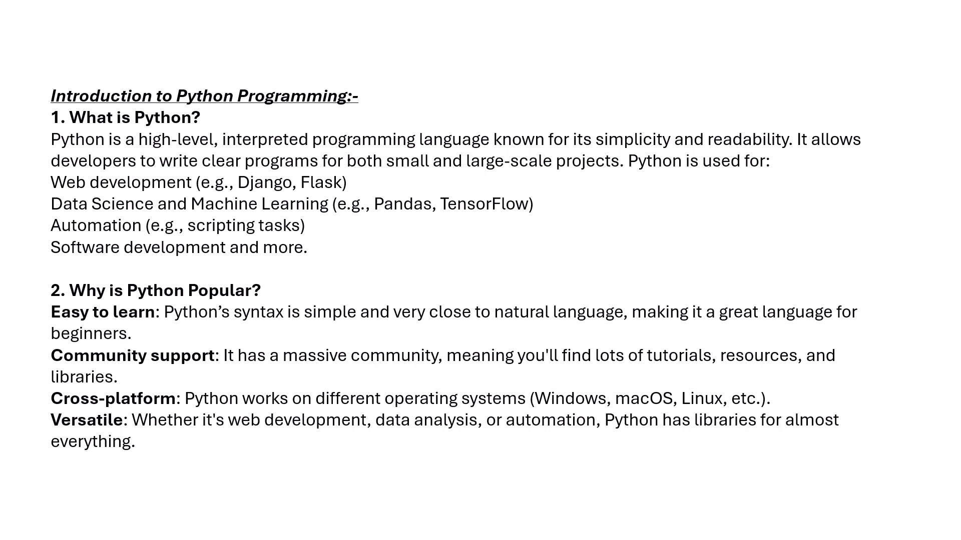
key(Right)
key(Right)
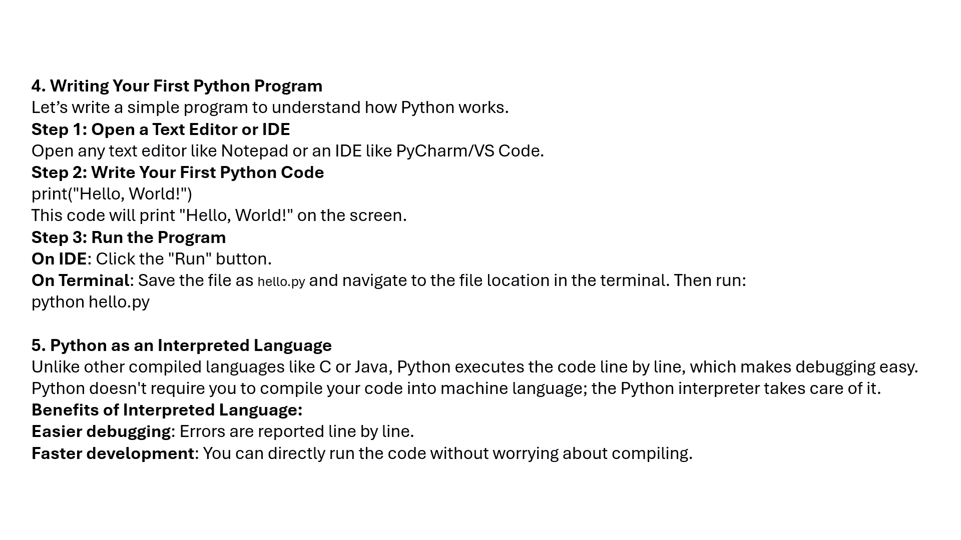
key(Right)
key(Right)
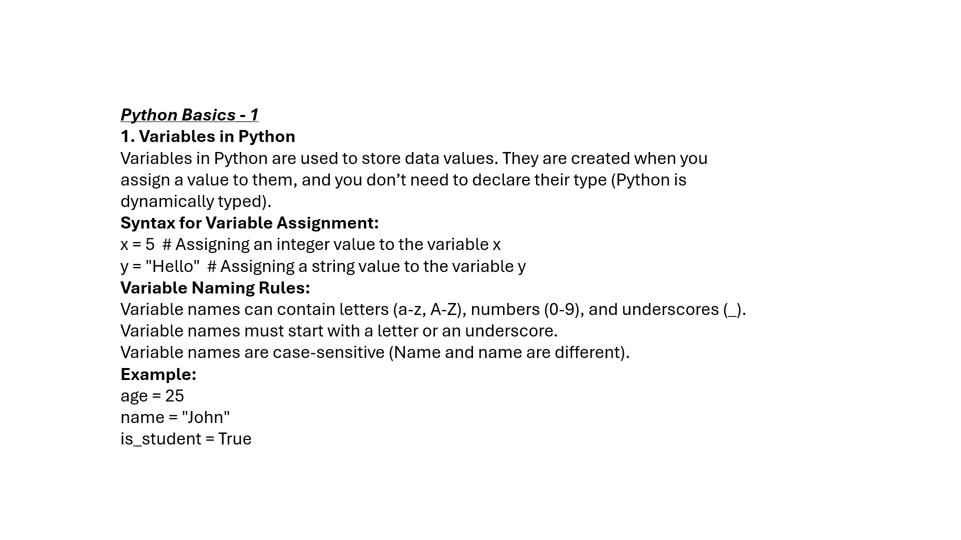
key(Right)
key(Right)
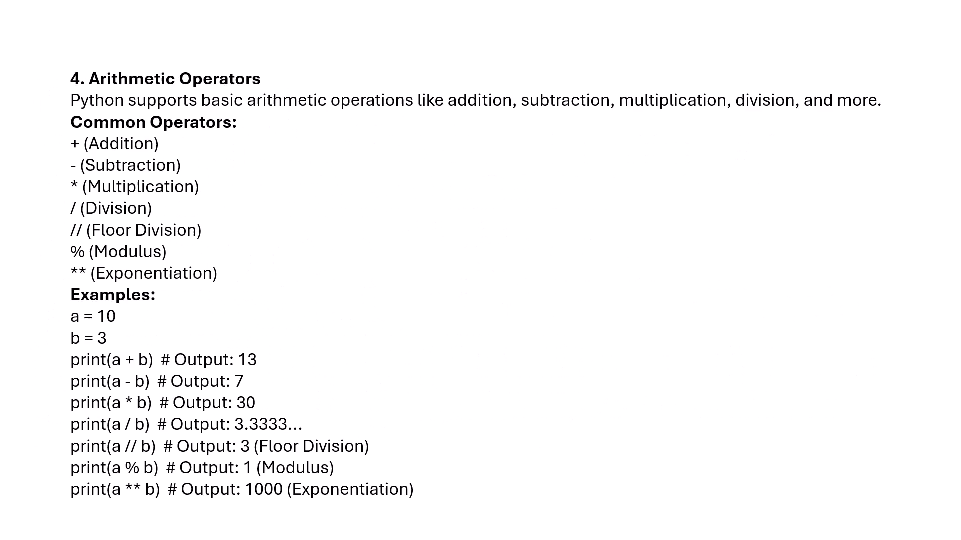
key(Right)
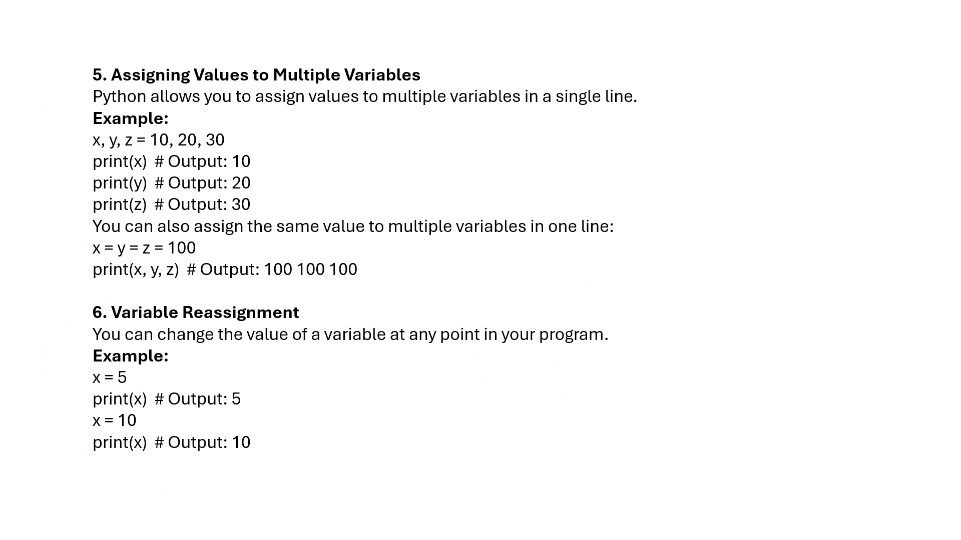
key(Right)
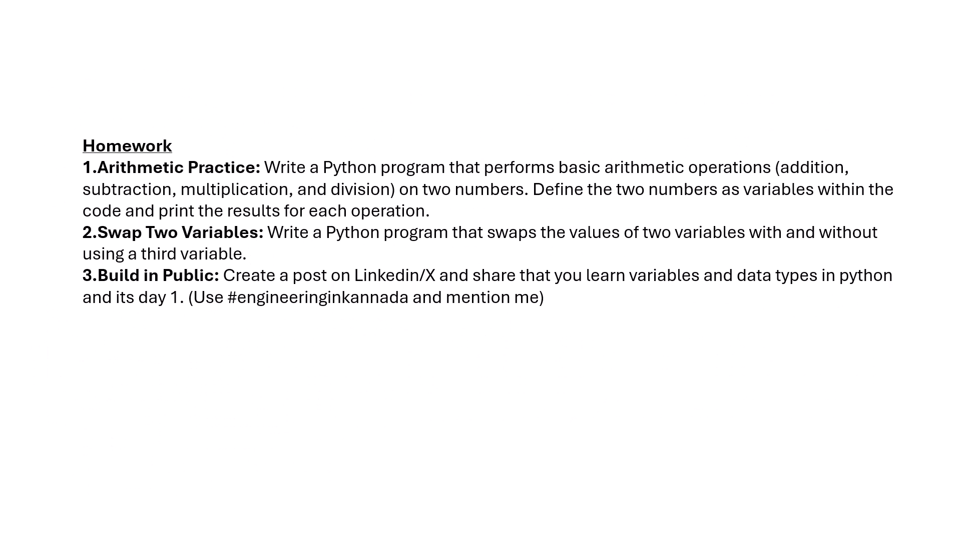
key(Right)
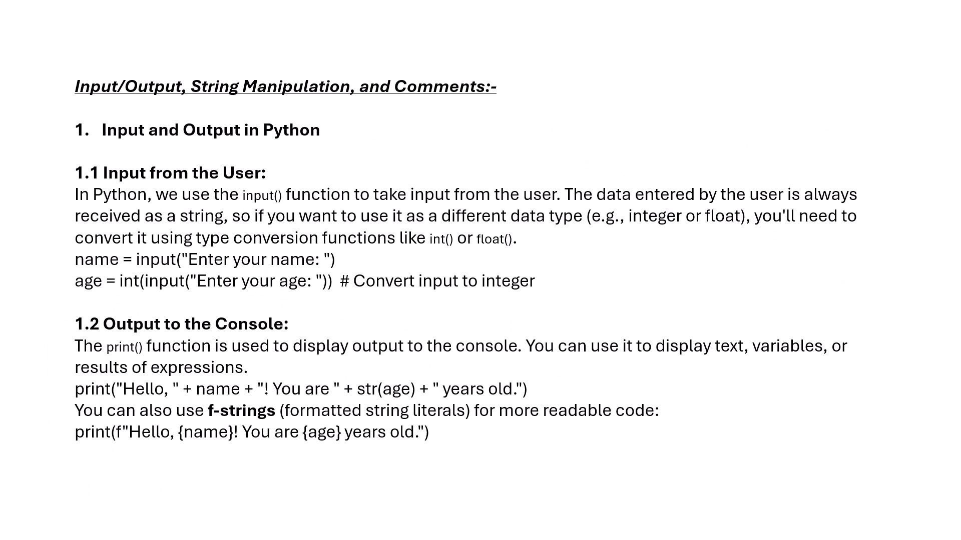
key(Right)
key(Right)
key(Right)
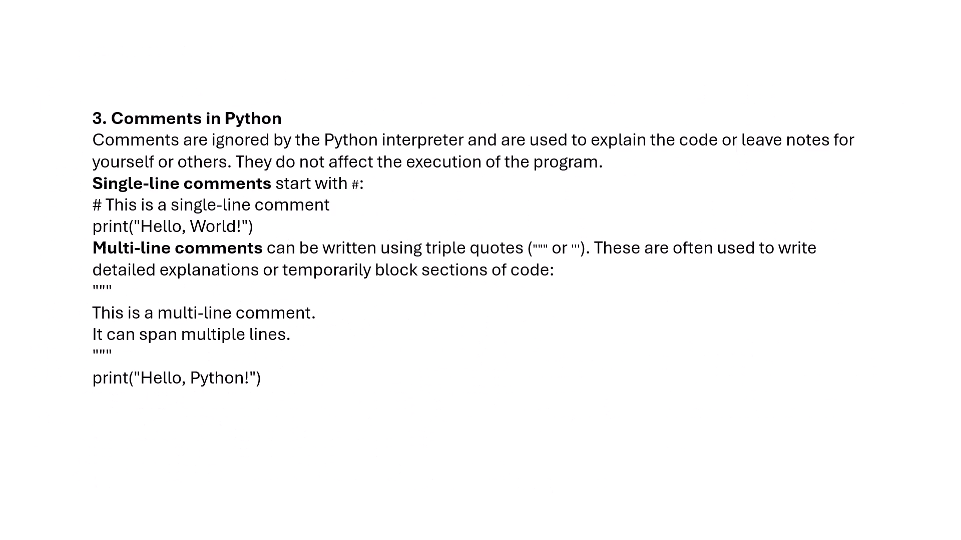
key(Right)
key(Right)
key(Right)
key(Right)
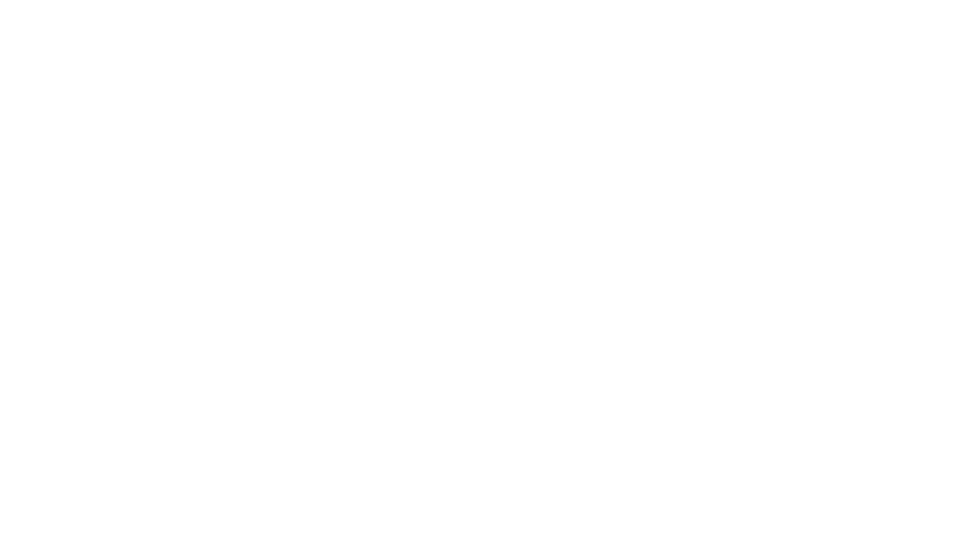
click(675, 443)
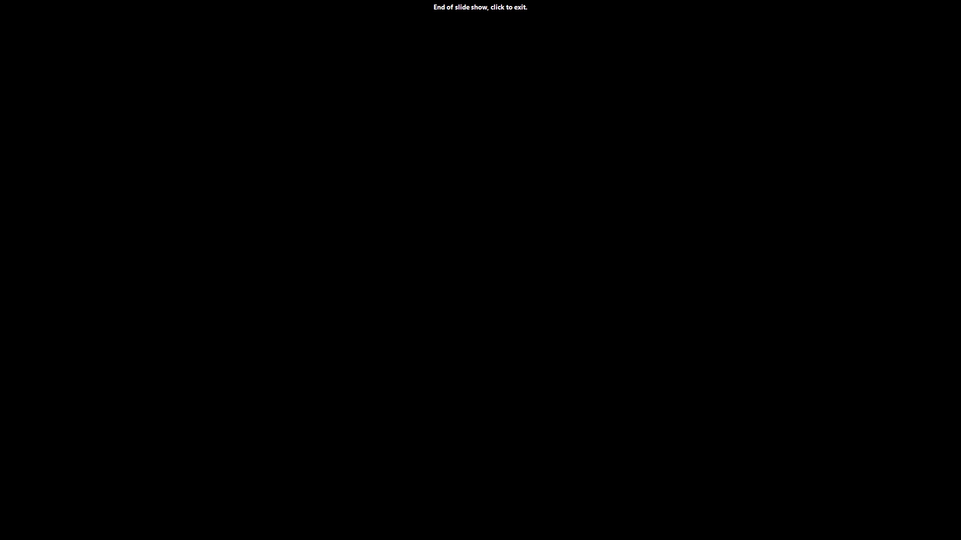
double_click(675, 443)
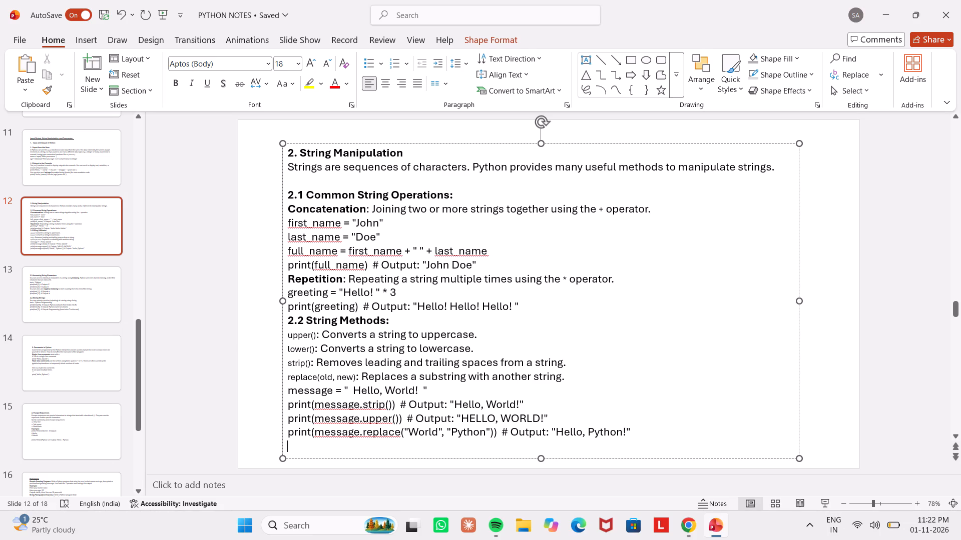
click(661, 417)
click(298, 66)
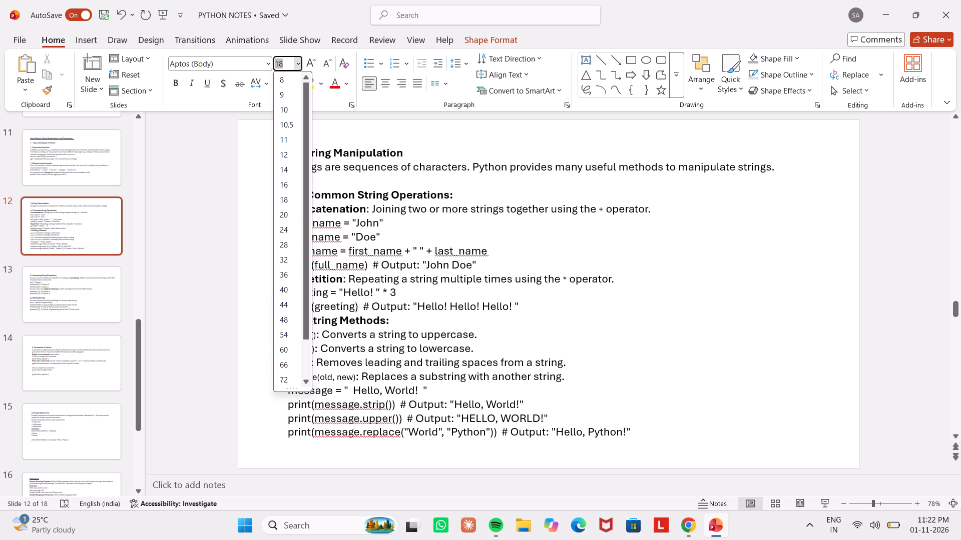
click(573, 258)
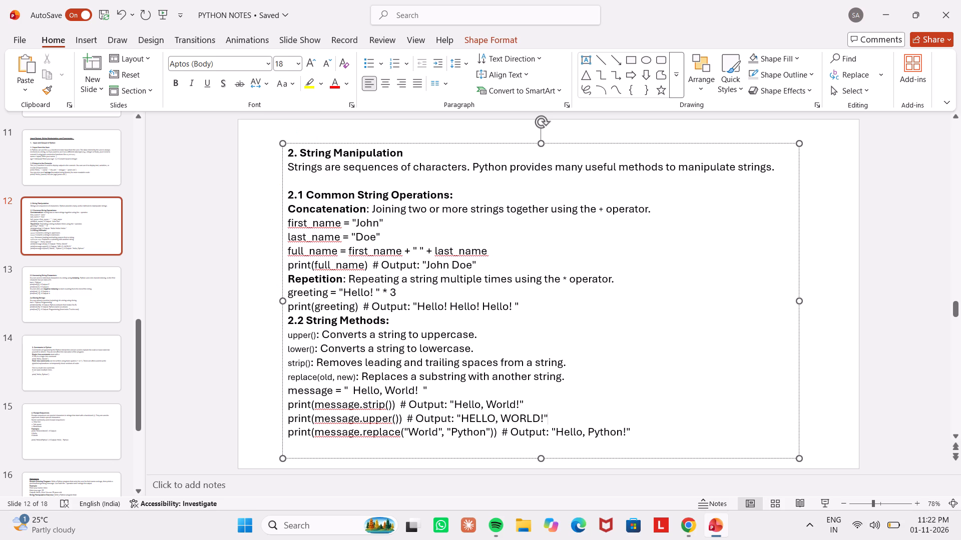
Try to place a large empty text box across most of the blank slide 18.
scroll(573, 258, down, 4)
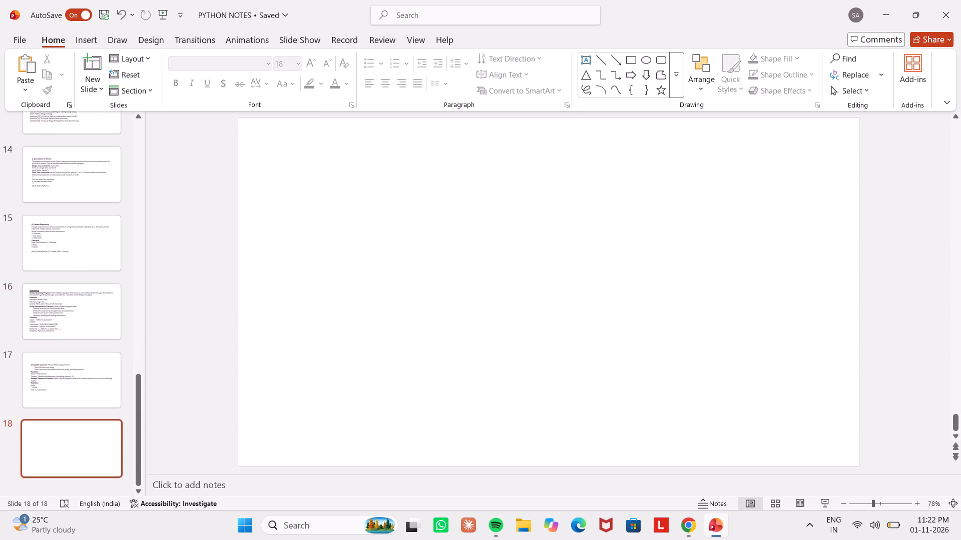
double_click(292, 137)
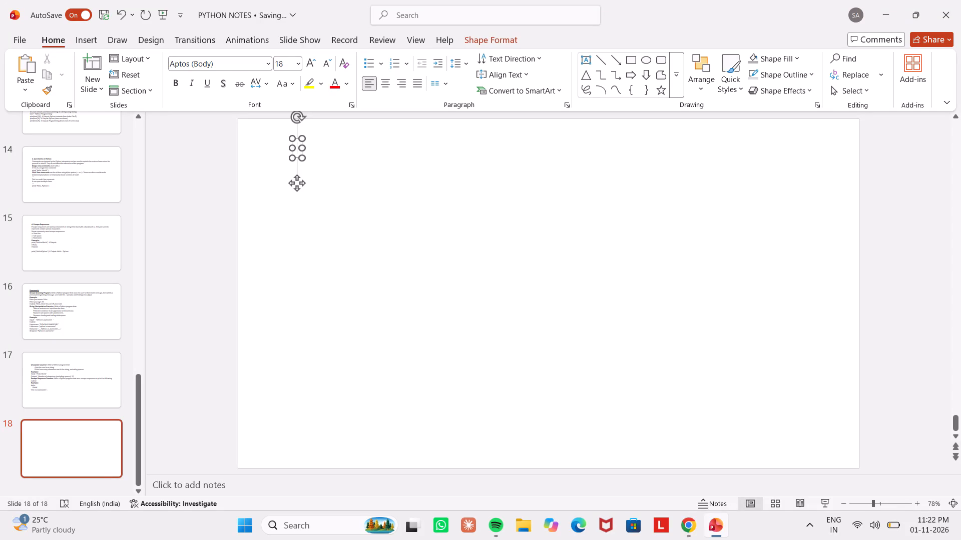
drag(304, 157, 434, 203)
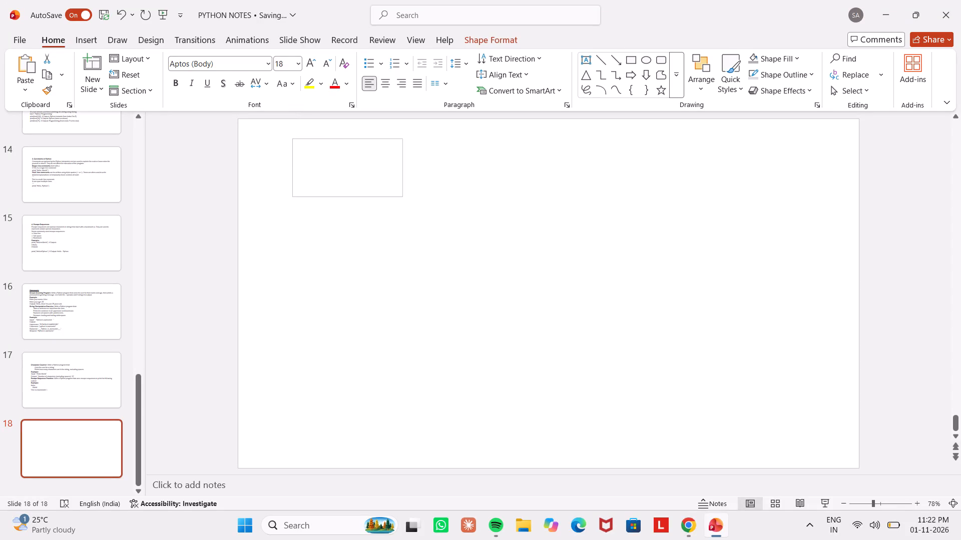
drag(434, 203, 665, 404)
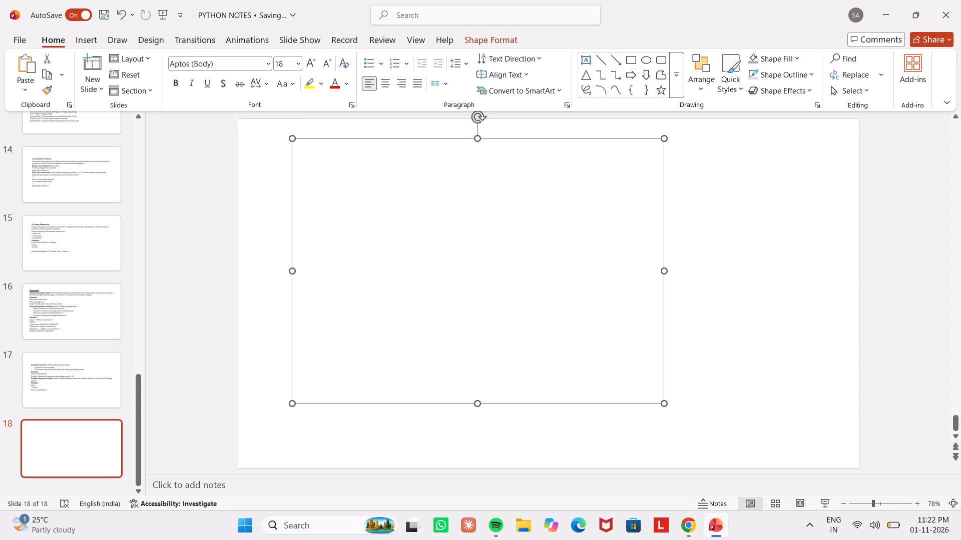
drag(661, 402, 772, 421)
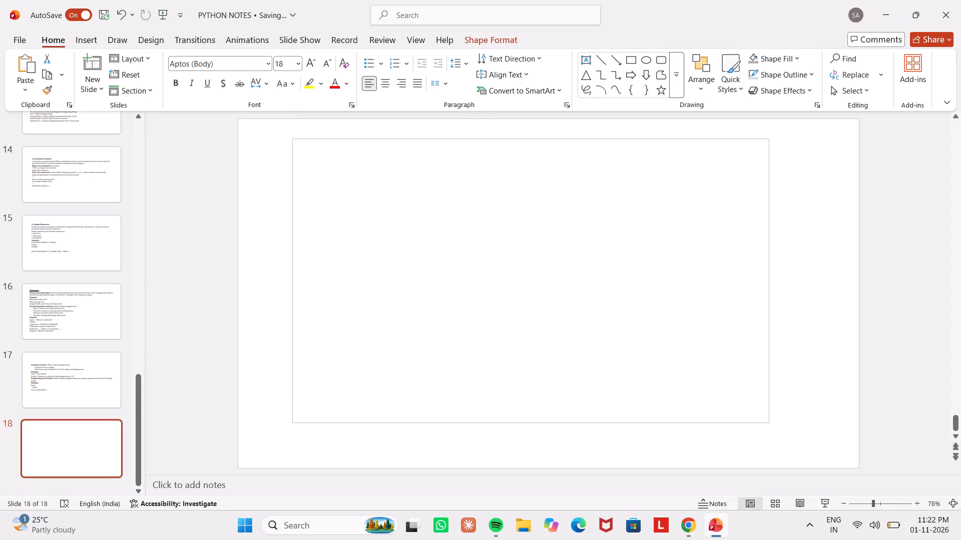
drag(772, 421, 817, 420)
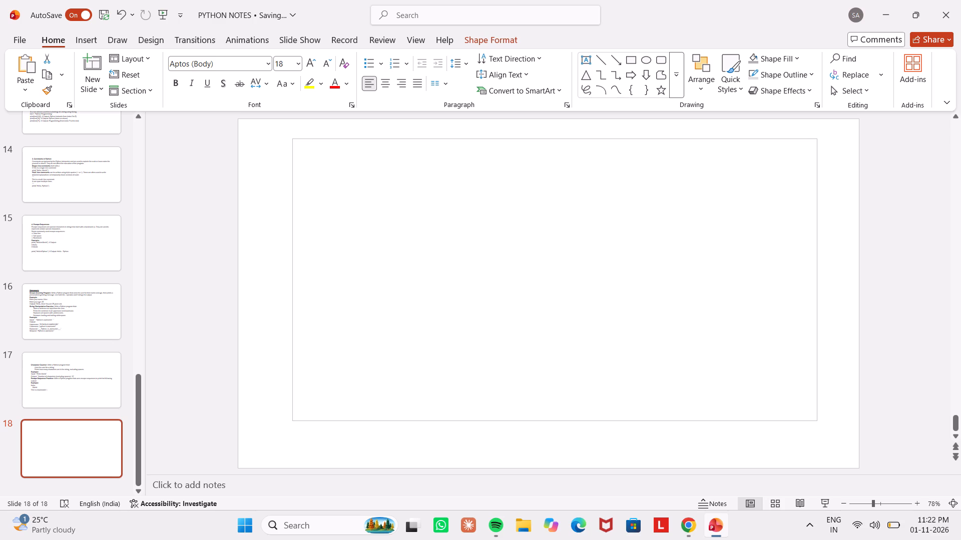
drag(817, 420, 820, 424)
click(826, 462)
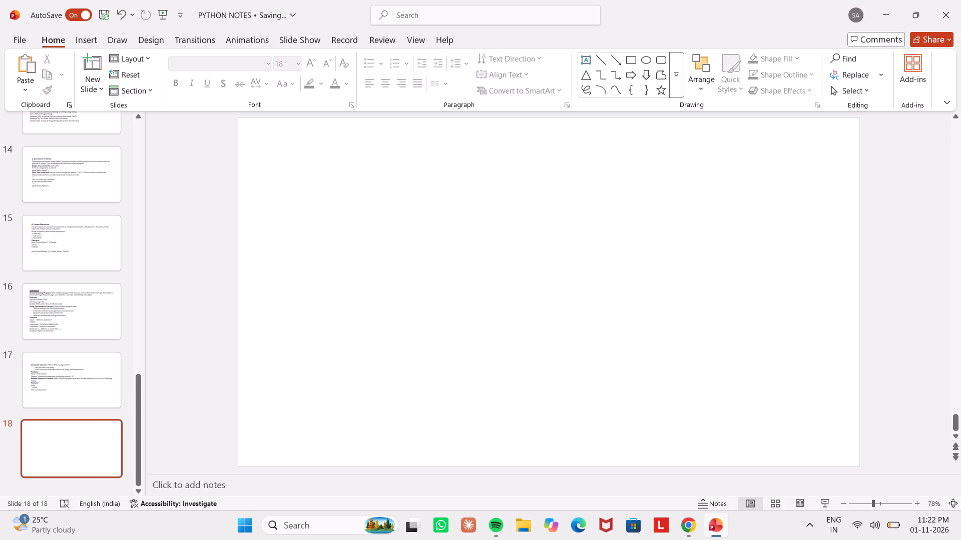
Switch to Chrome and open the notes file 4.md in the learn-python-in-kannada repository.
click(687, 538)
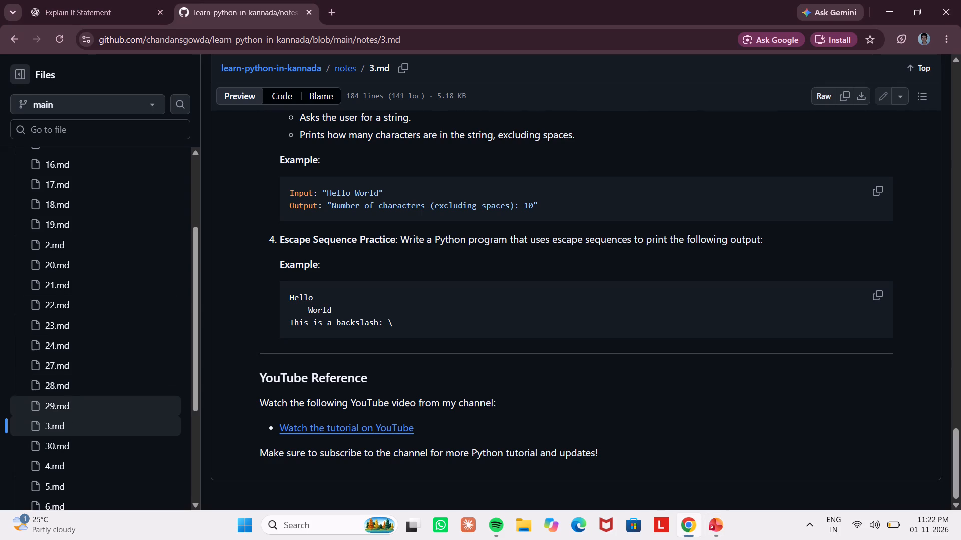
scroll(91, 424, down, 1)
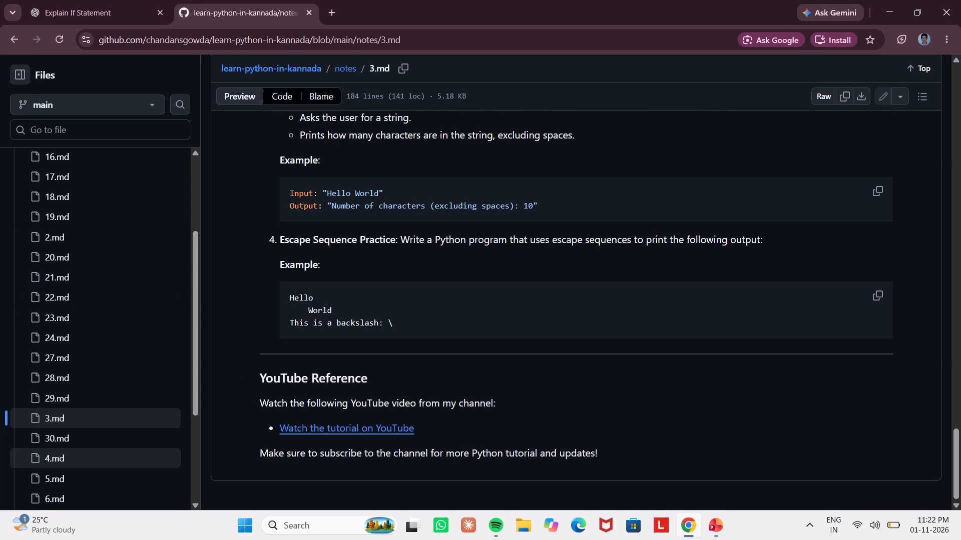
click(50, 457)
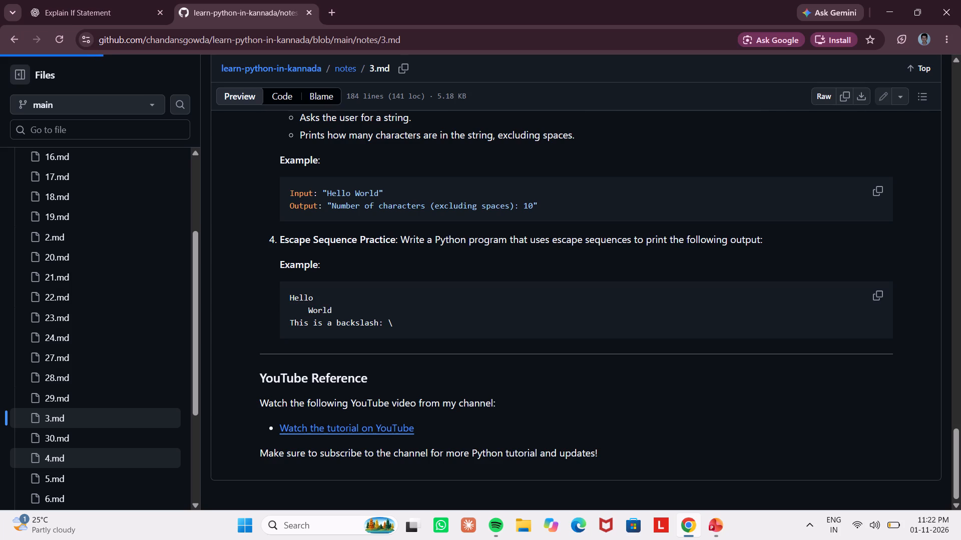
double_click(50, 457)
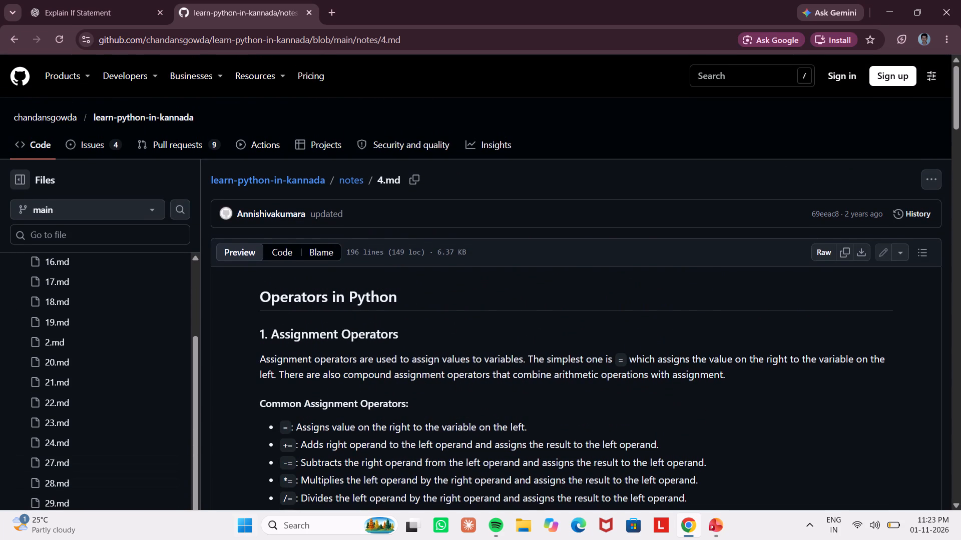
Copy the notes from the heading "Operators in Python" through the last example line of "1. Assignment Operators".
scroll(472, 325, down, 2)
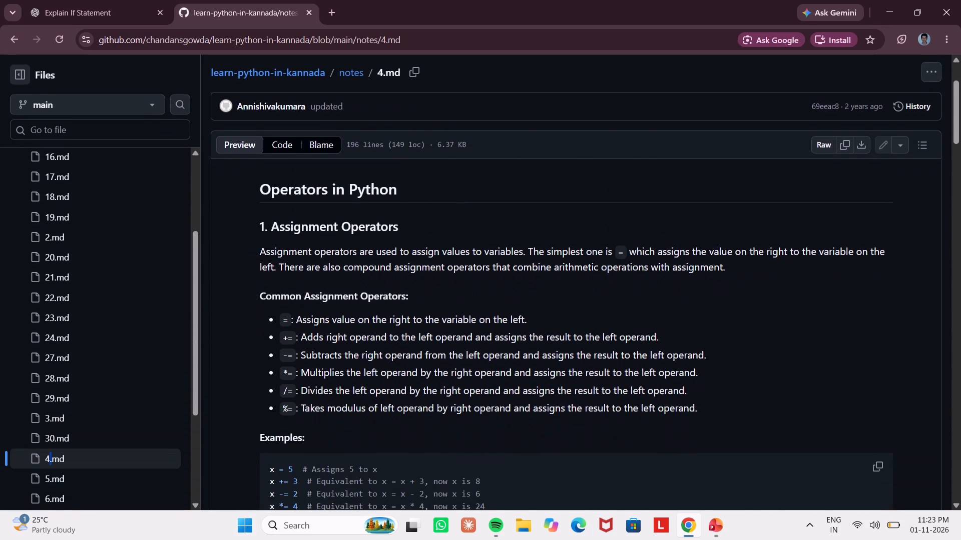
scroll(472, 325, down, 3)
scroll(472, 325, up, 3)
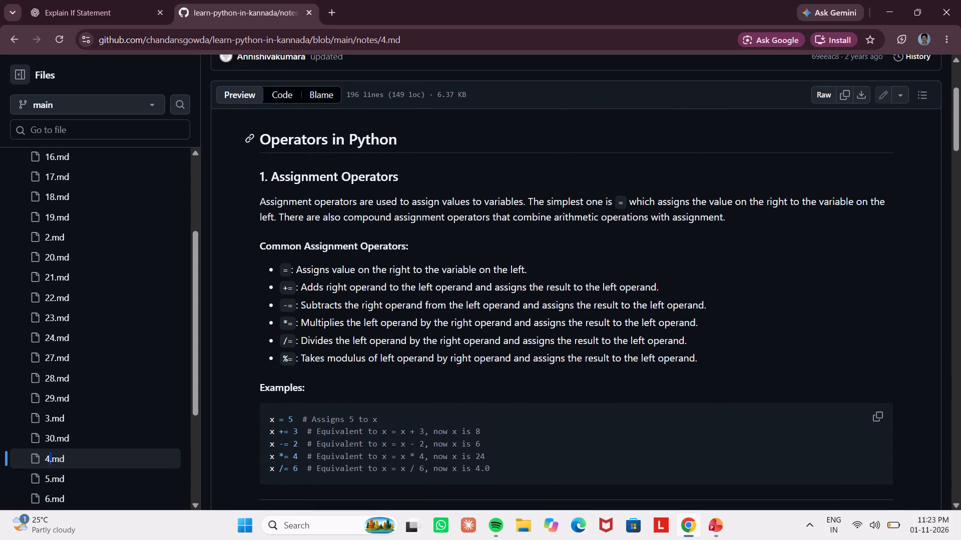
double_click(260, 137)
click(292, 151)
click(258, 137)
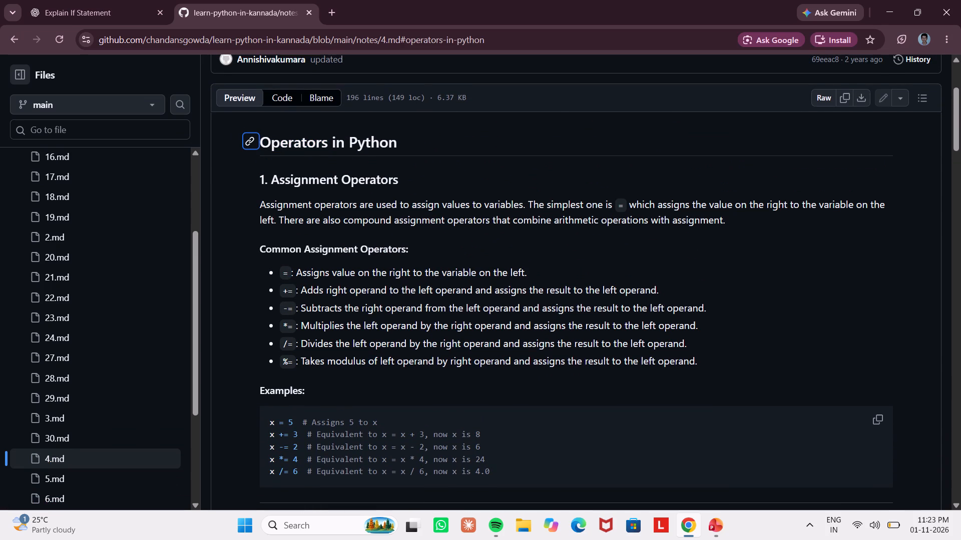
drag(262, 141, 479, 406)
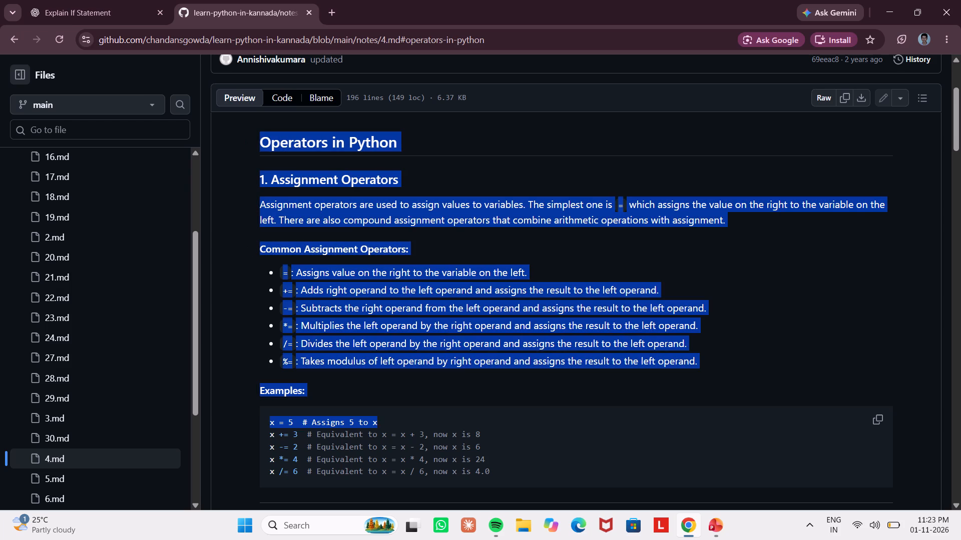
drag(479, 406, 520, 471)
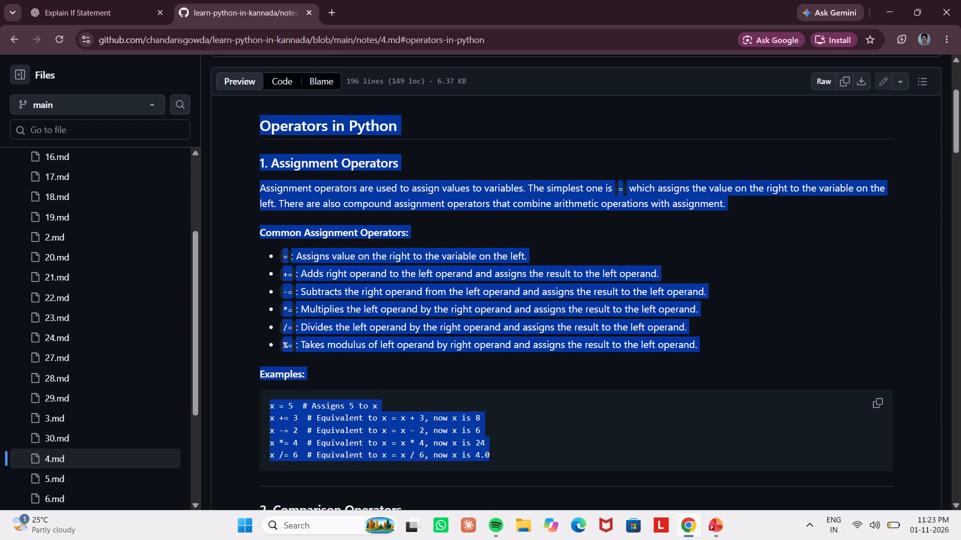
key(ctrl+c)
Switch to PowerPoint, place a large text box across most of slide 18, and paste the copied Assignment Operators notes into it.
click(714, 521)
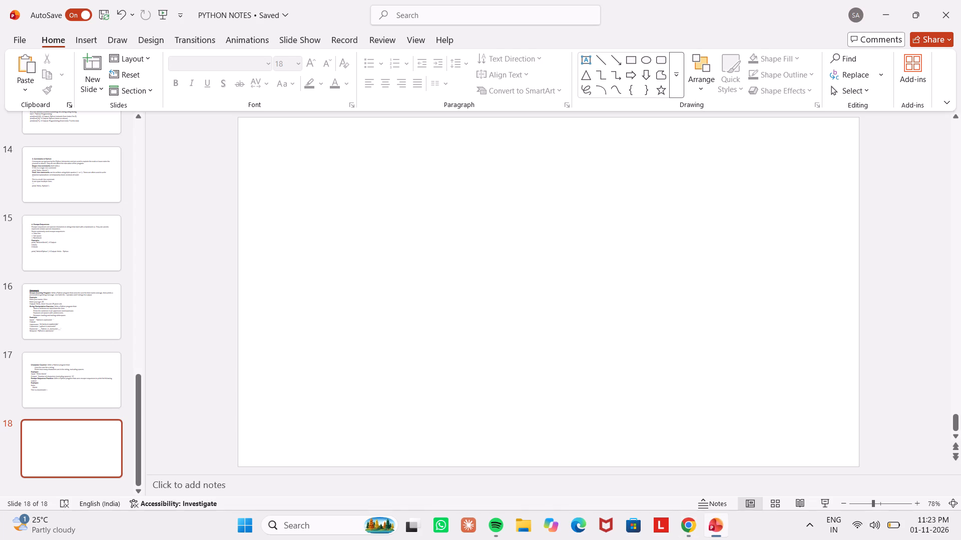
double_click(391, 183)
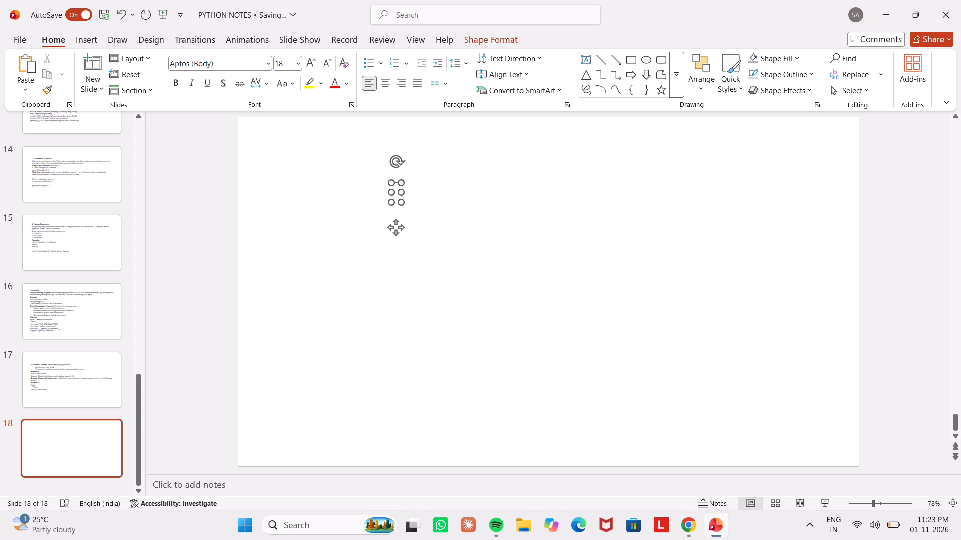
drag(401, 202, 770, 383)
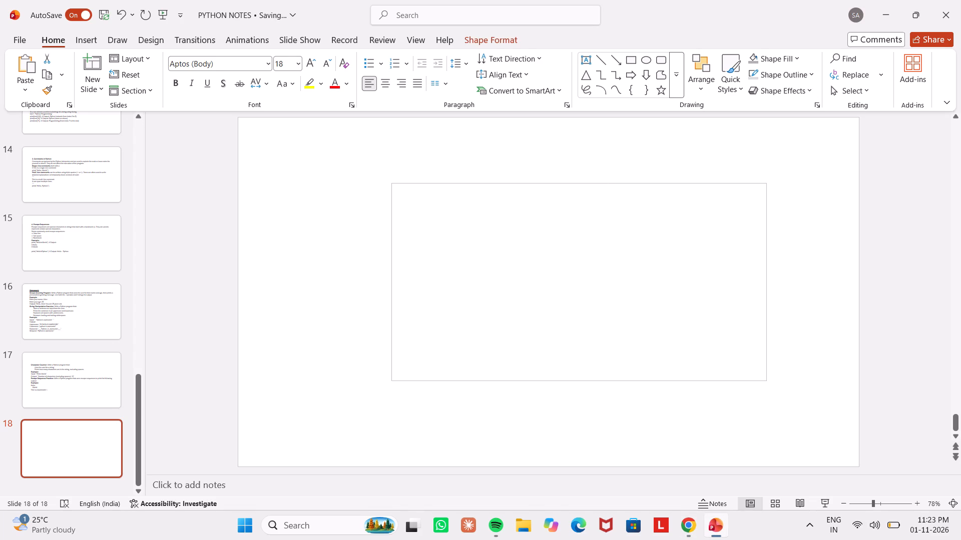
drag(770, 383, 834, 439)
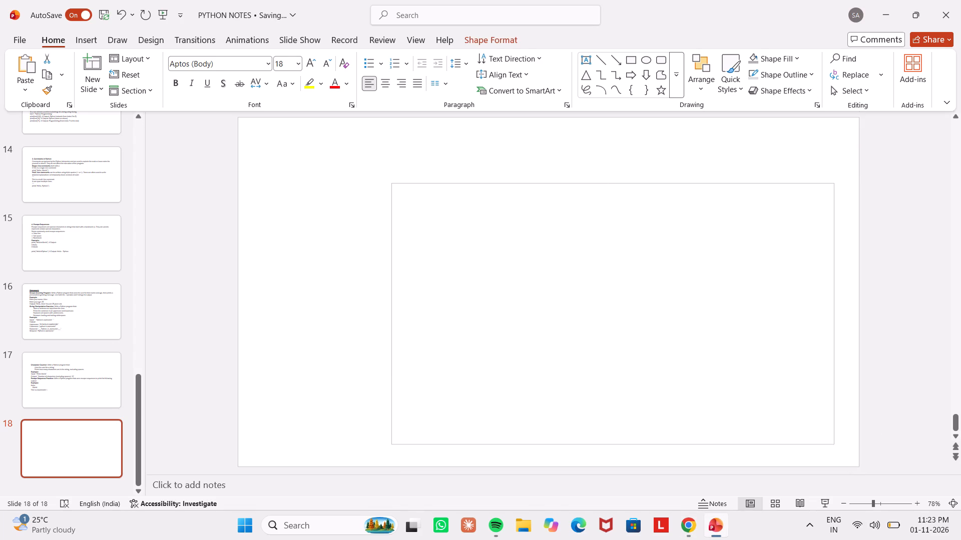
drag(834, 439, 834, 427)
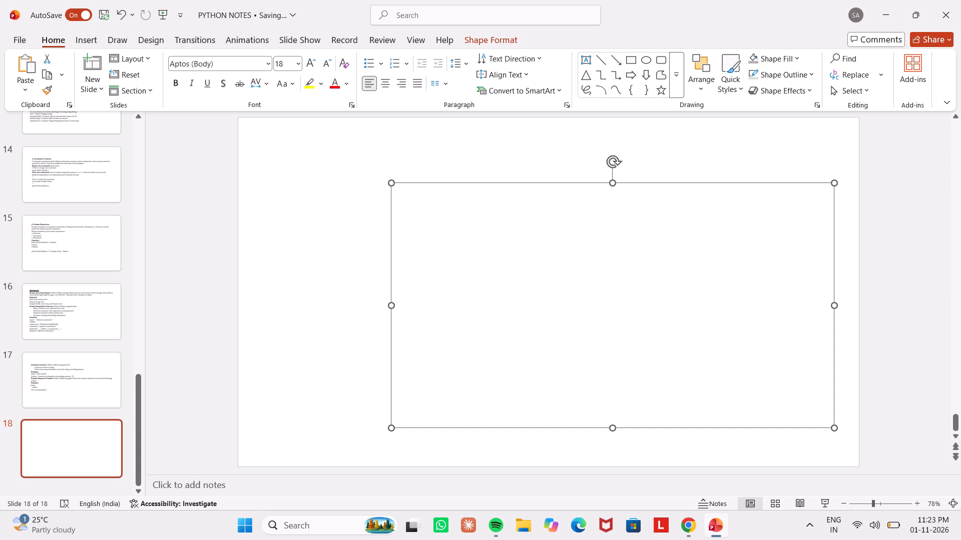
drag(388, 182, 267, 136)
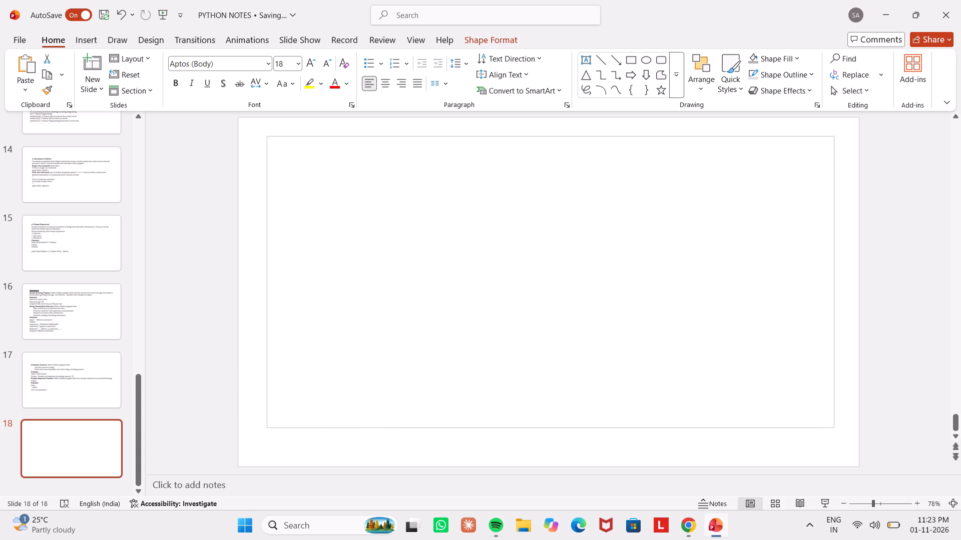
drag(267, 136, 284, 147)
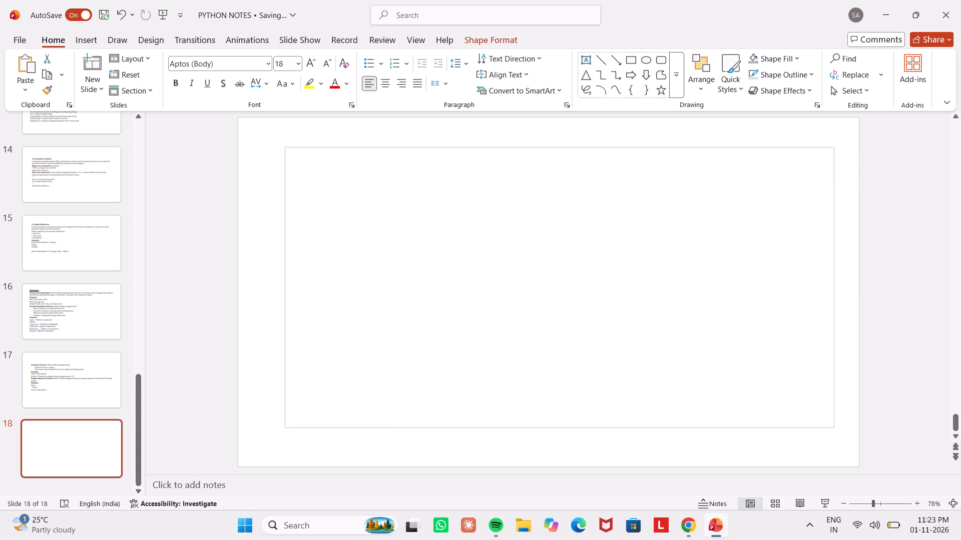
drag(284, 147, 278, 145)
double_click(312, 156)
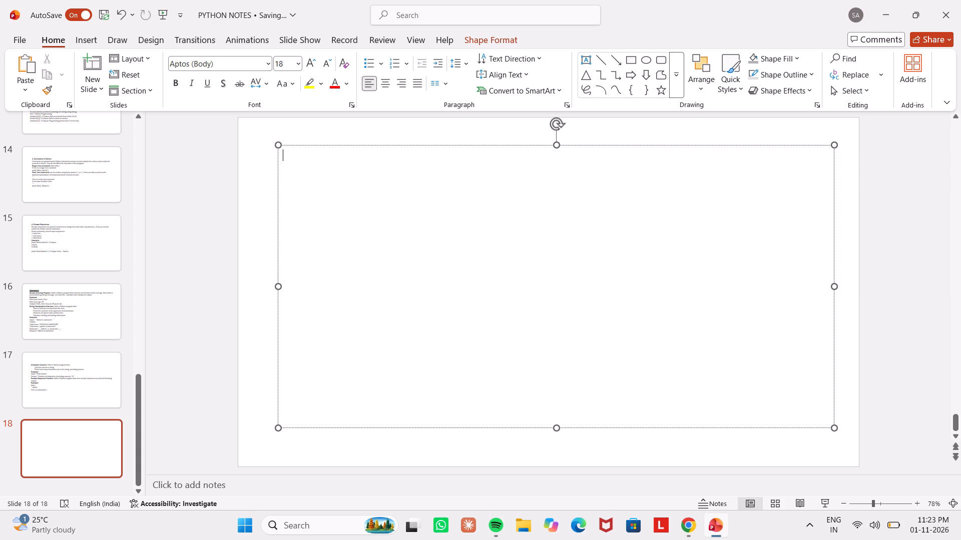
key(ctrl+v)
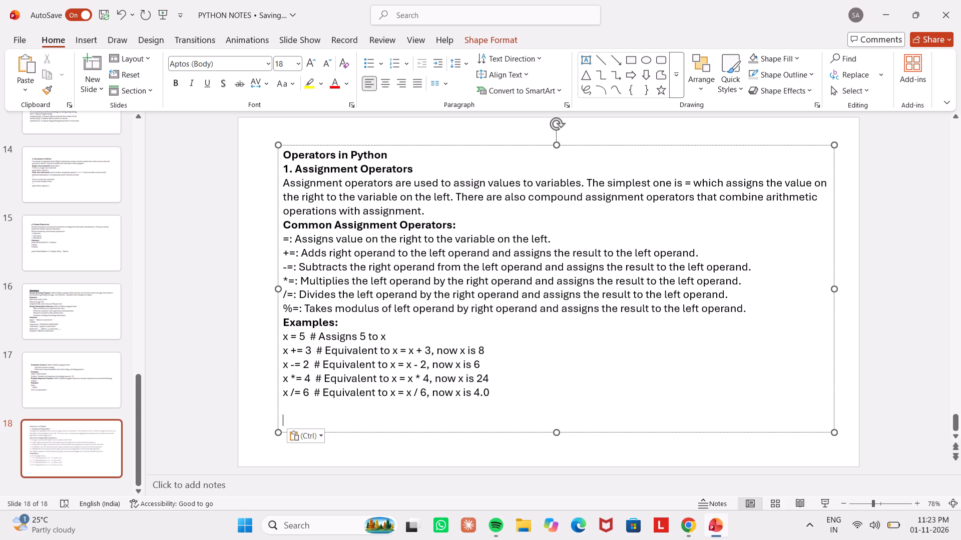
Make the heading "Operators in Python" italic and underlined, append ":-" to it, and insert a blank line beneath it.
drag(396, 147, 397, 152)
double_click(397, 156)
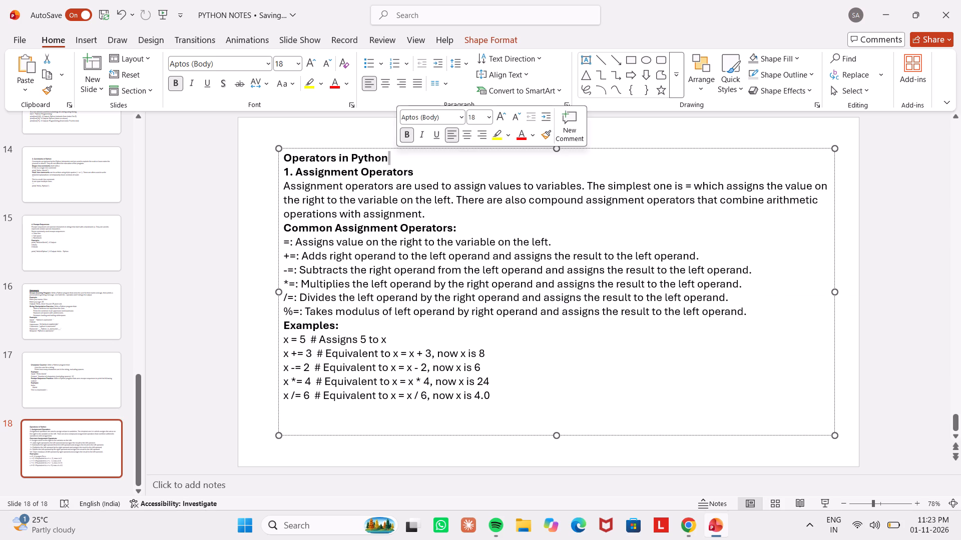
drag(397, 156, 289, 160)
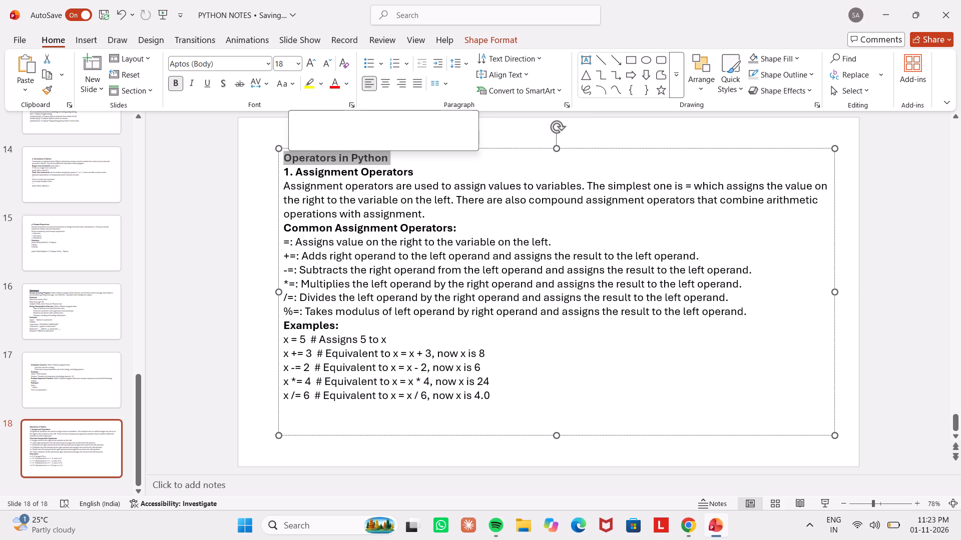
click(316, 137)
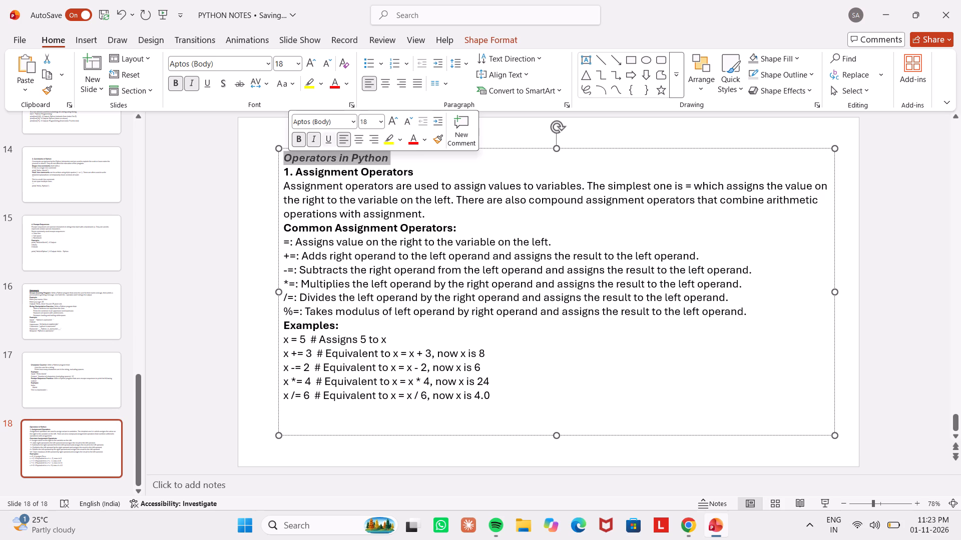
click(326, 137)
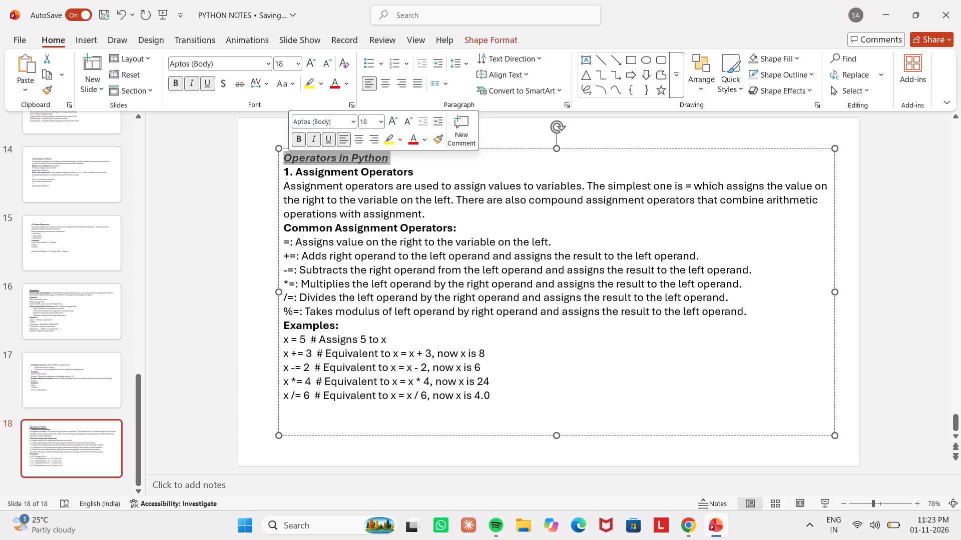
click(419, 160)
text(:-)
click(414, 165)
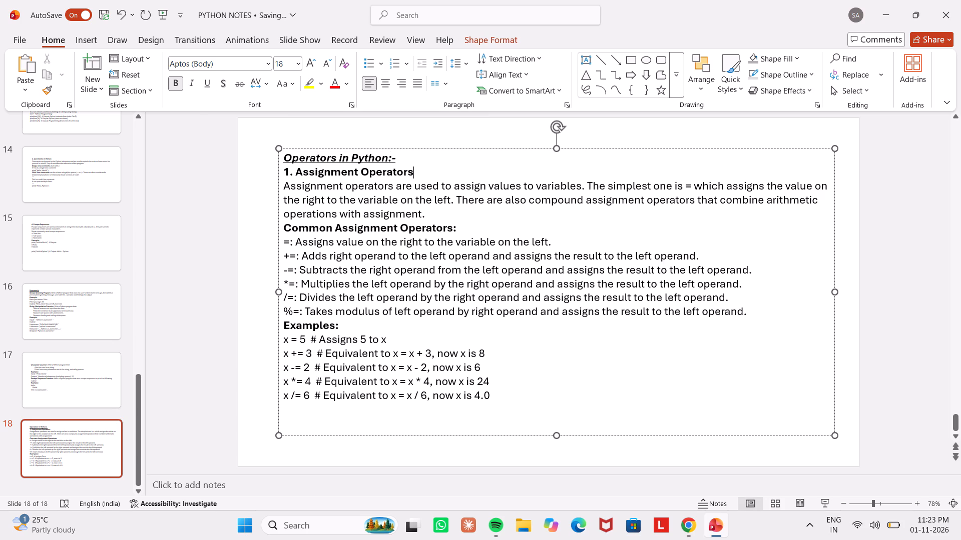
click(406, 161)
key(Return)
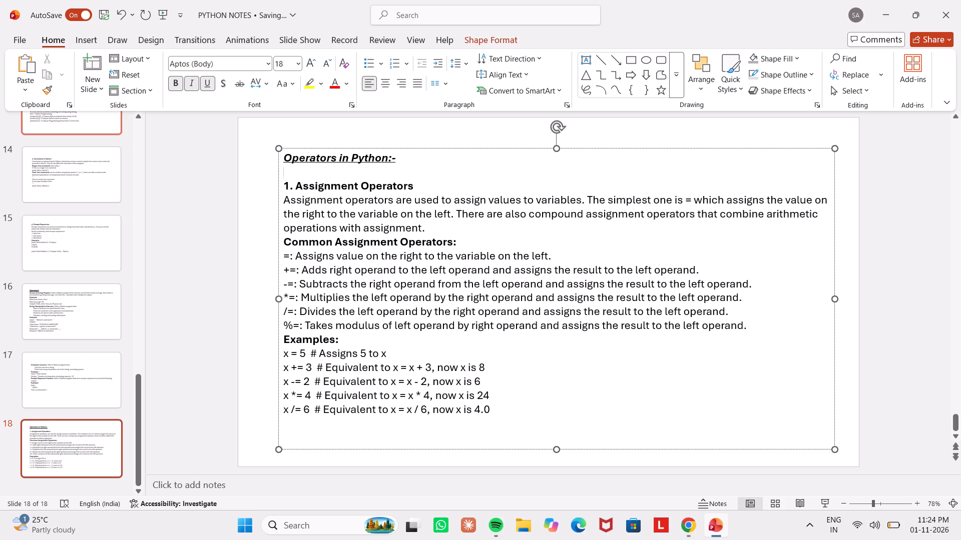
Add five blank slides after slide 18 and open slide 19.
click(87, 62)
click(87, 62)
click(87, 62)
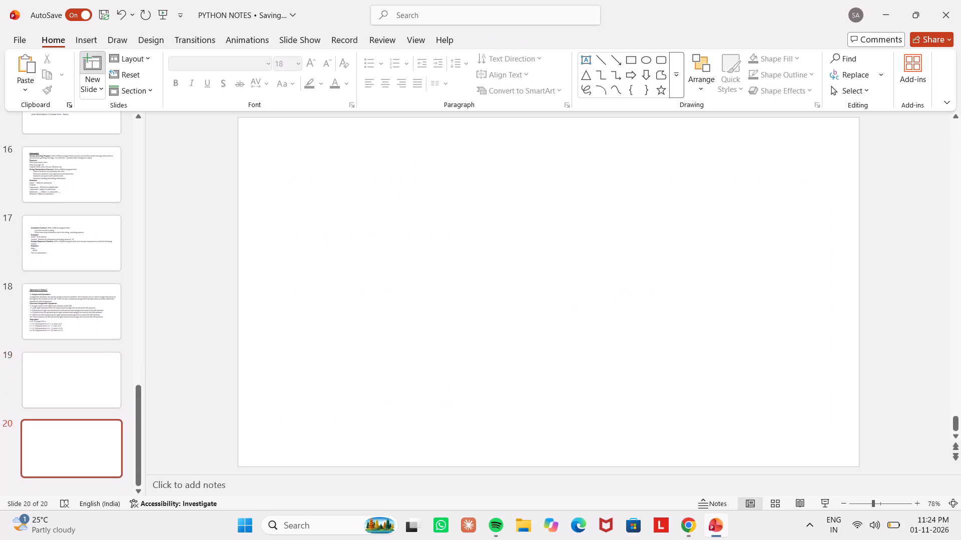
click(87, 62)
click(87, 62)
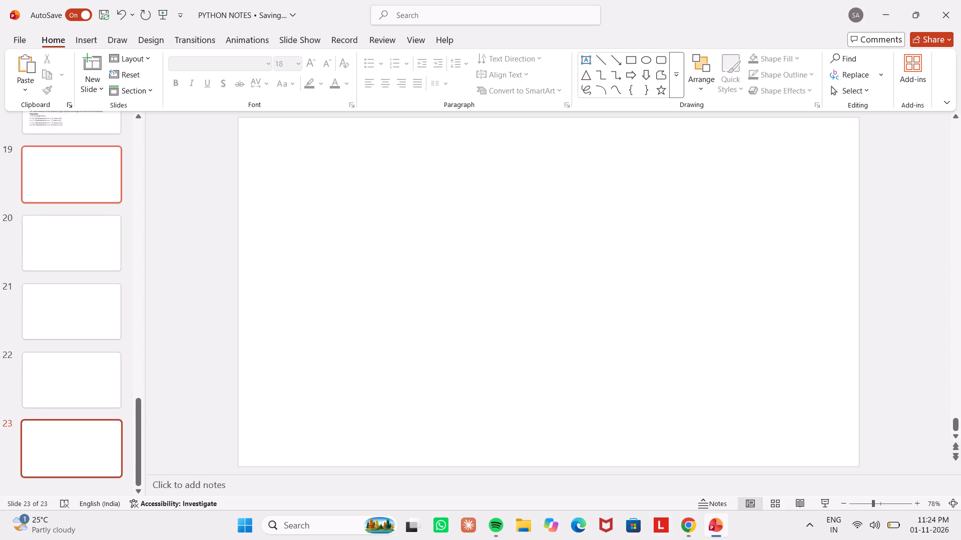
click(92, 161)
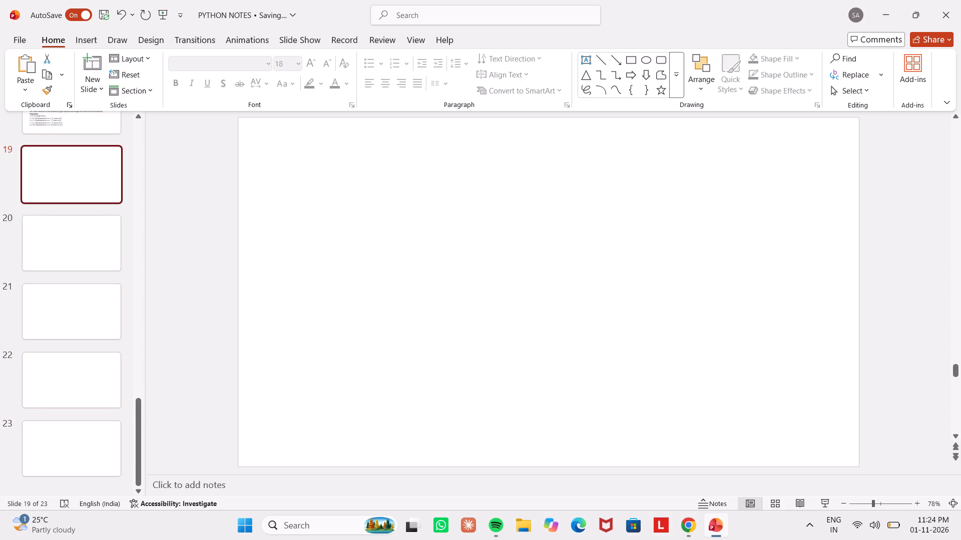
Switch to Chrome and copy the notes from the heading "2. Comparison Operators" through its last example line, print(b <= 25).
click(692, 530)
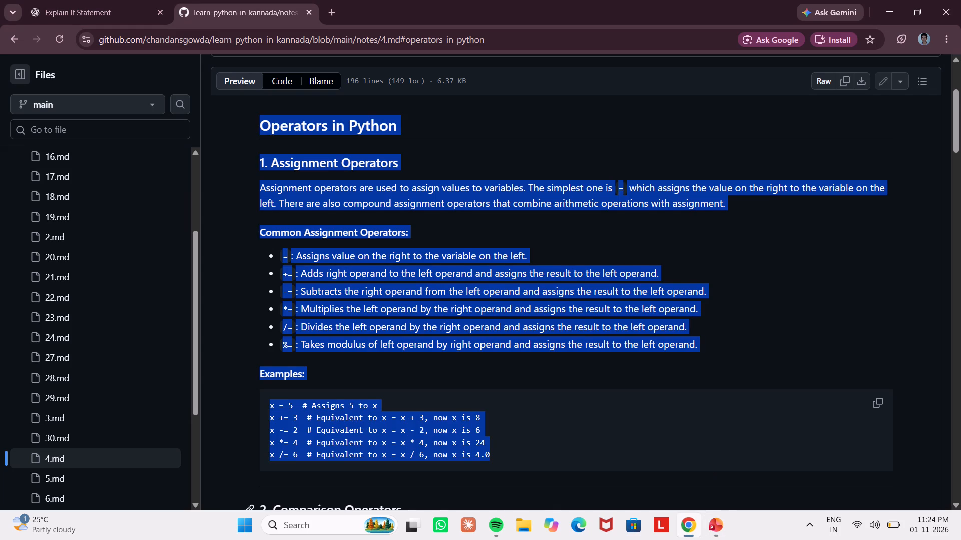
scroll(627, 416, down, 6)
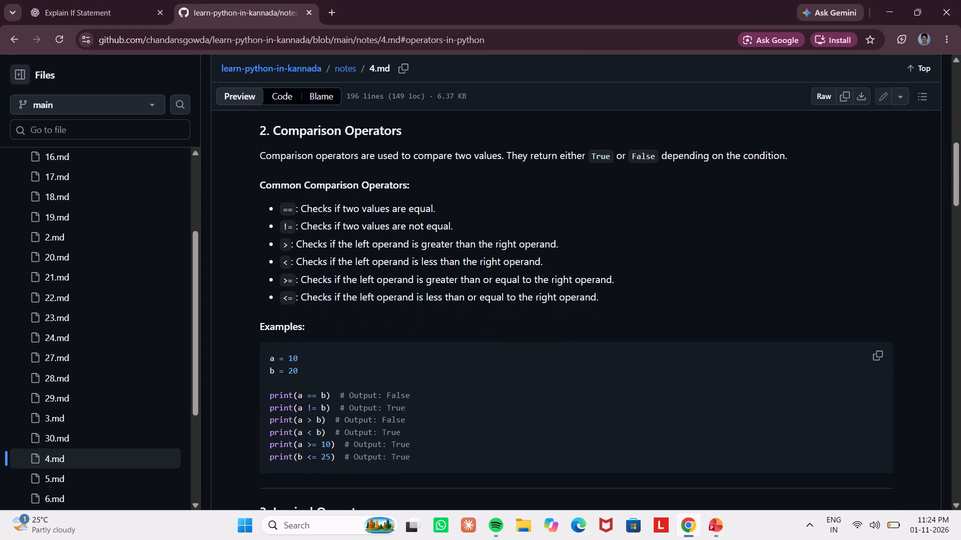
click(260, 129)
drag(260, 129, 459, 332)
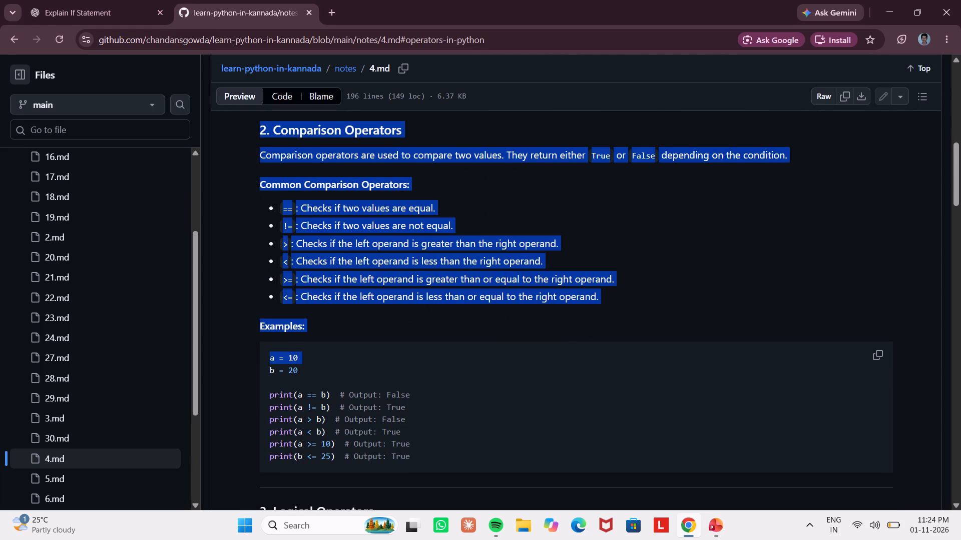
click(543, 419)
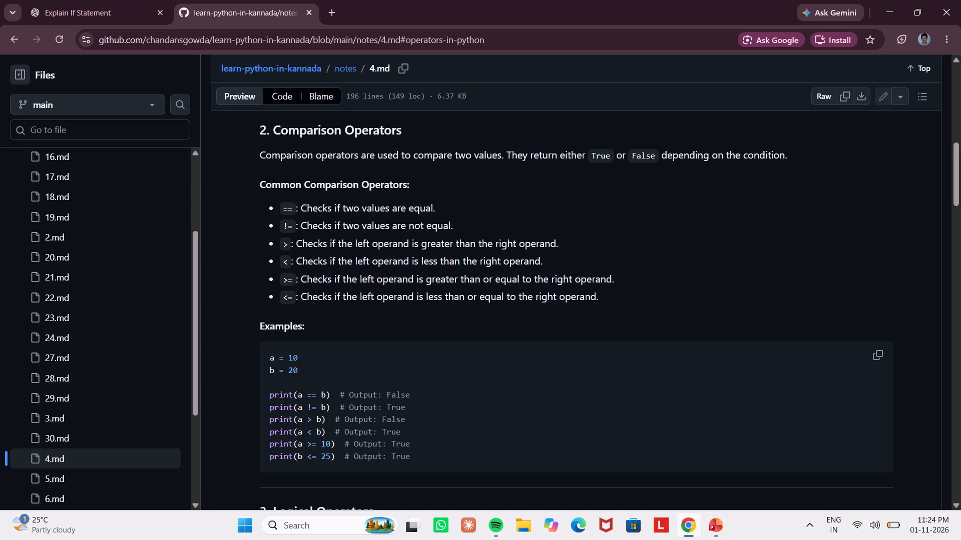
drag(261, 129, 476, 290)
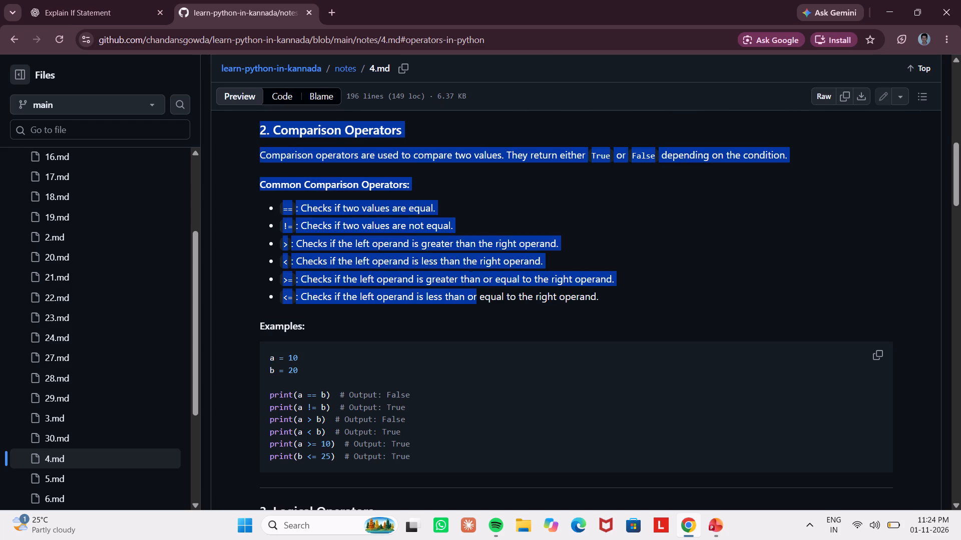
drag(476, 290, 506, 359)
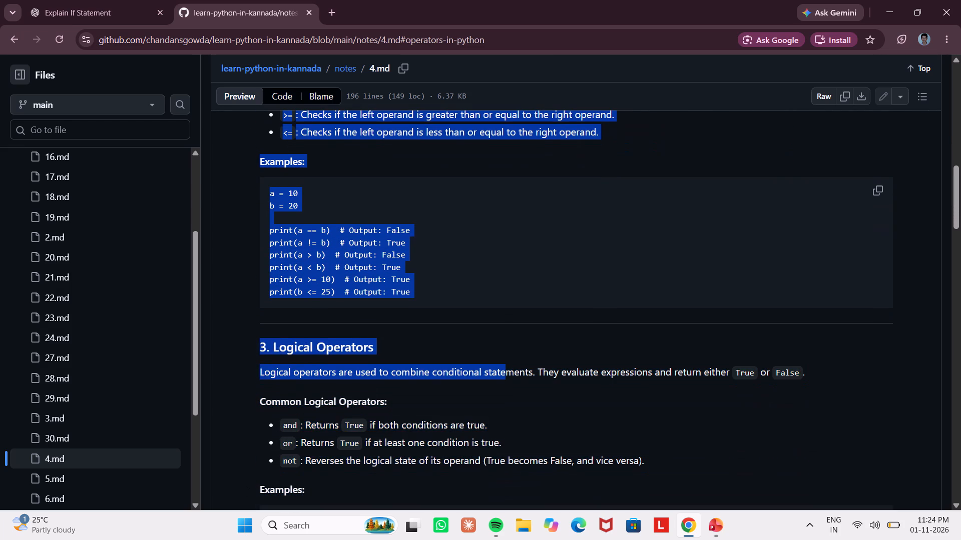
drag(506, 359, 493, 296)
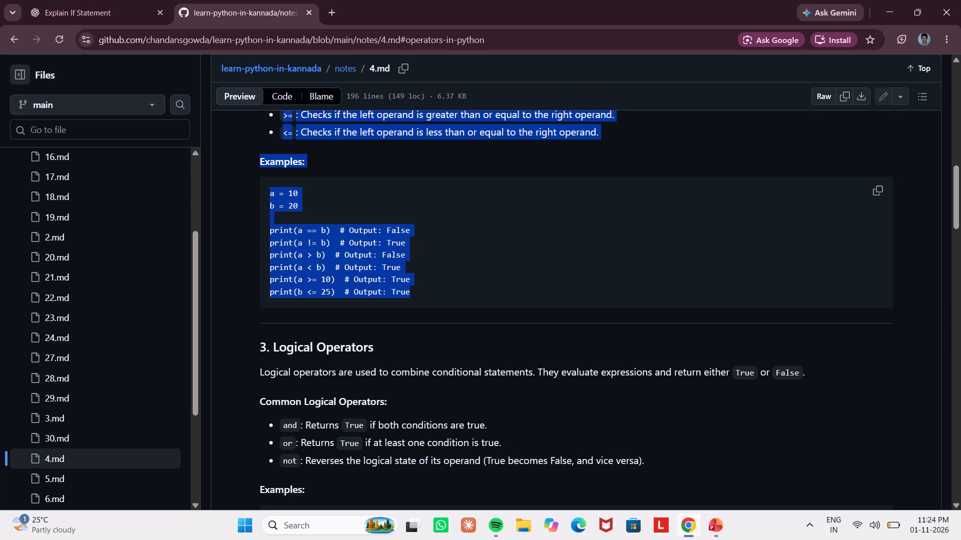
key(ctrl+c)
click(579, 326)
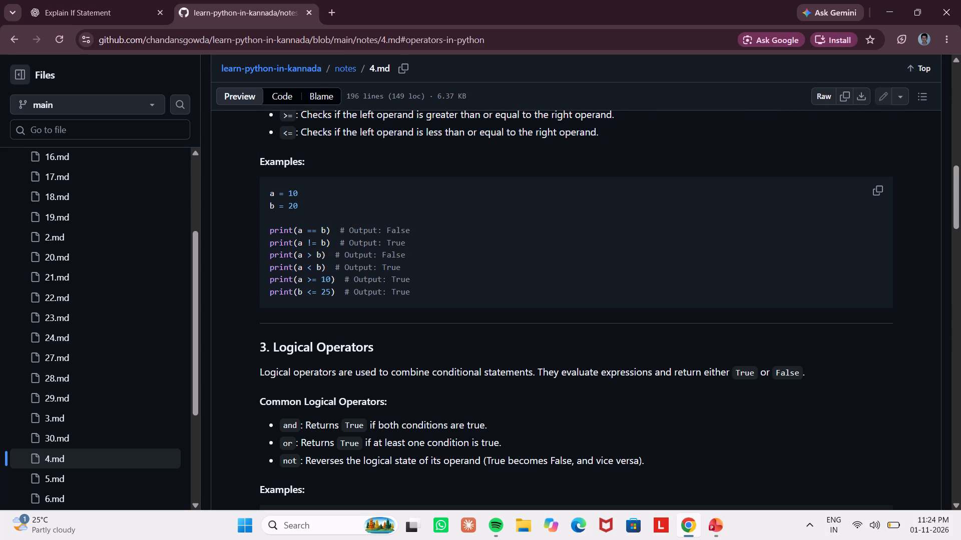
Switch to PowerPoint and place a large empty text box across most of the blank slide 19, ready for text entry.
click(715, 521)
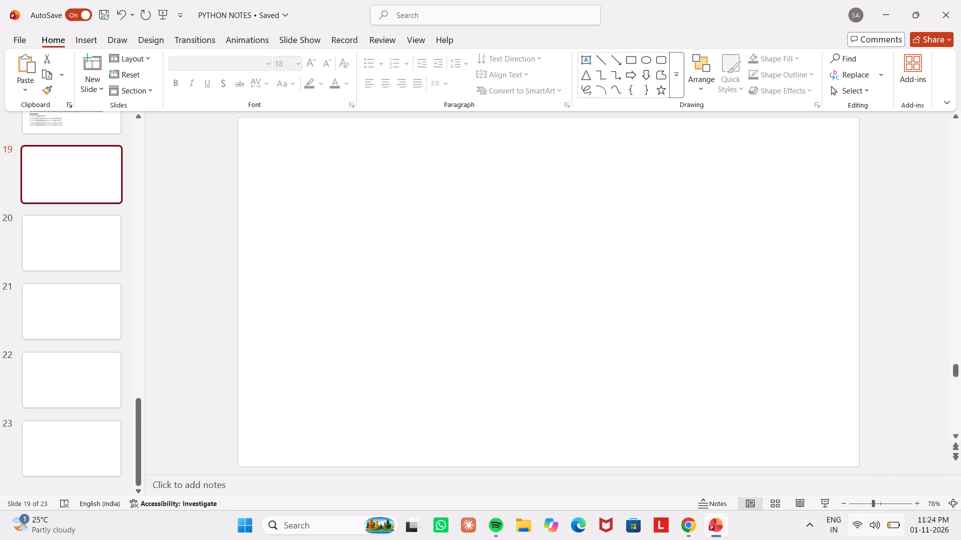
double_click(423, 235)
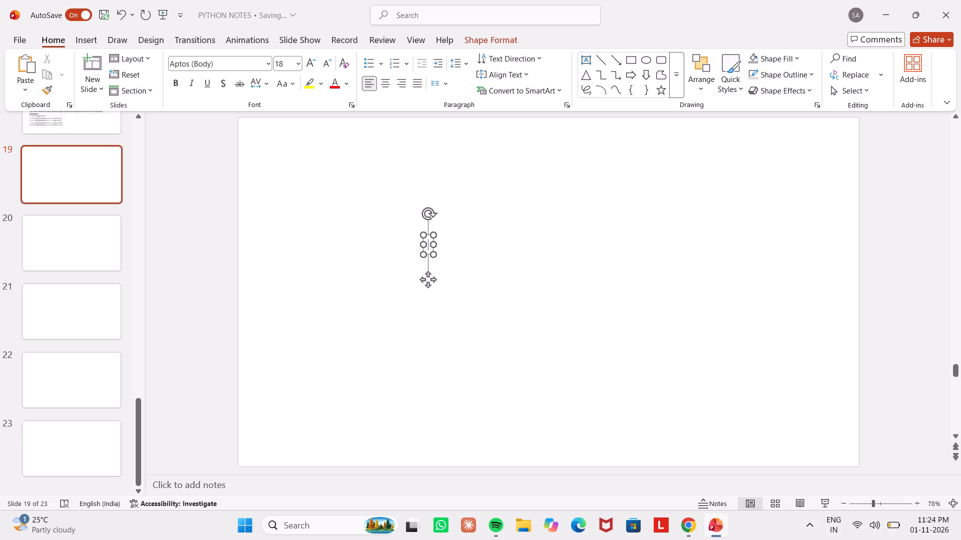
click(423, 235)
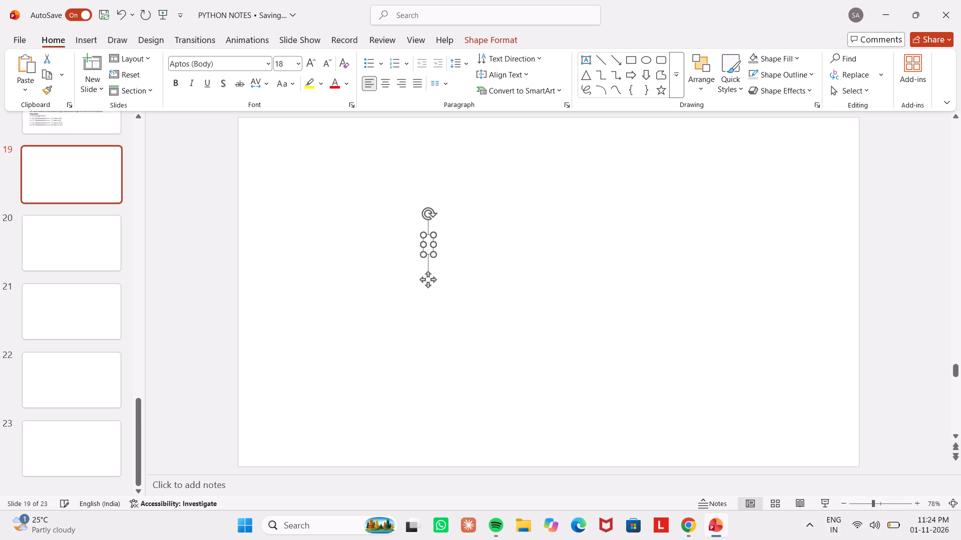
drag(431, 253, 846, 418)
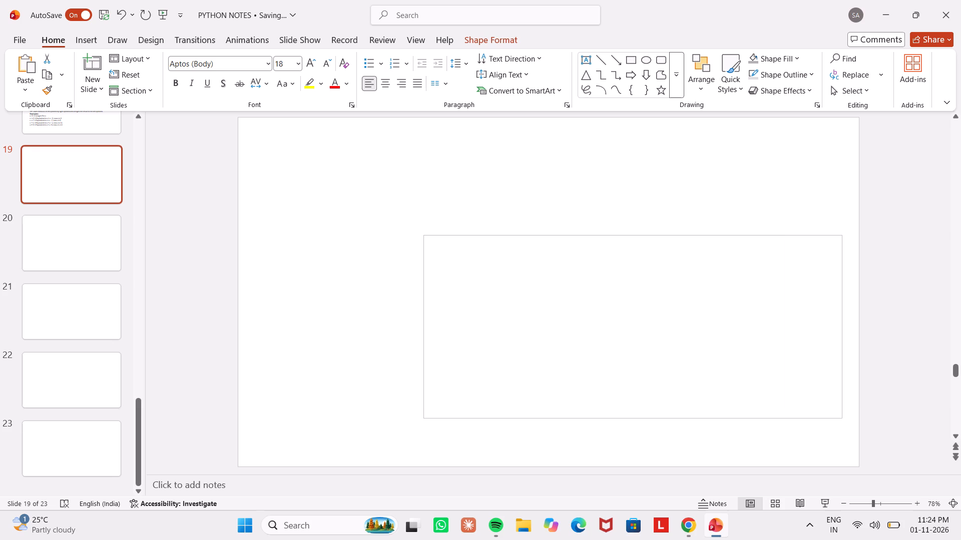
drag(846, 418, 818, 432)
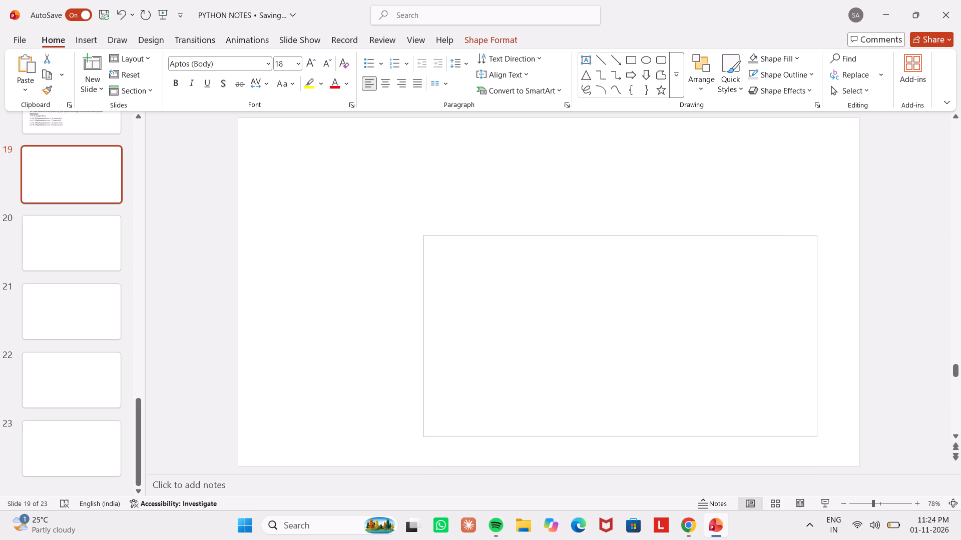
drag(818, 432, 822, 425)
drag(424, 232, 289, 145)
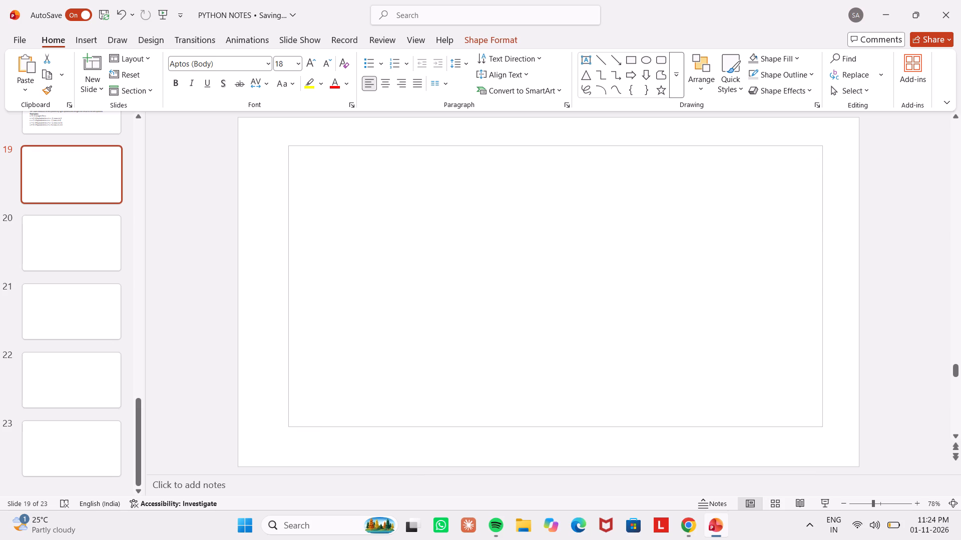
double_click(316, 175)
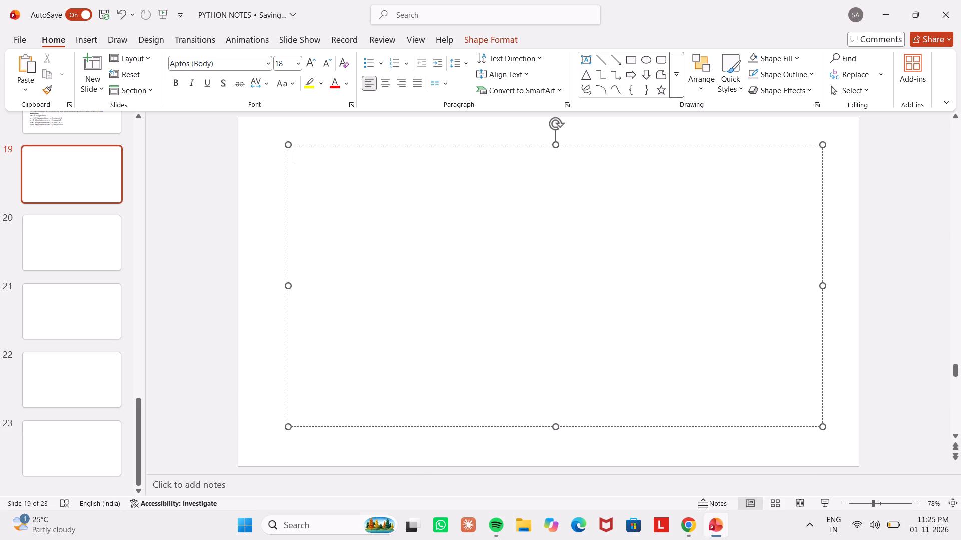
Paste the copied "2. Comparison Operators" notes into the text box on slide 19.
key(ctrl+v)
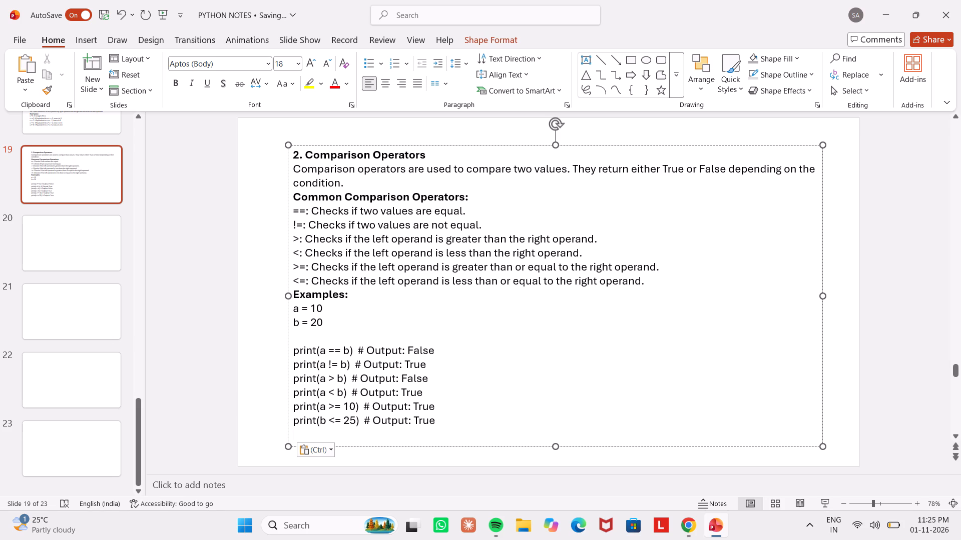
Open slide 20, switch to Chrome and copy the notes from "3. Logical Operators" through the last example line, print(not(x > 10)).
click(54, 246)
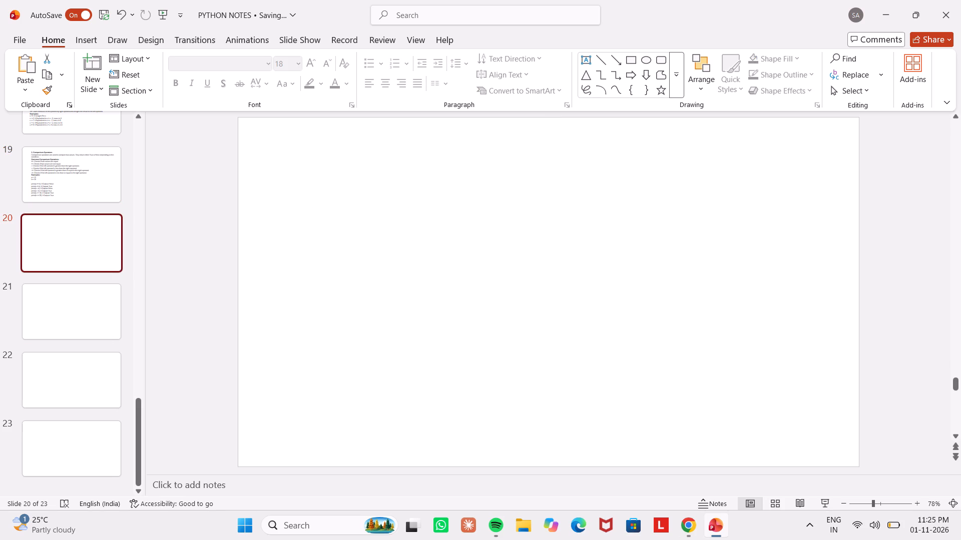
click(689, 528)
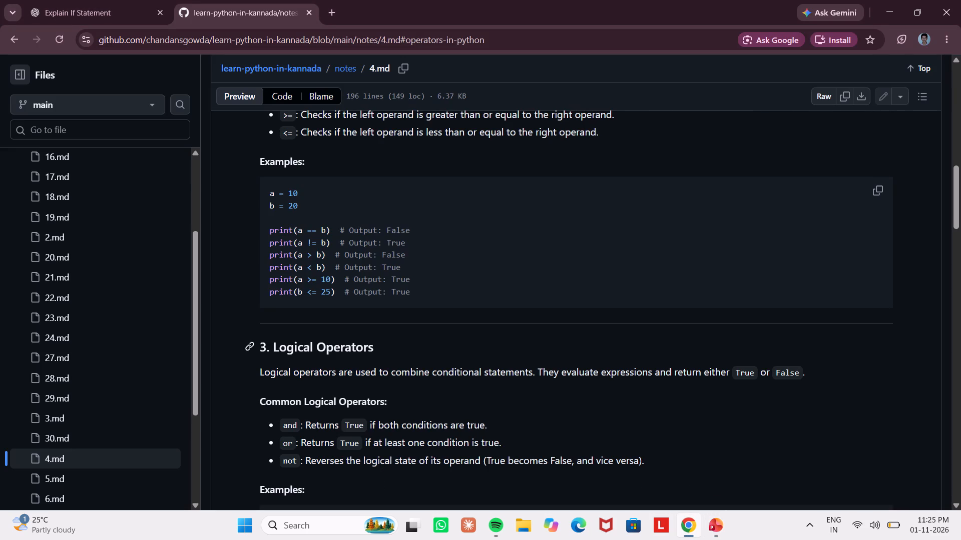
drag(260, 345, 407, 408)
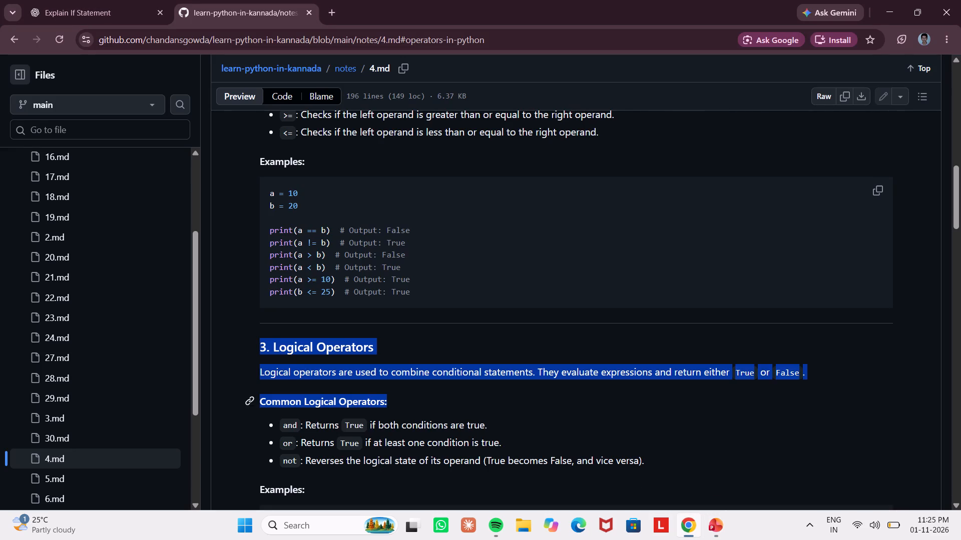
drag(407, 408, 703, 484)
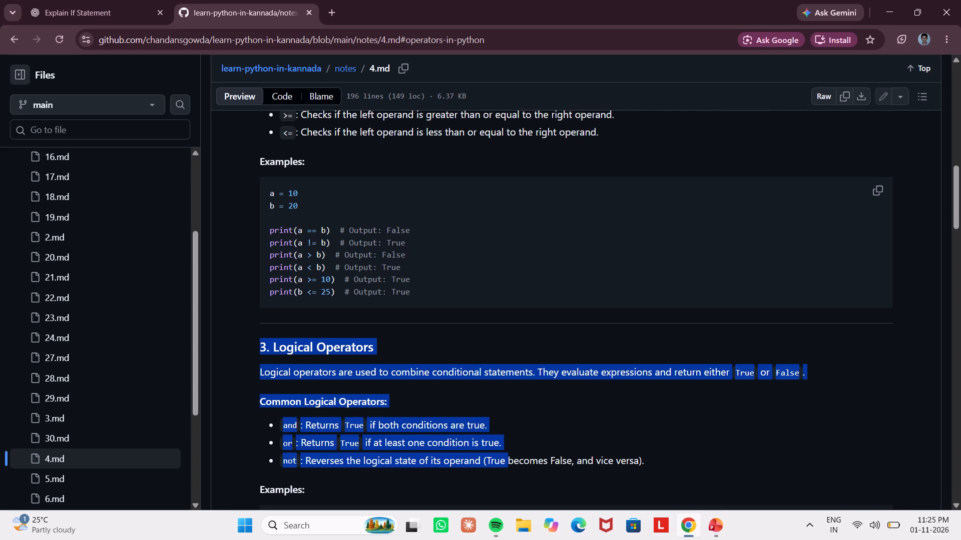
drag(703, 484, 696, 505)
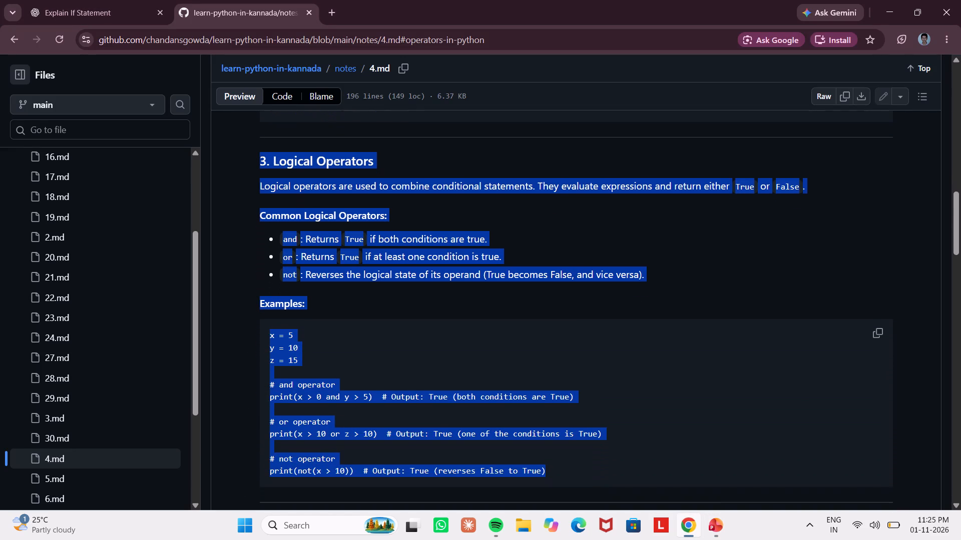
drag(696, 505, 579, 378)
key(ctrl+c)
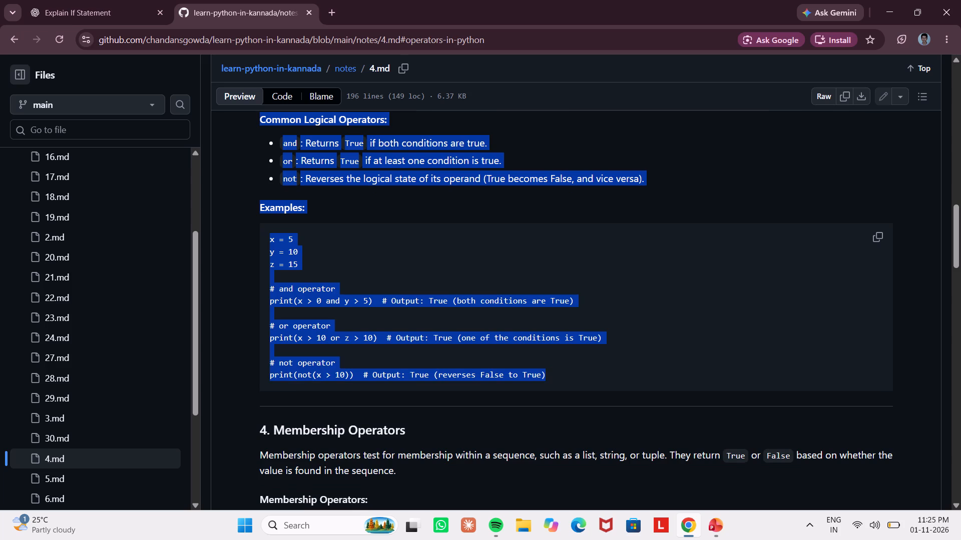
Switch to PowerPoint and paste the Logical Operators notes into a new large text box across most of slide 20.
click(711, 519)
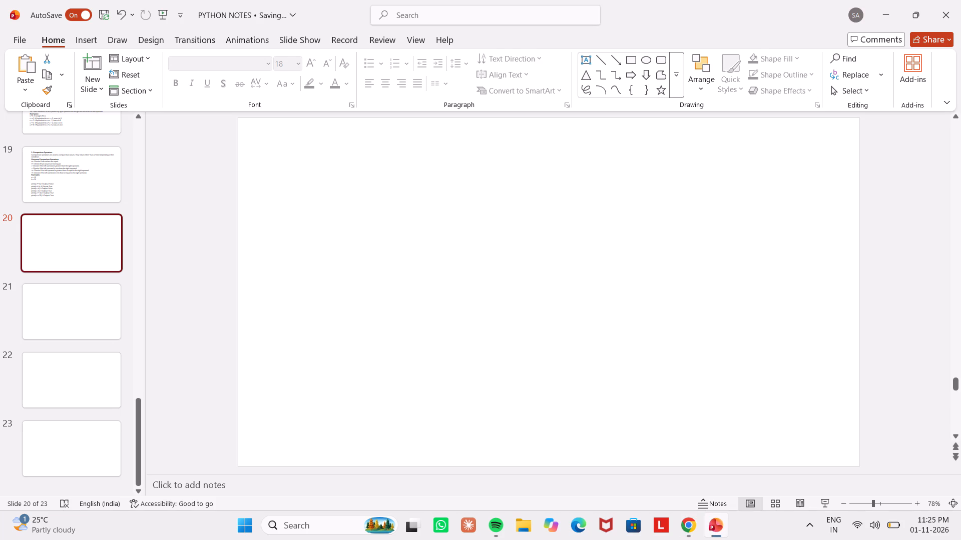
double_click(307, 167)
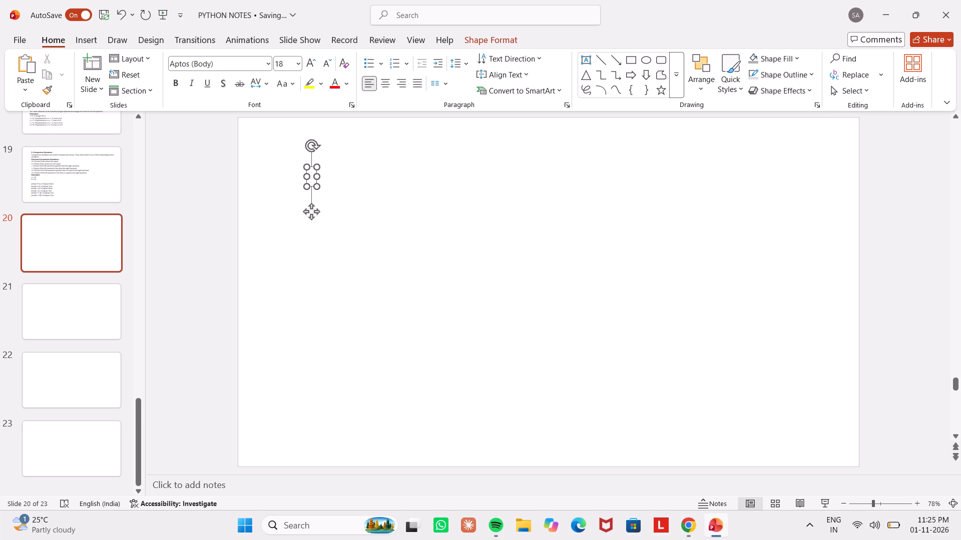
drag(318, 187, 757, 395)
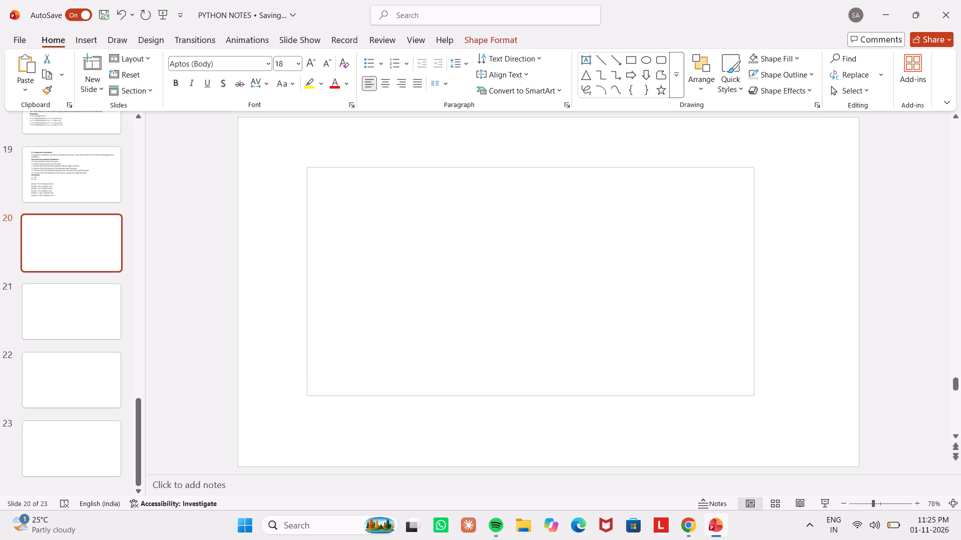
drag(757, 395, 848, 452)
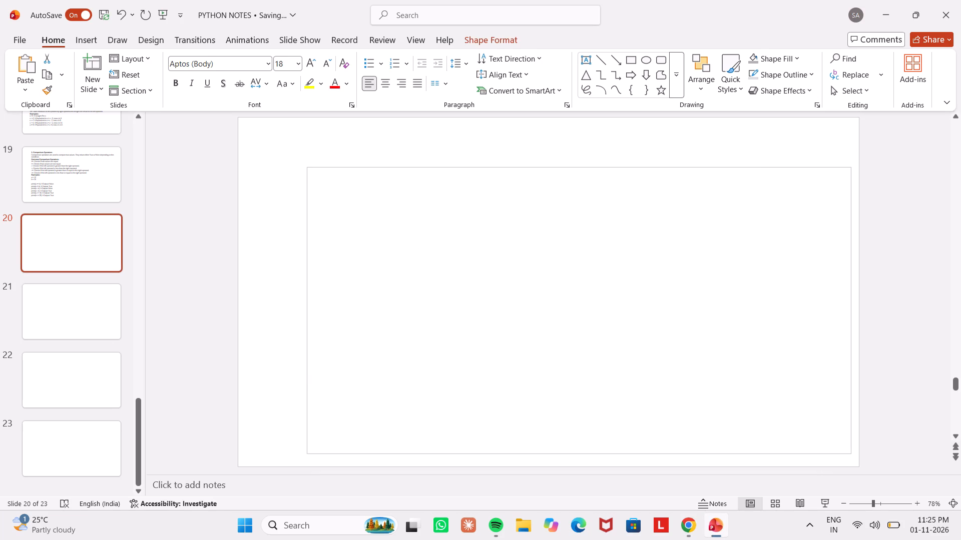
drag(848, 452, 822, 432)
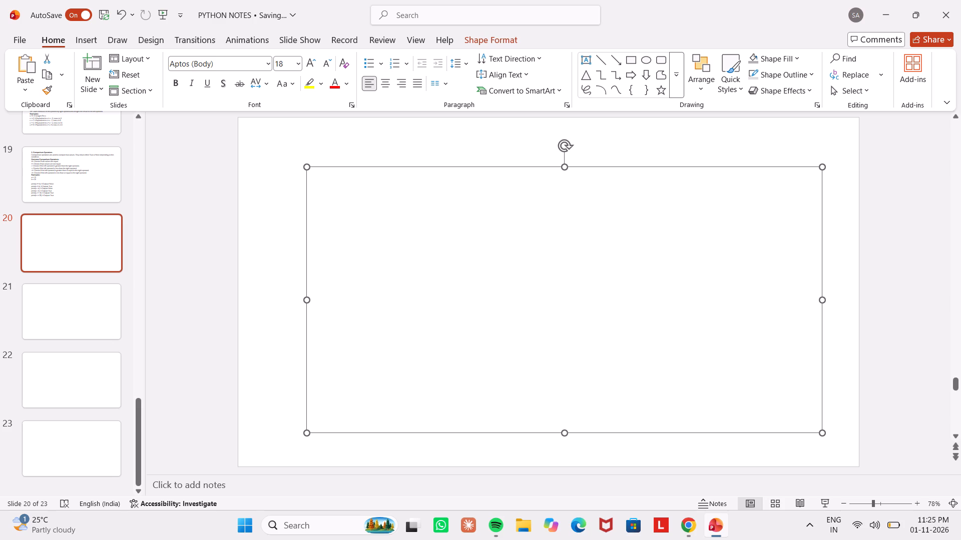
double_click(369, 184)
key(ctrl+v)
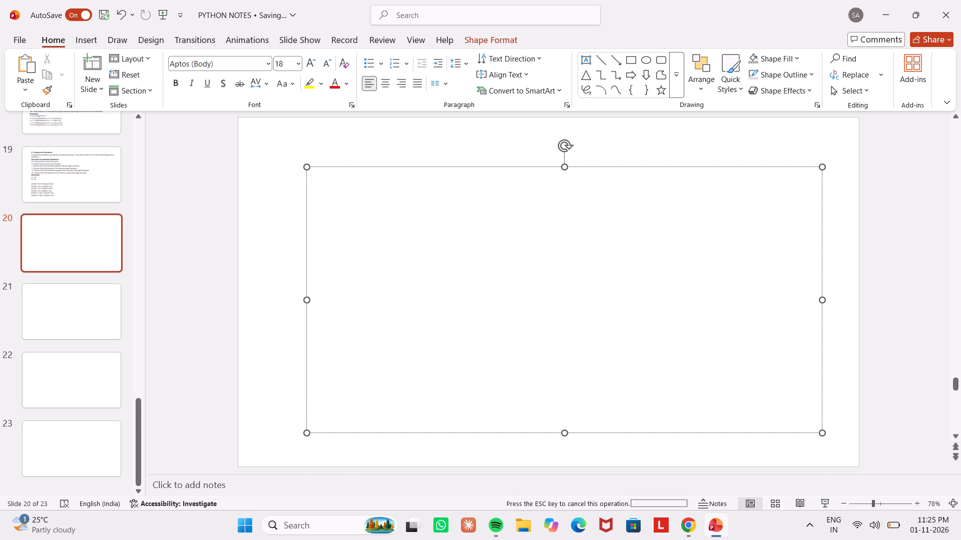
Return to slide 20 and move the Logical Operators text box up so it sits centred on the slide.
double_click(468, 277)
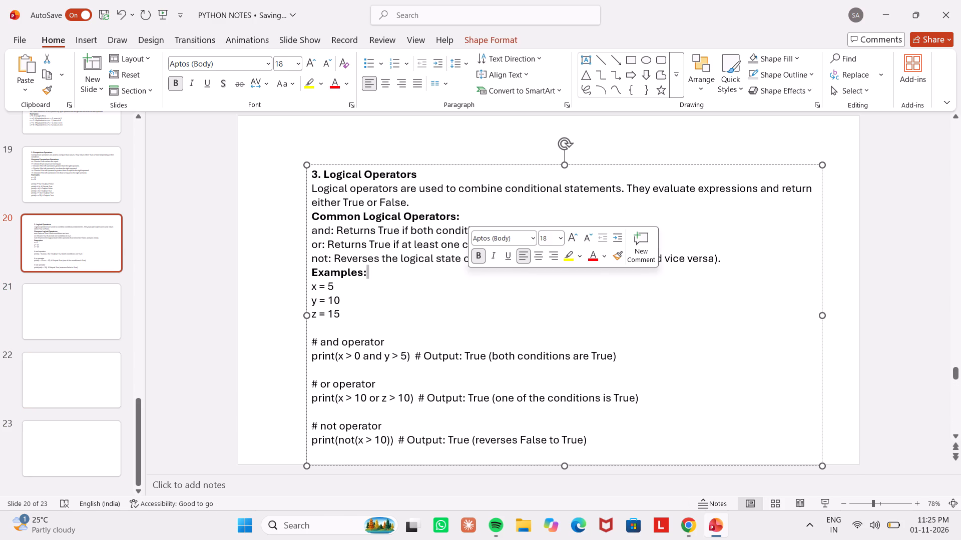
click(468, 277)
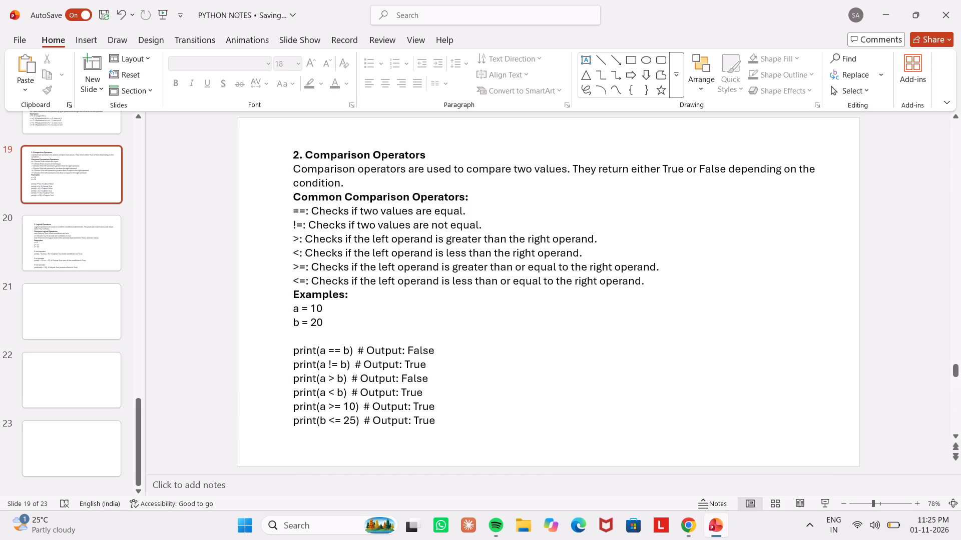
click(93, 261)
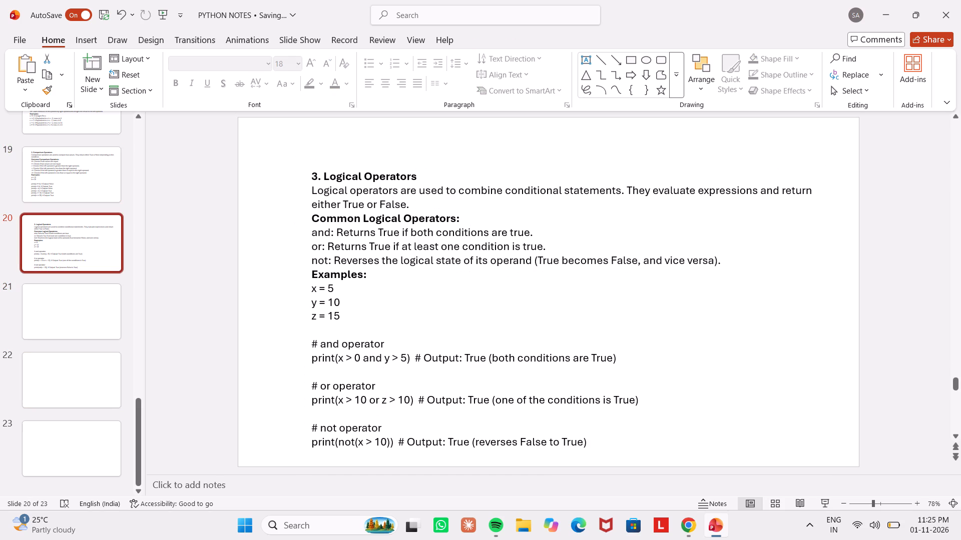
double_click(475, 206)
click(435, 158)
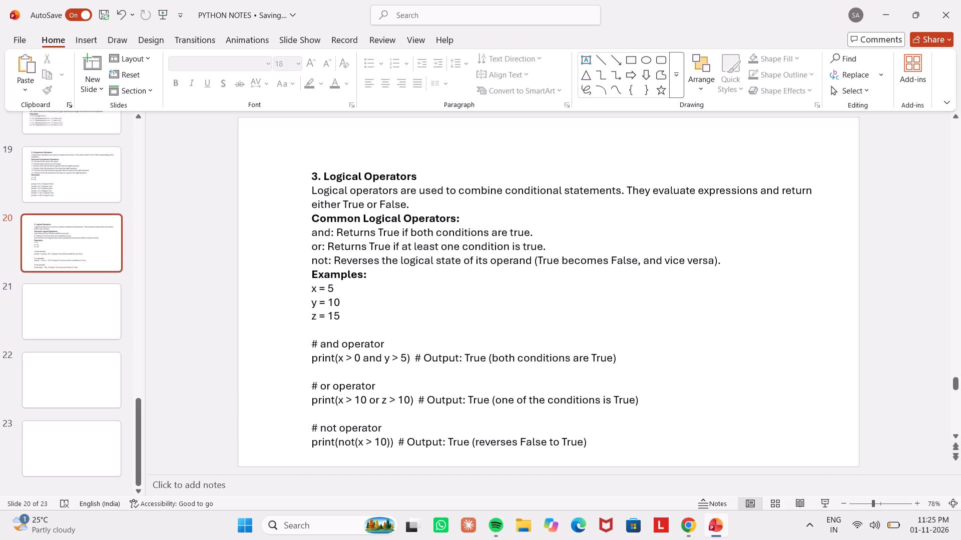
click(516, 172)
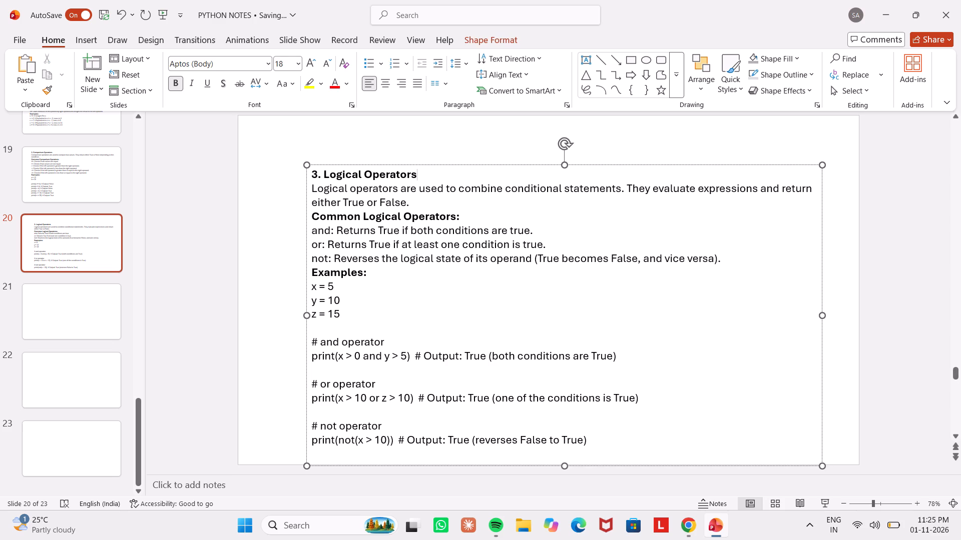
drag(574, 162, 559, 136)
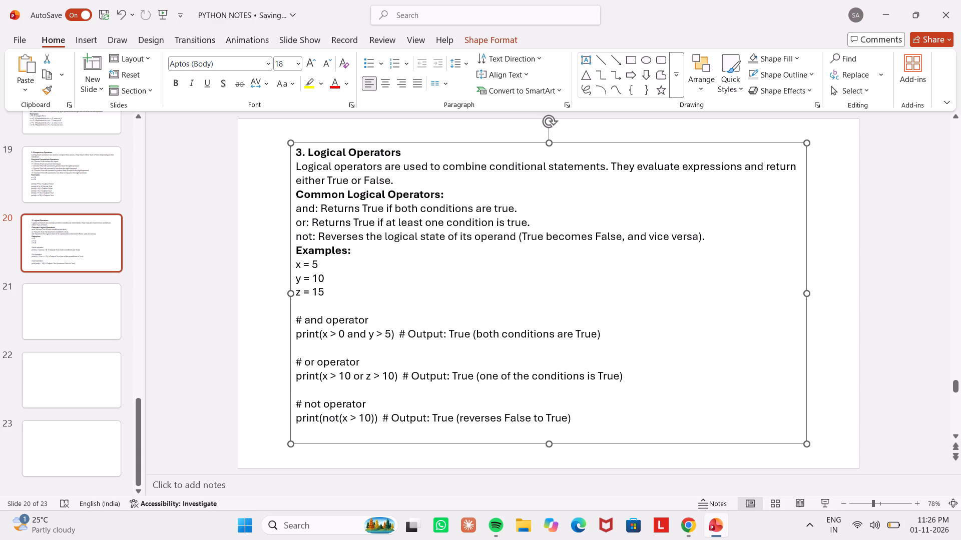
Centre the Comparison Operators text box on slide 19.
click(103, 185)
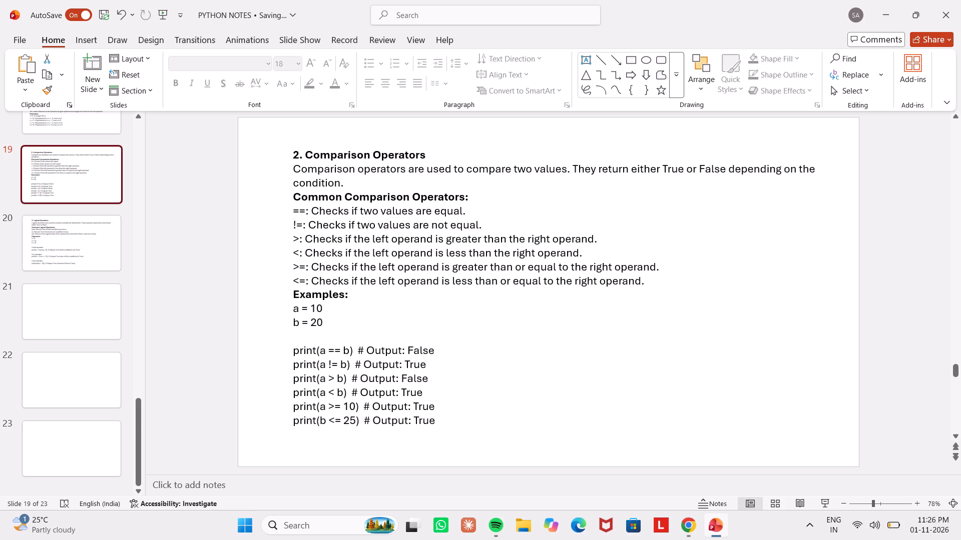
click(518, 160)
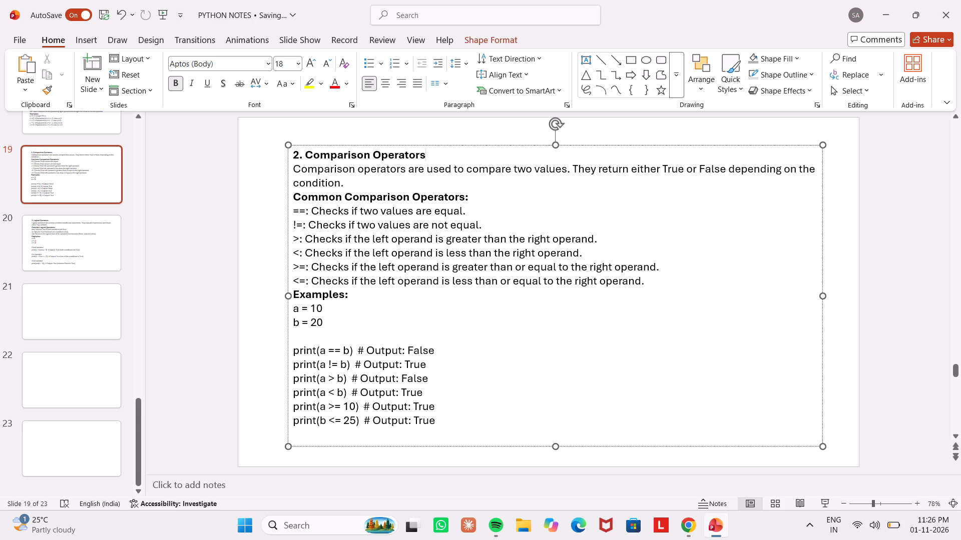
drag(548, 141, 542, 140)
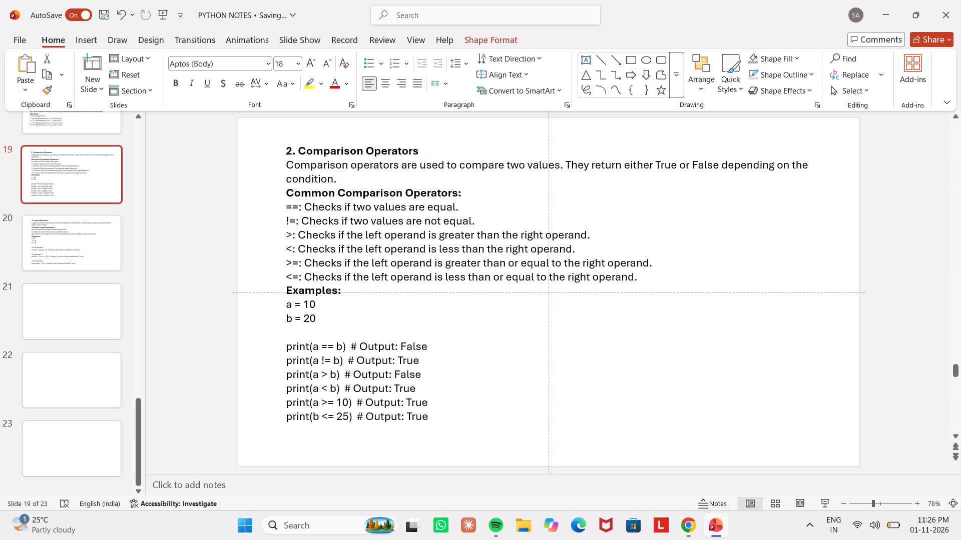
drag(542, 140, 543, 140)
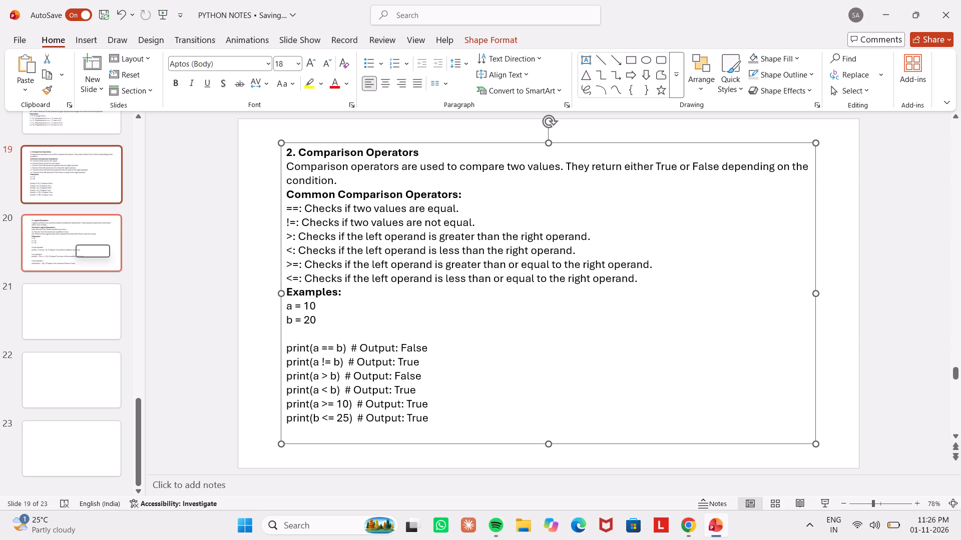
Open blank slide 21, and switch to Chrome to bring the "4. Membership Operators" section of the notes into view.
click(74, 301)
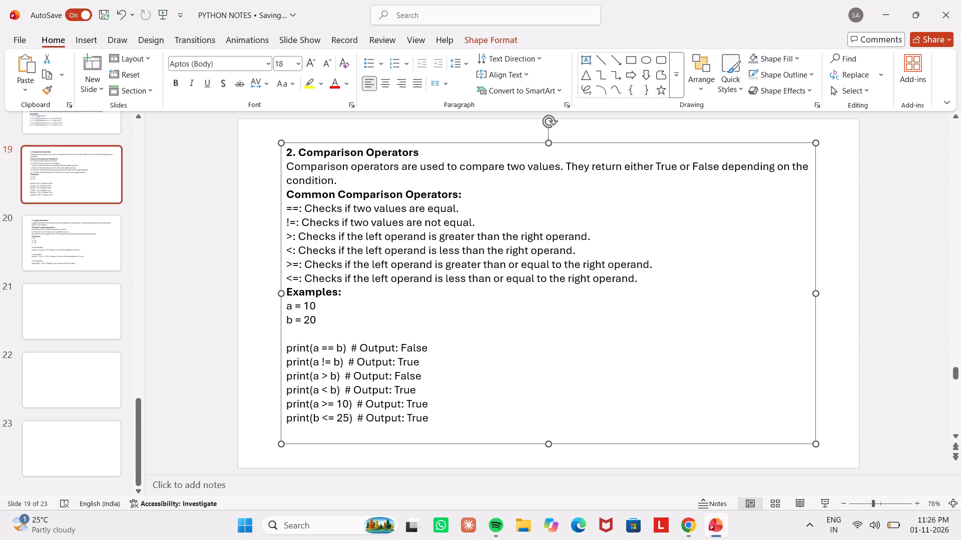
click(89, 325)
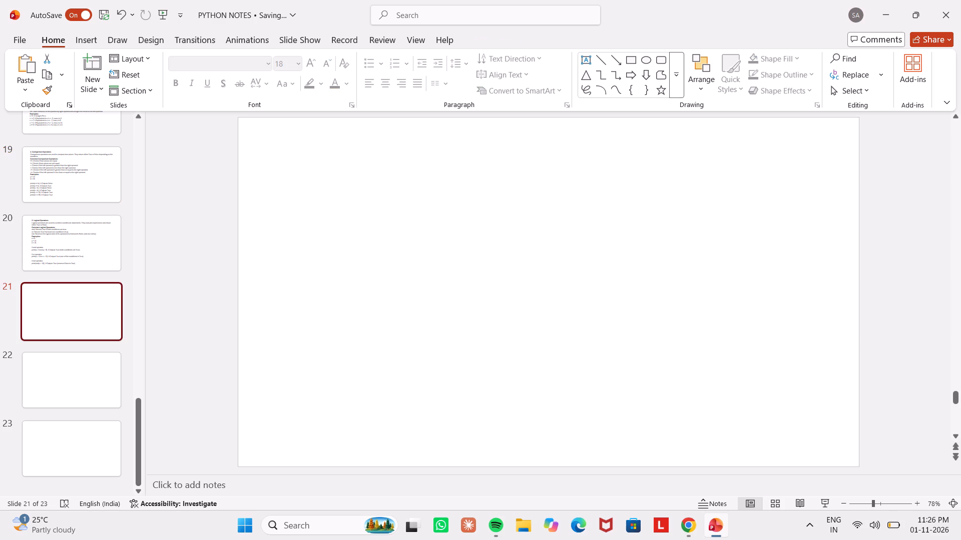
click(688, 520)
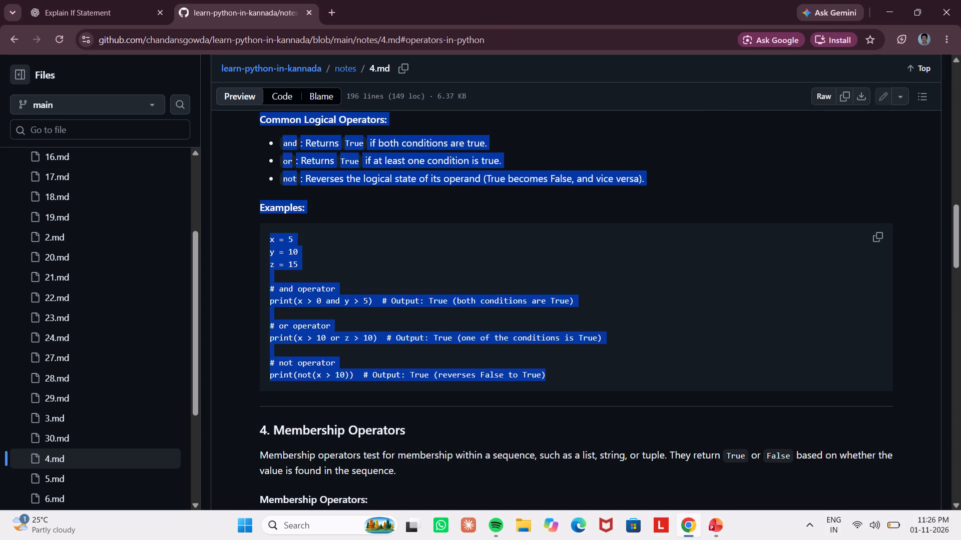
double_click(259, 429)
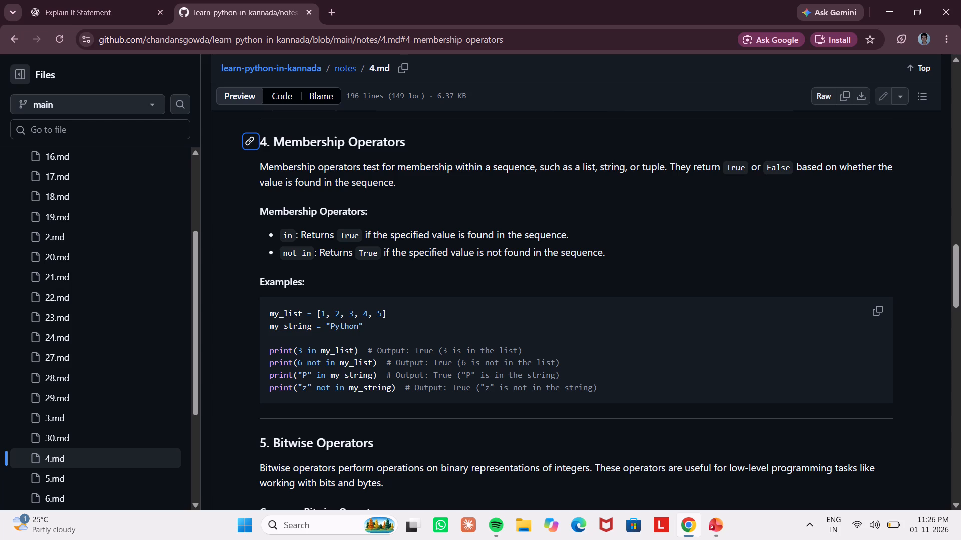
Switch to PowerPoint and place a large empty text box across most of slide 21, keeping it within the slide edges.
click(717, 531)
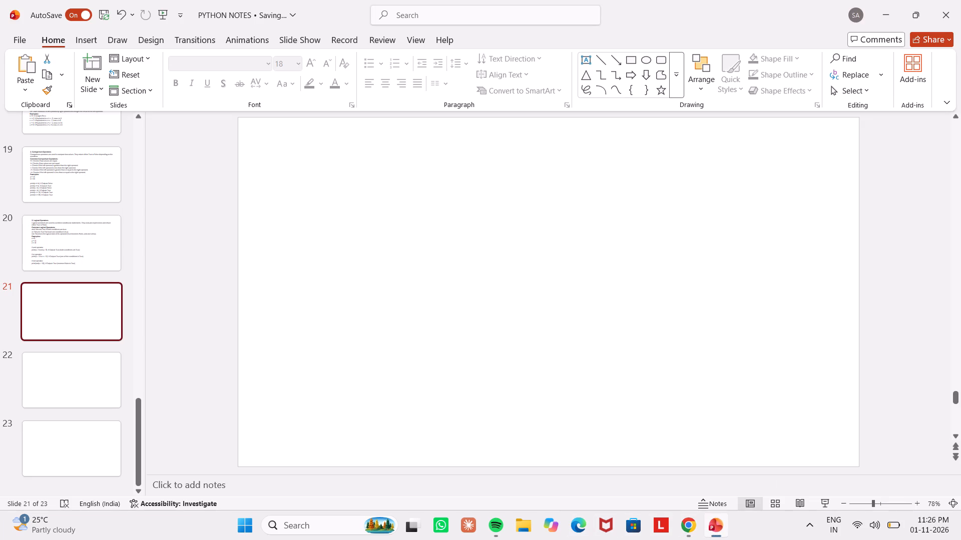
double_click(384, 223)
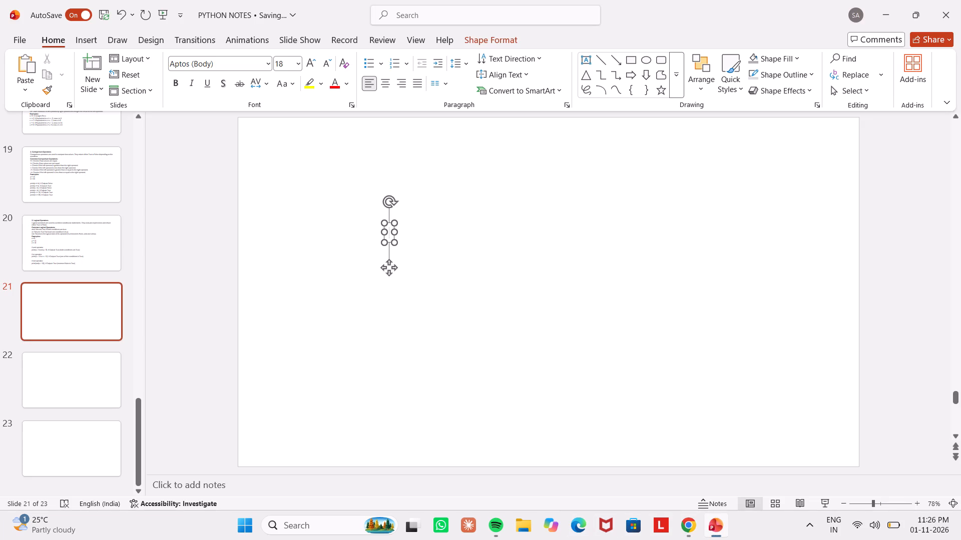
drag(382, 223, 309, 163)
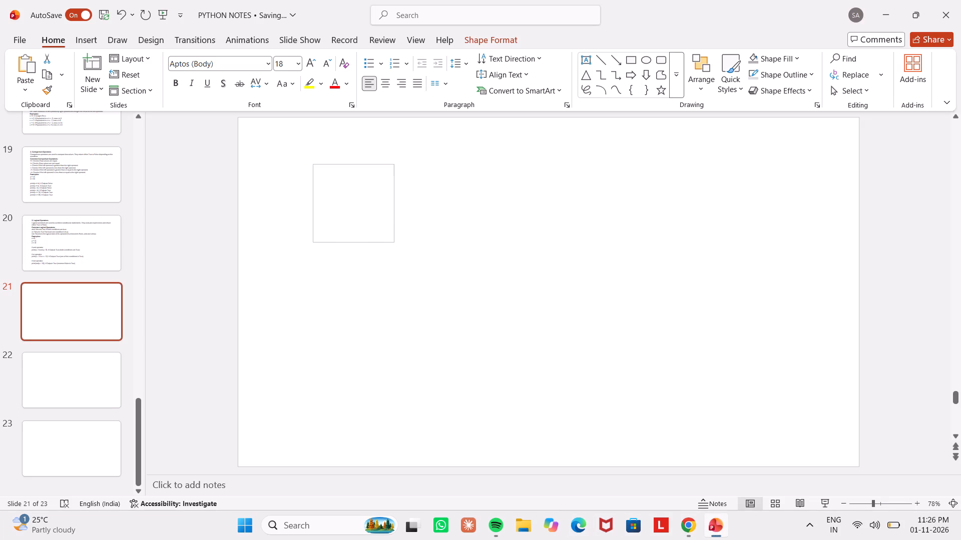
drag(309, 163, 286, 147)
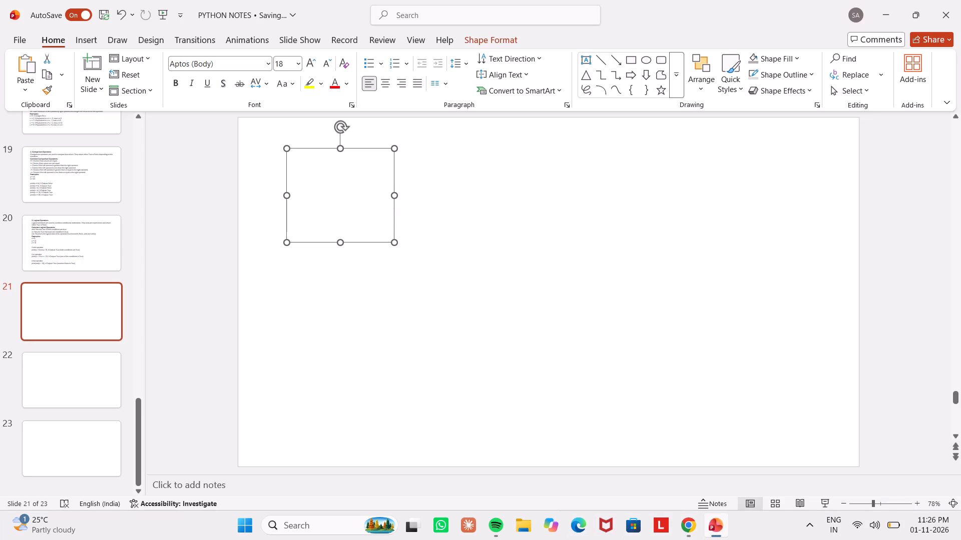
drag(393, 242, 761, 421)
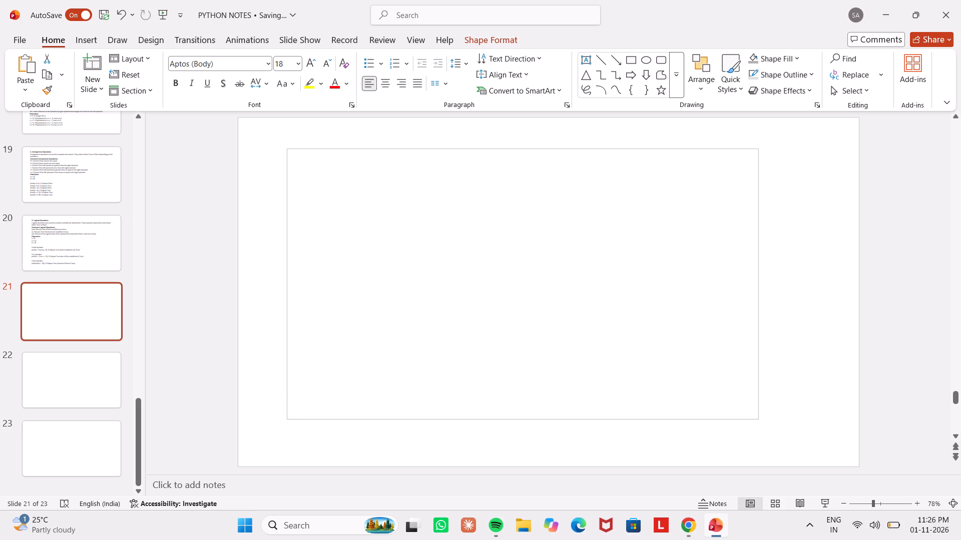
drag(761, 421, 881, 429)
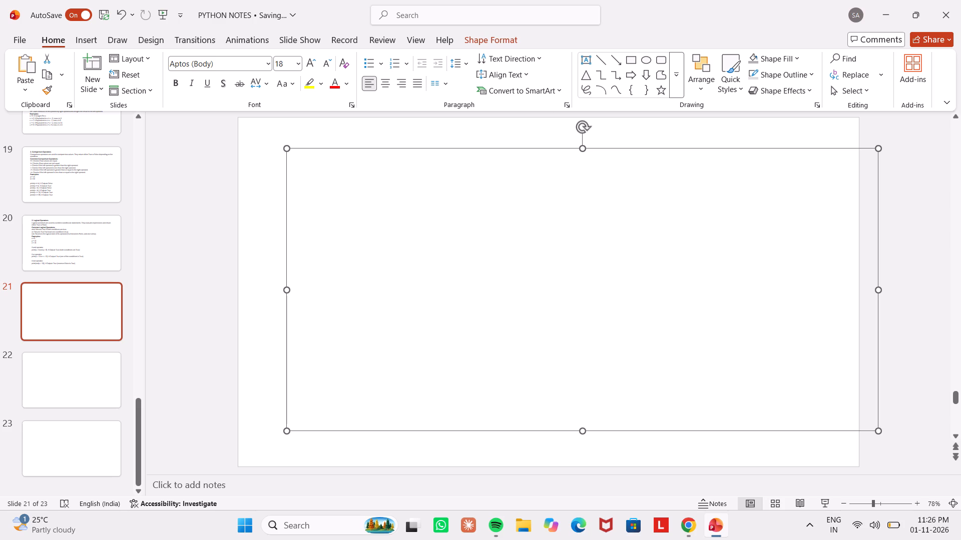
drag(876, 429, 815, 436)
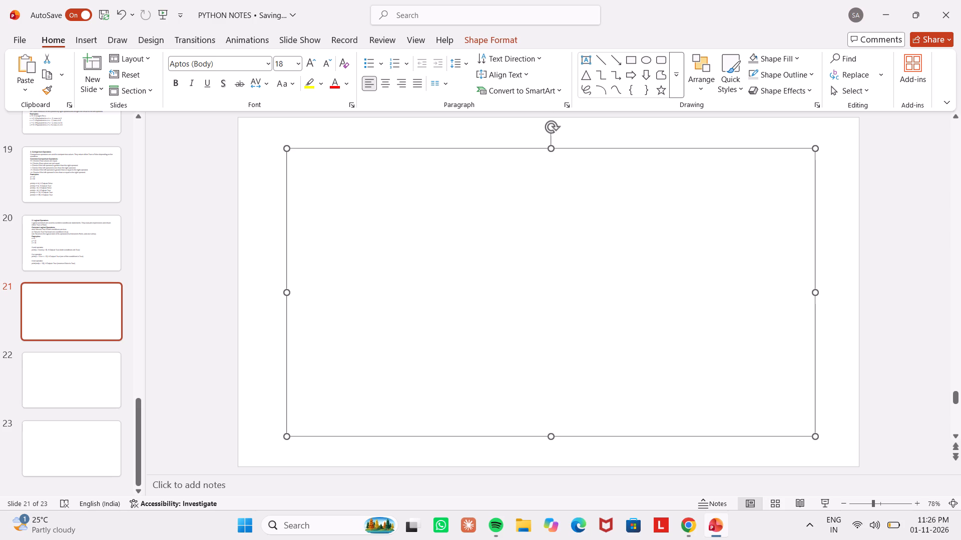
drag(299, 181, 308, 183)
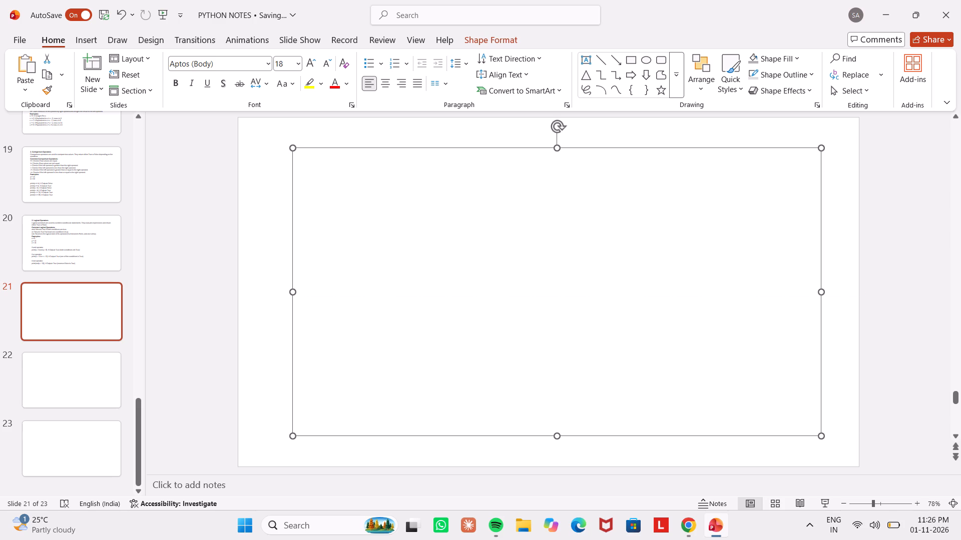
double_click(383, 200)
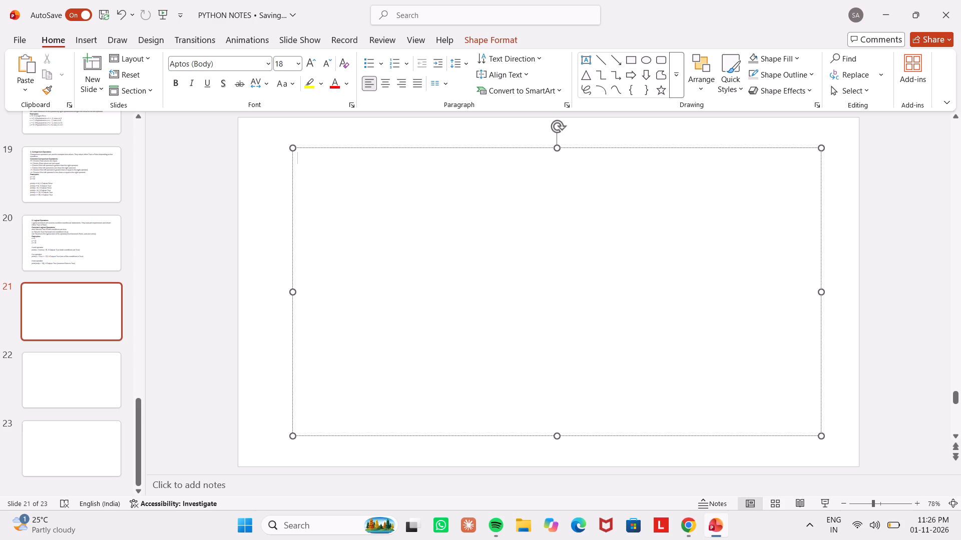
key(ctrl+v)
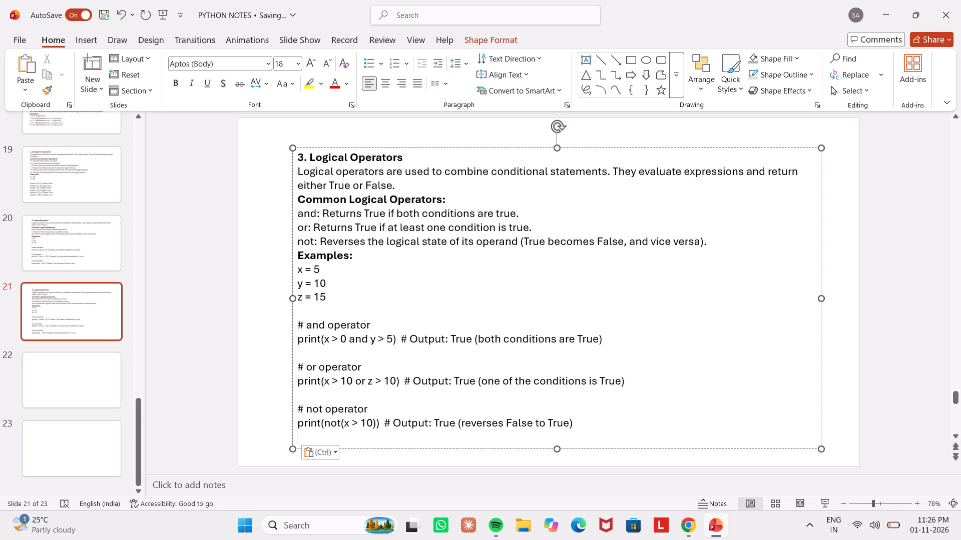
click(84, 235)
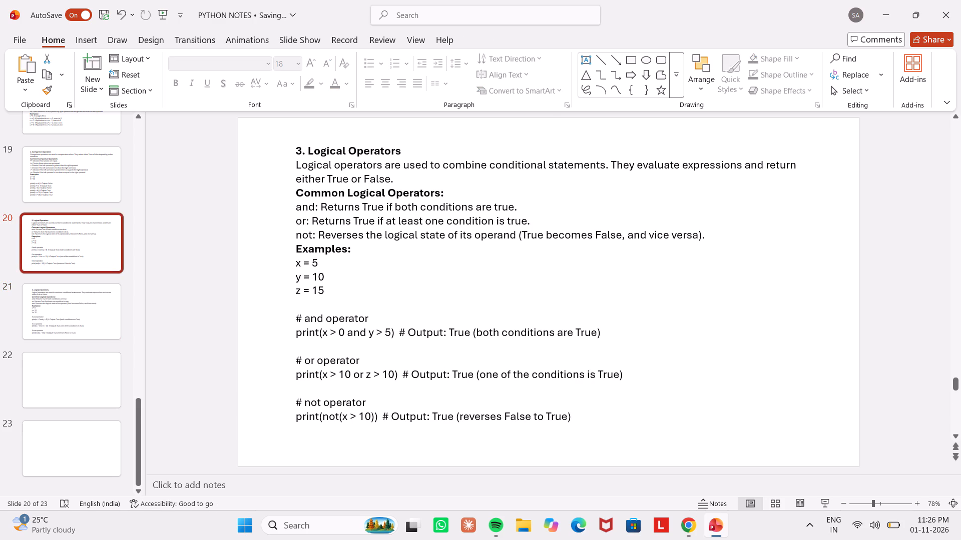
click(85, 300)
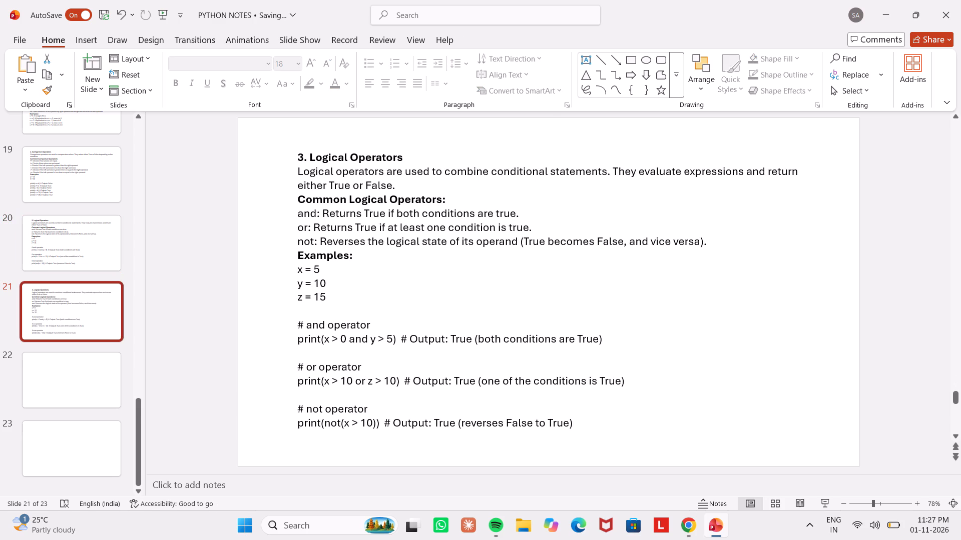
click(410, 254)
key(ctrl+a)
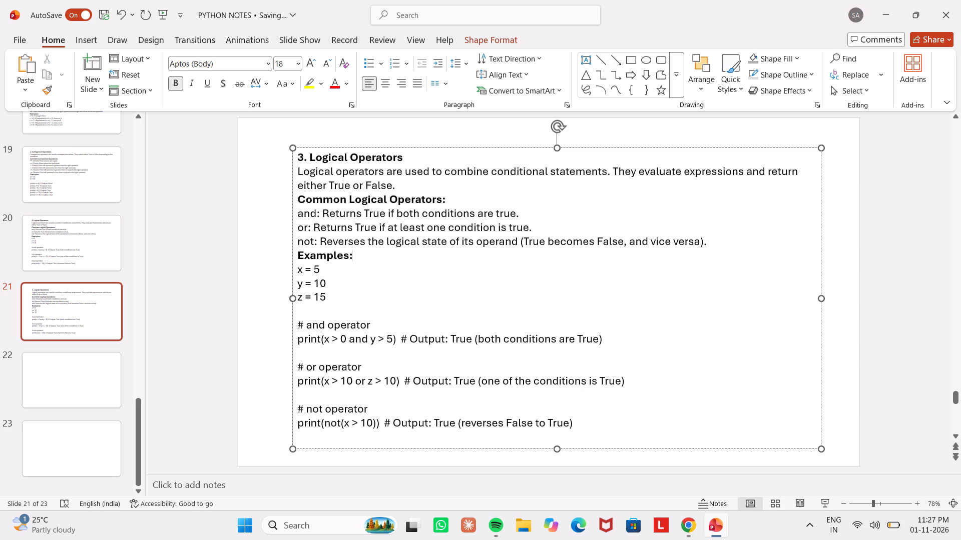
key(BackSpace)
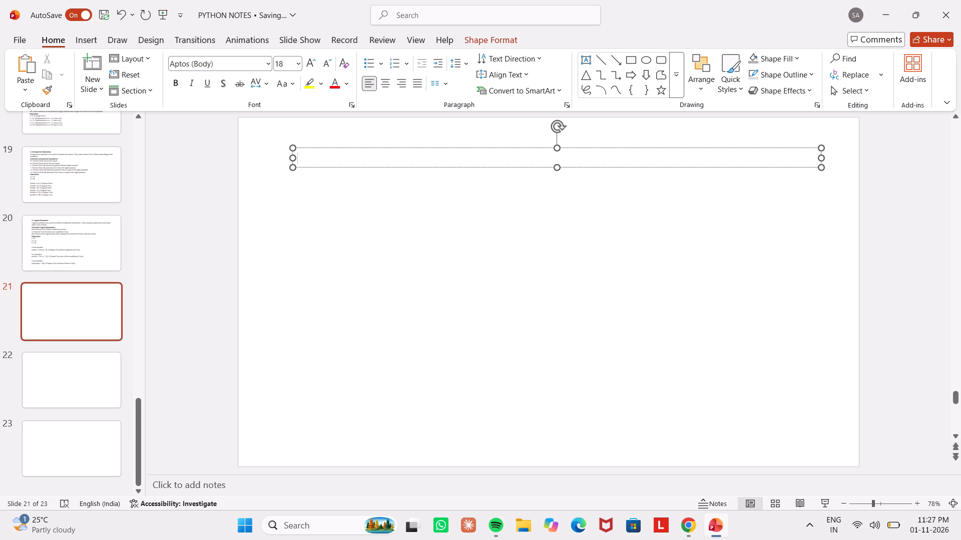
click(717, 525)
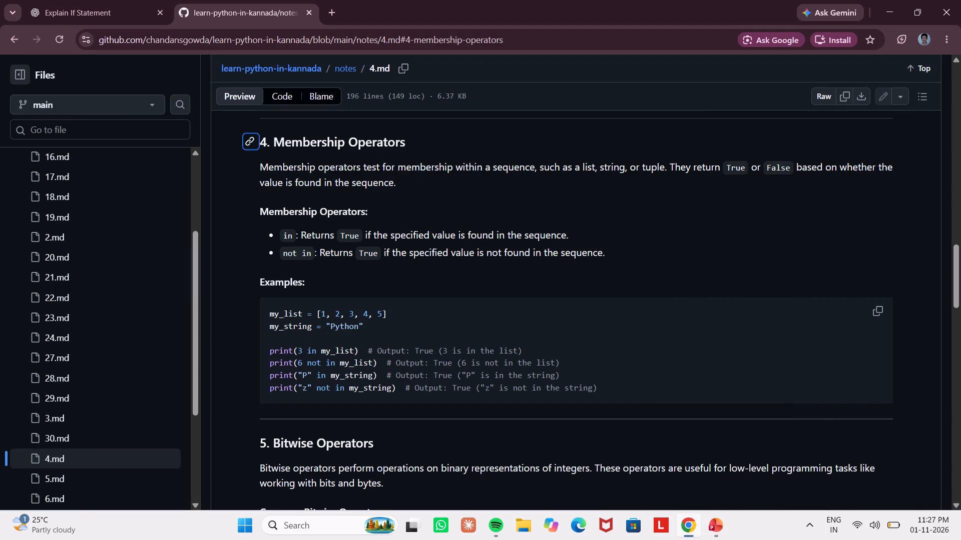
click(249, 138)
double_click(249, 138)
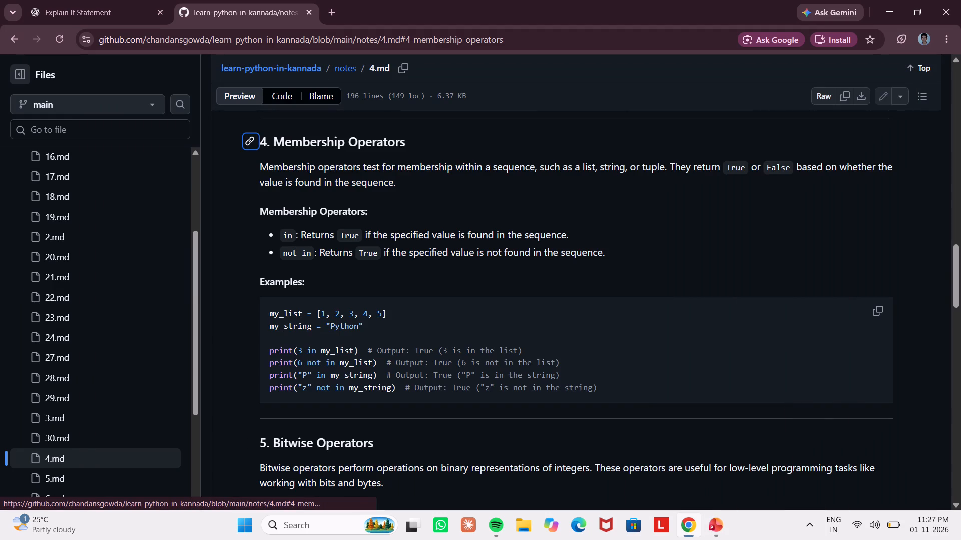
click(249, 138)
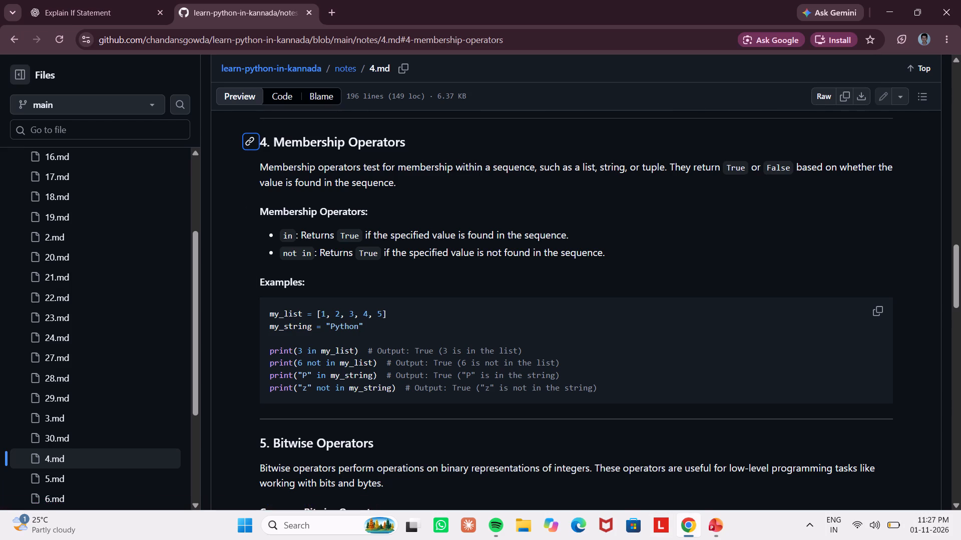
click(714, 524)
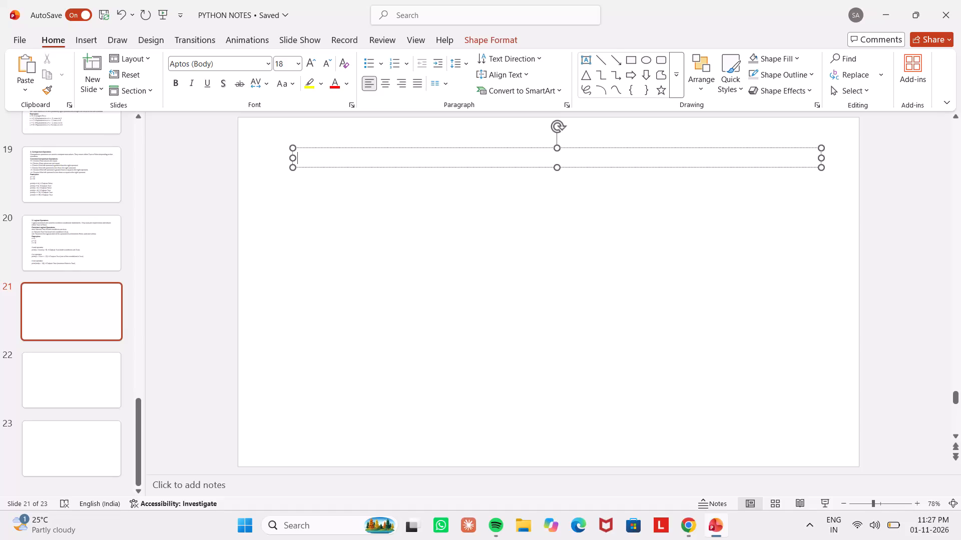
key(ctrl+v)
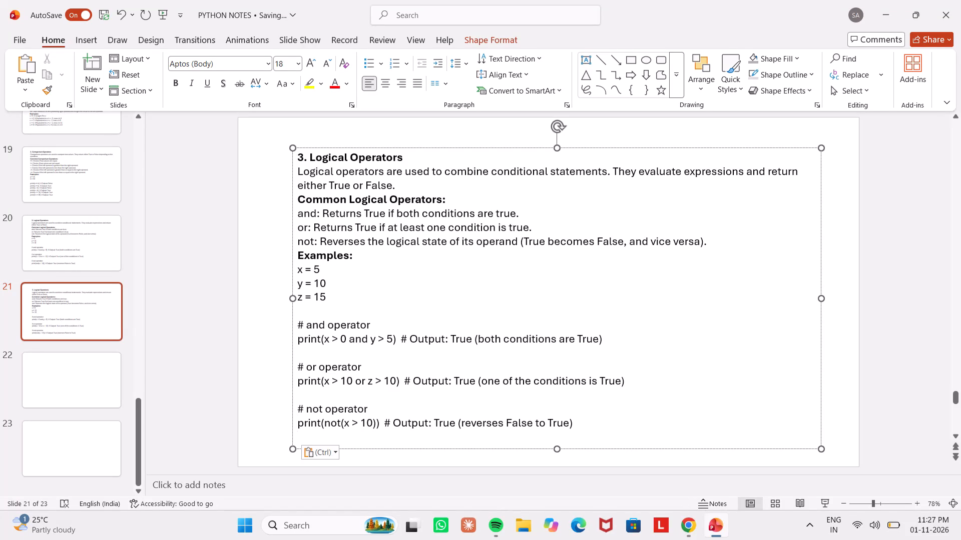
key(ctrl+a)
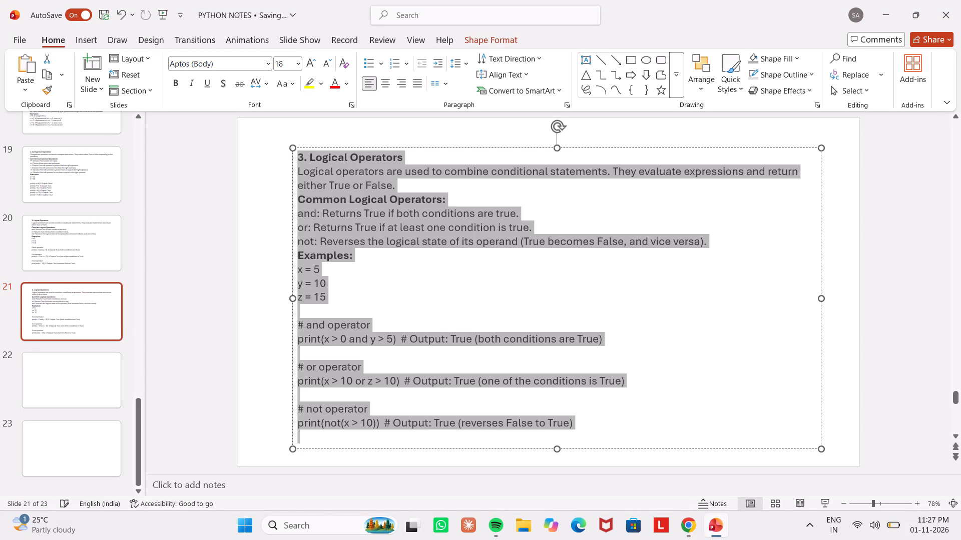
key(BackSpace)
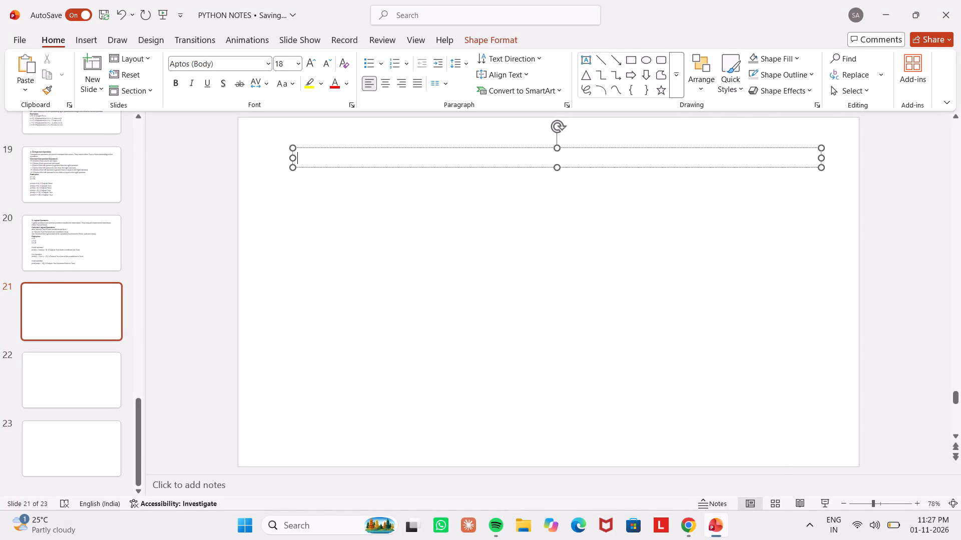
Switch to Chrome, copy the whole "4. Membership Operators" section with its examples, and paste it into the empty text box on PowerPoint slide 21.
click(715, 522)
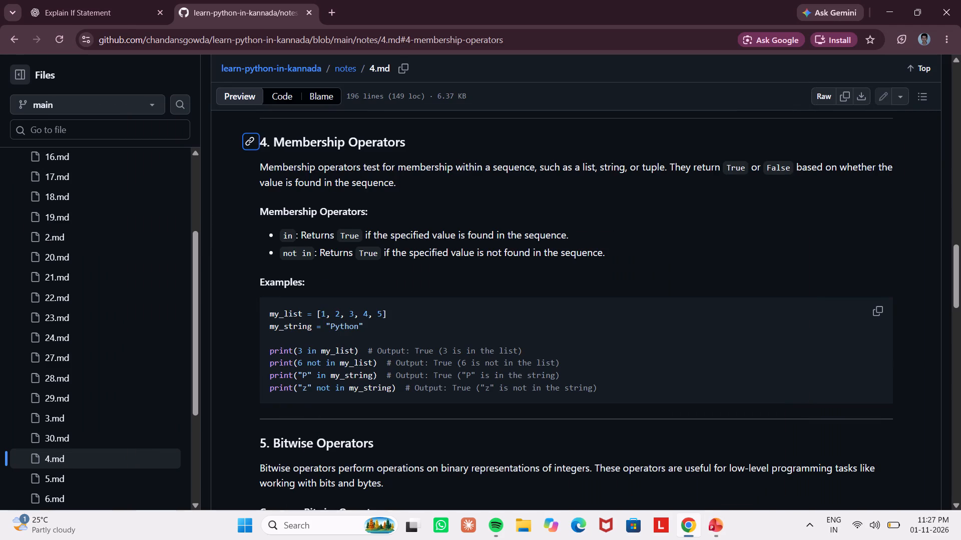
drag(261, 142, 517, 369)
double_click(600, 389)
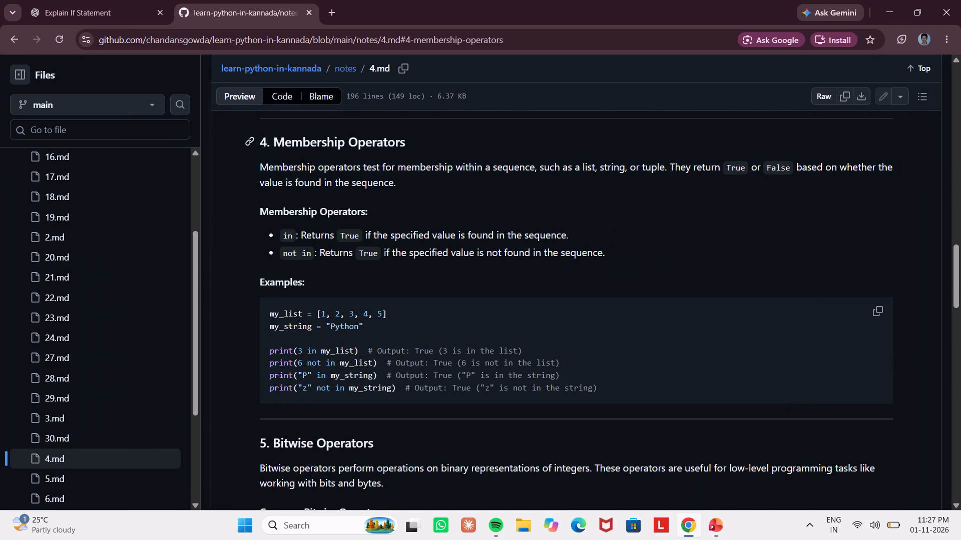
drag(260, 140, 611, 386)
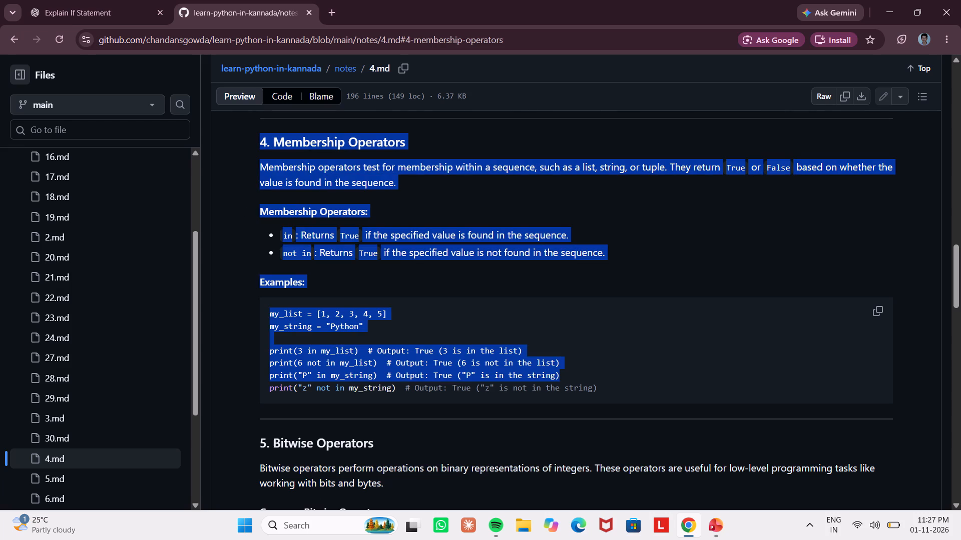
drag(611, 386, 625, 396)
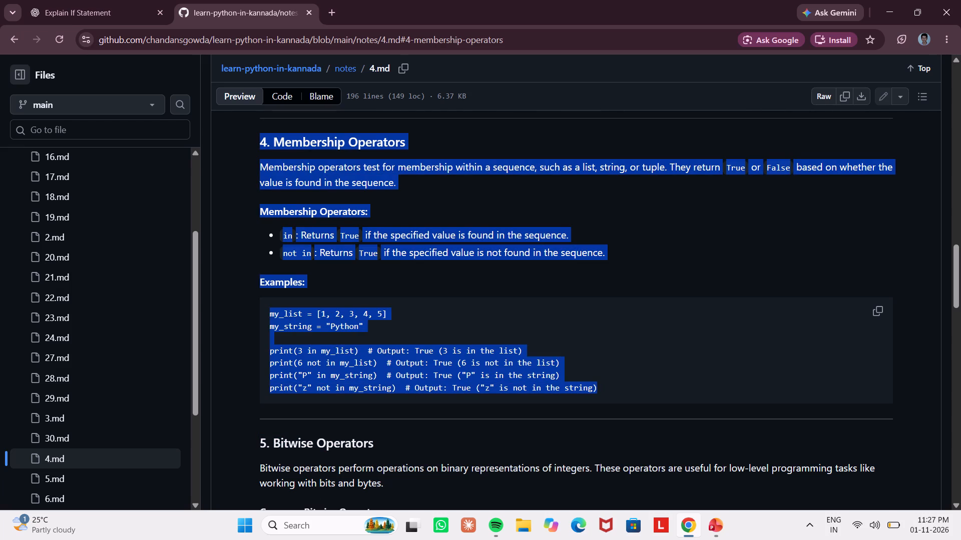
key(ctrl+c)
click(711, 523)
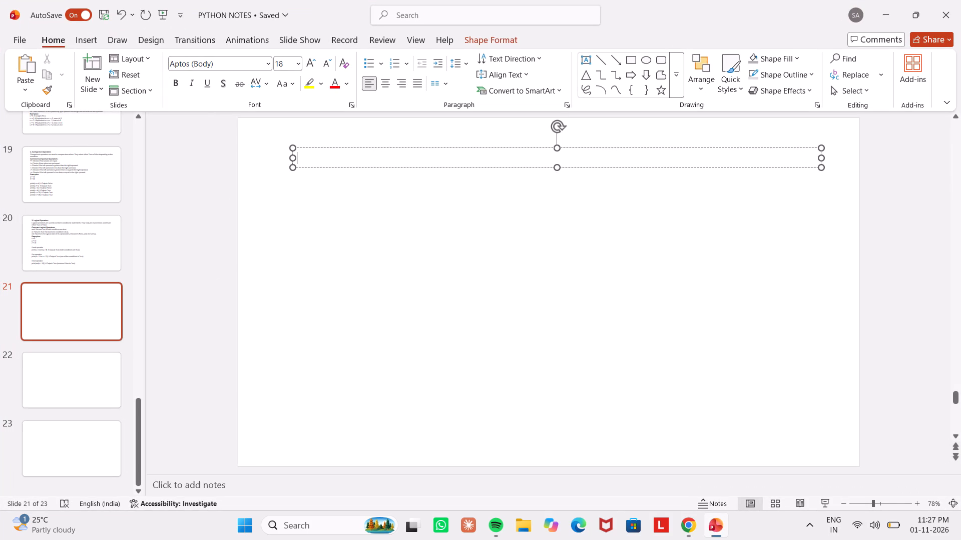
key(ctrl+v)
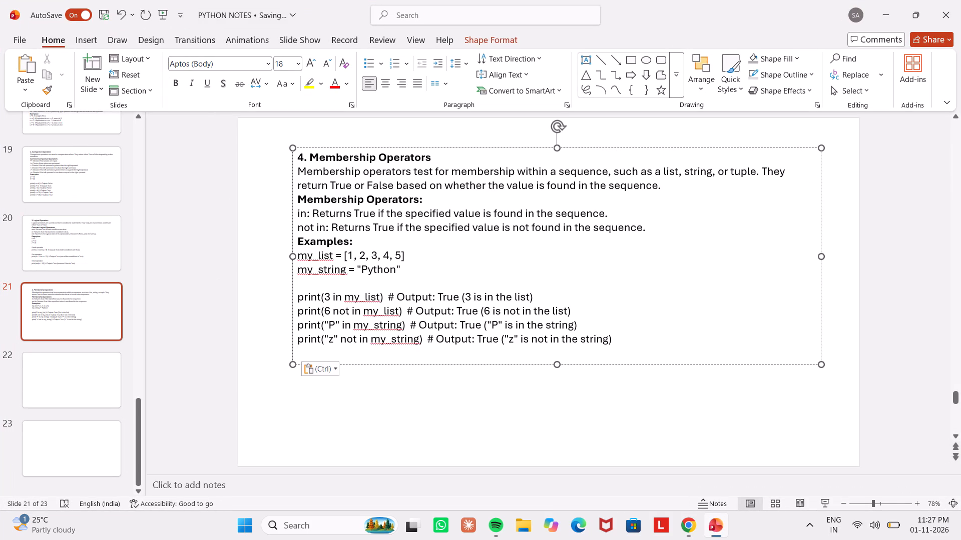
Add an empty text box to blank slide 22 and widen it across about two thirds of the slide.
click(87, 379)
double_click(343, 190)
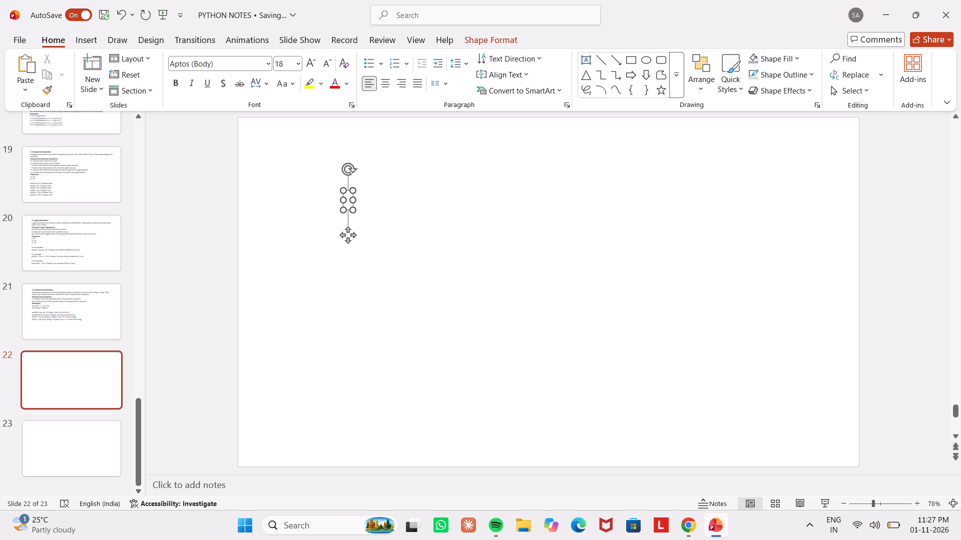
drag(354, 211, 721, 198)
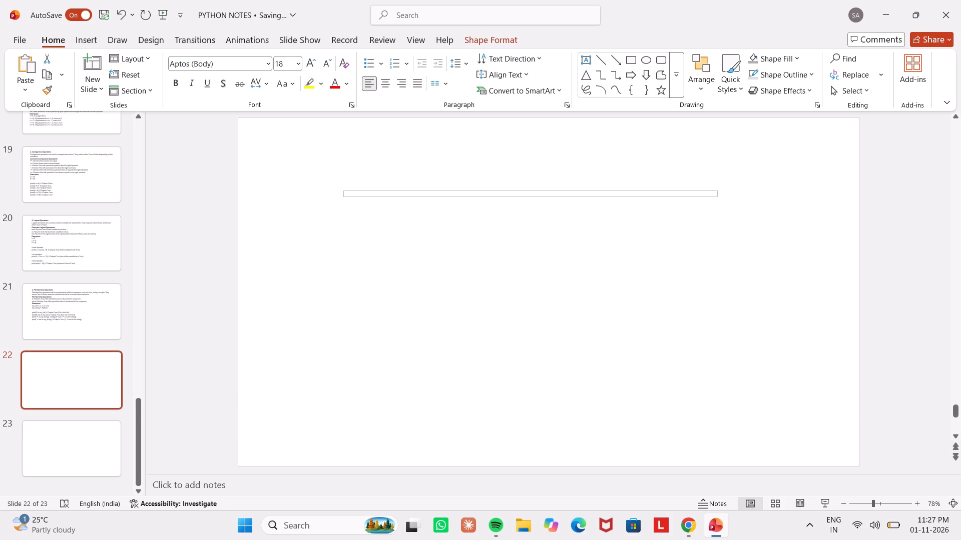
drag(721, 198, 759, 227)
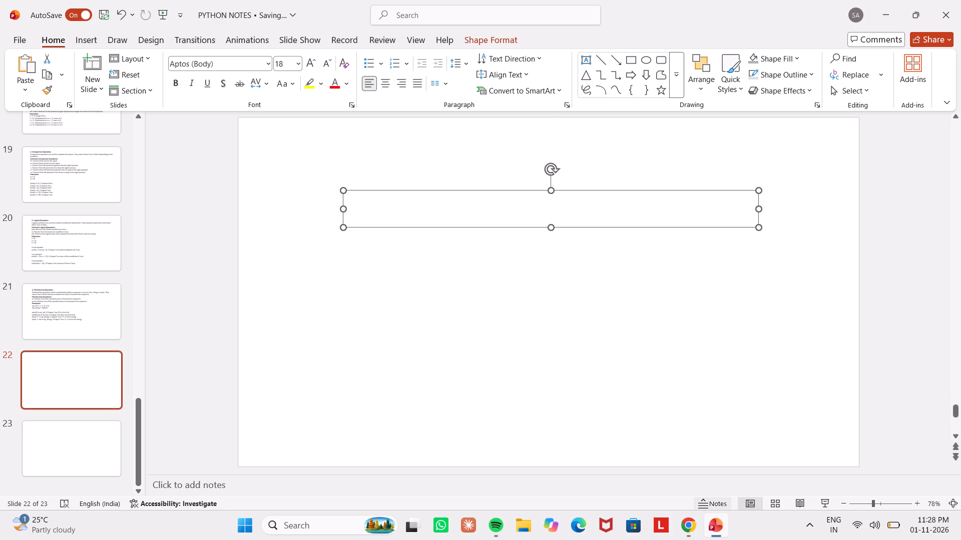
Switch to Chrome, copy the "5. Bitwise Operators" section through its right shift example, and paste it into the text box on PowerPoint slide 22.
click(684, 527)
scroll(361, 404, down, 1)
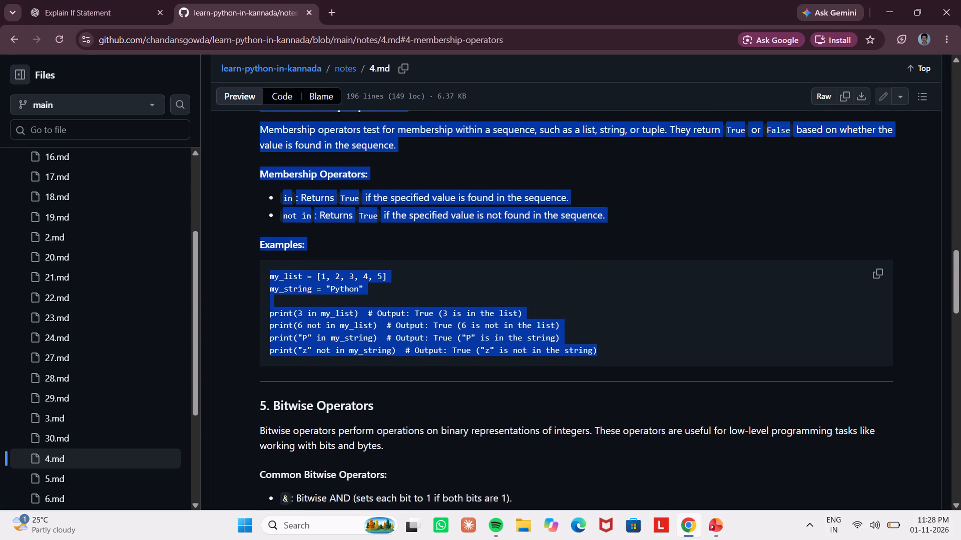
scroll(361, 404, down, 5)
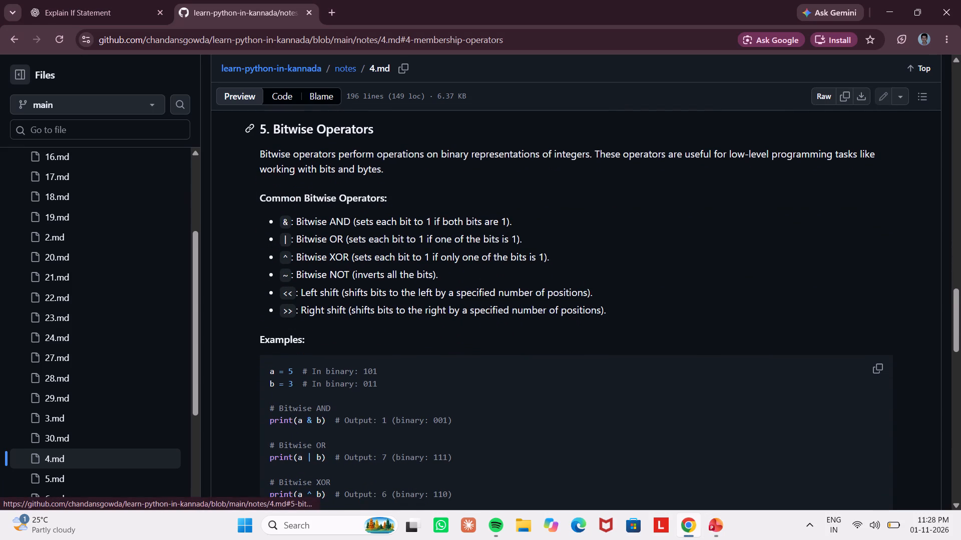
drag(260, 129, 440, 407)
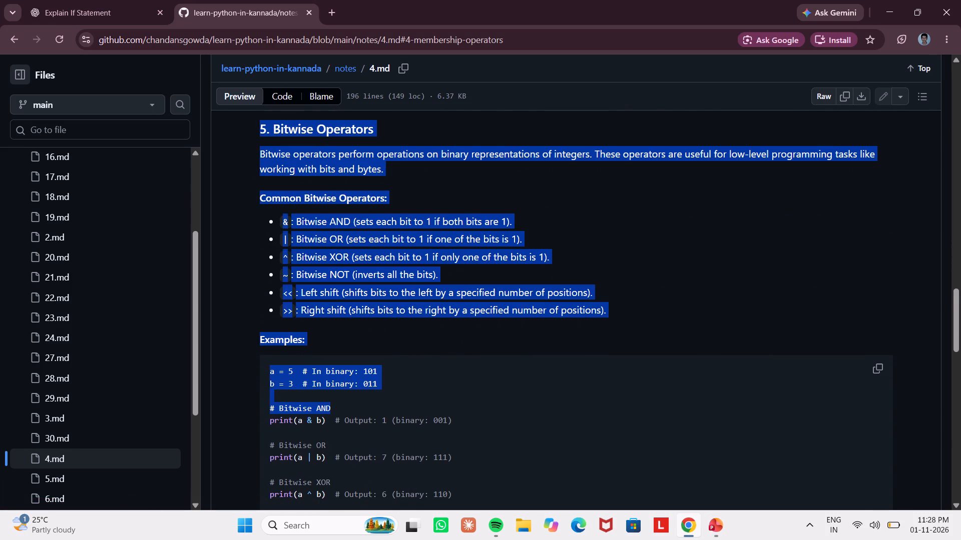
drag(440, 407, 483, 367)
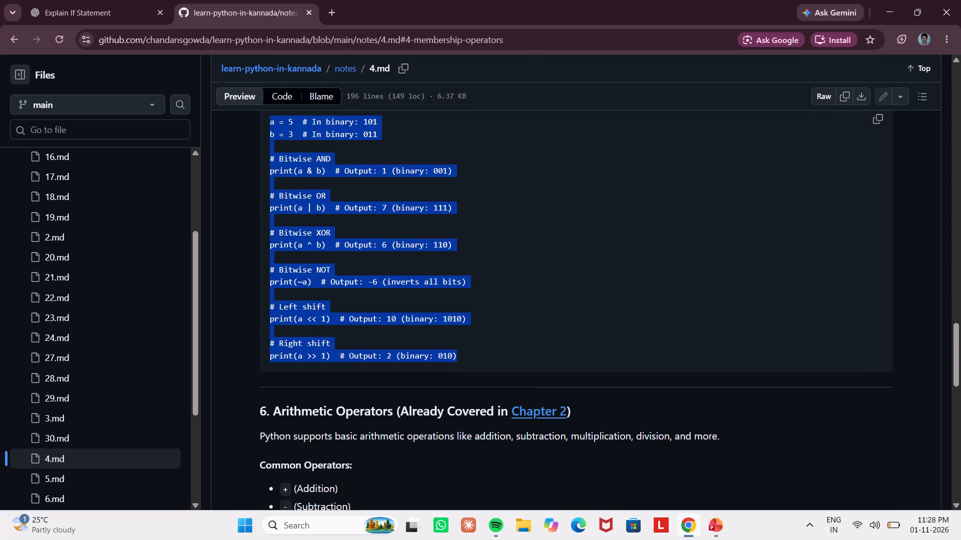
drag(483, 367, 483, 363)
key(ctrl+c)
click(707, 530)
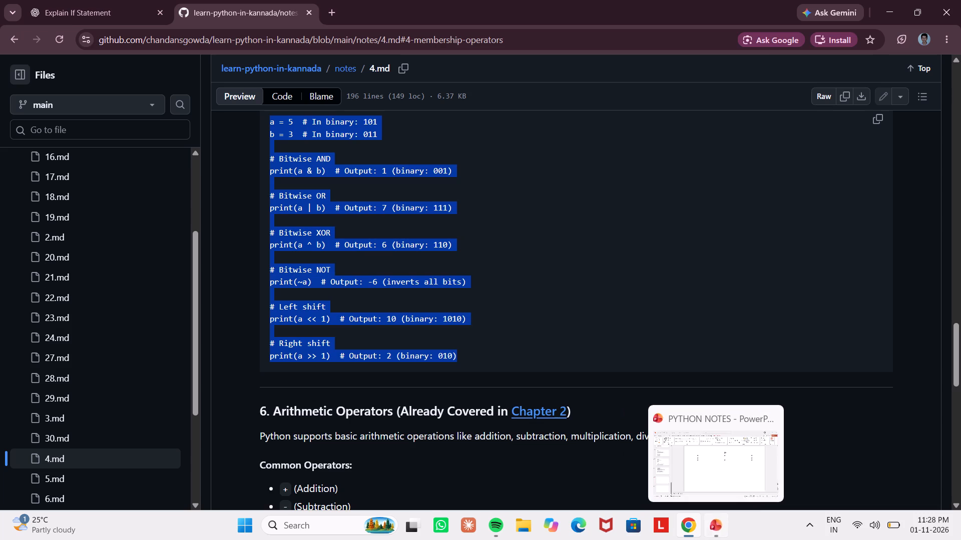
triple_click(370, 208)
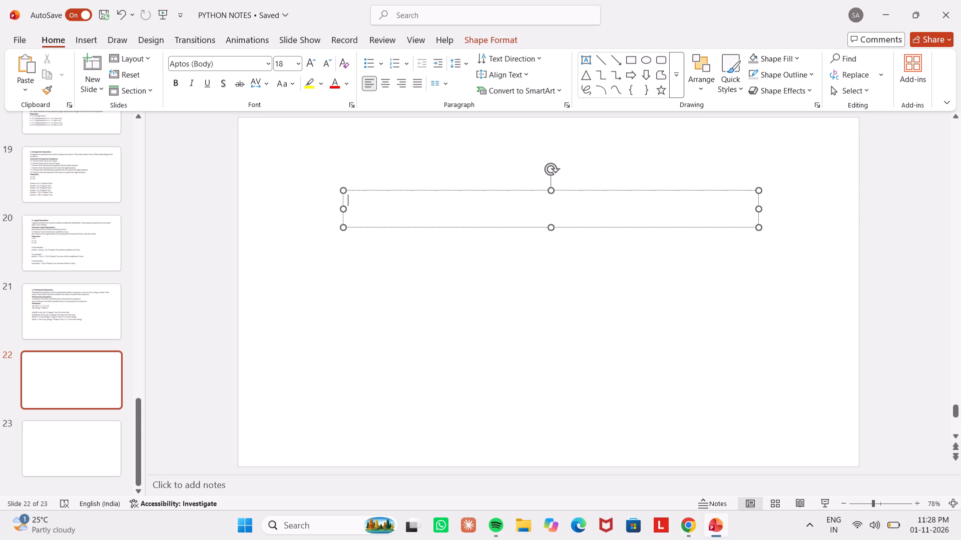
double_click(370, 208)
key(ctrl+v)
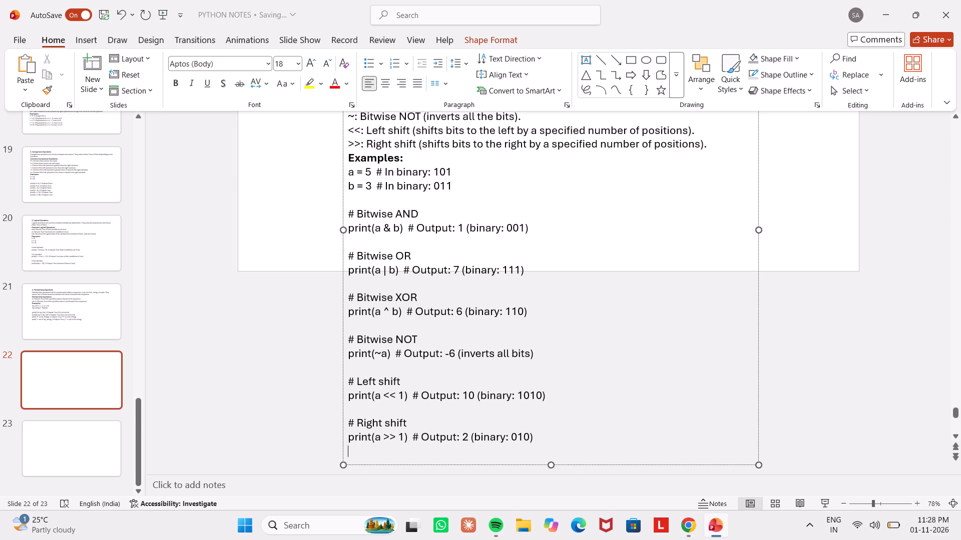
Copy the bitwise text from "Examples:" through the right shift example in slide 22's text box, and remove it from that box.
click(347, 160)
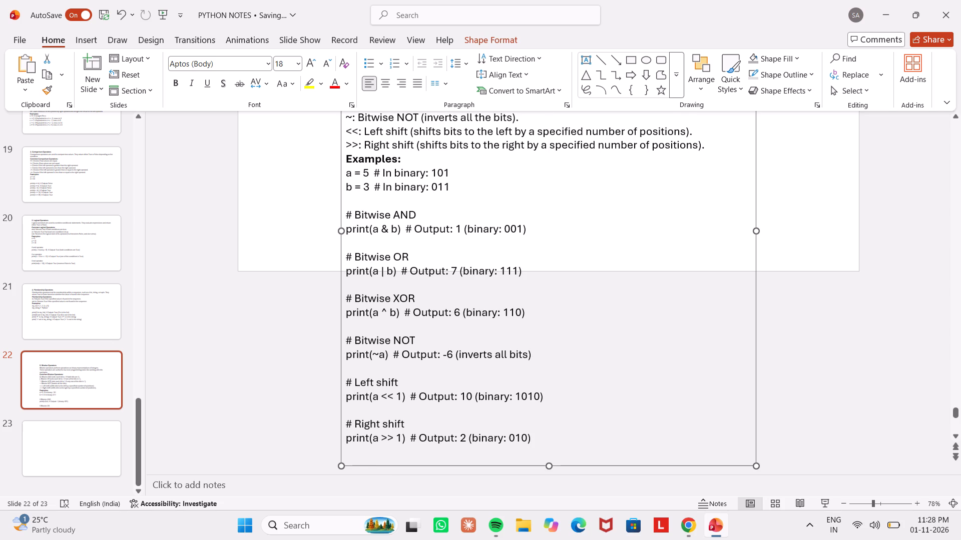
drag(348, 159, 511, 472)
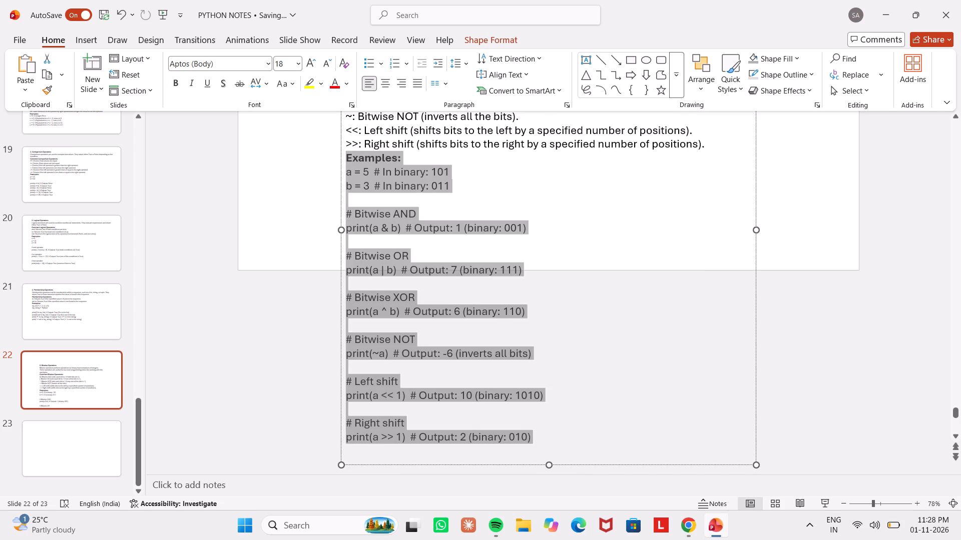
drag(511, 472, 619, 433)
key(ctrl+c)
key(BackSpace)
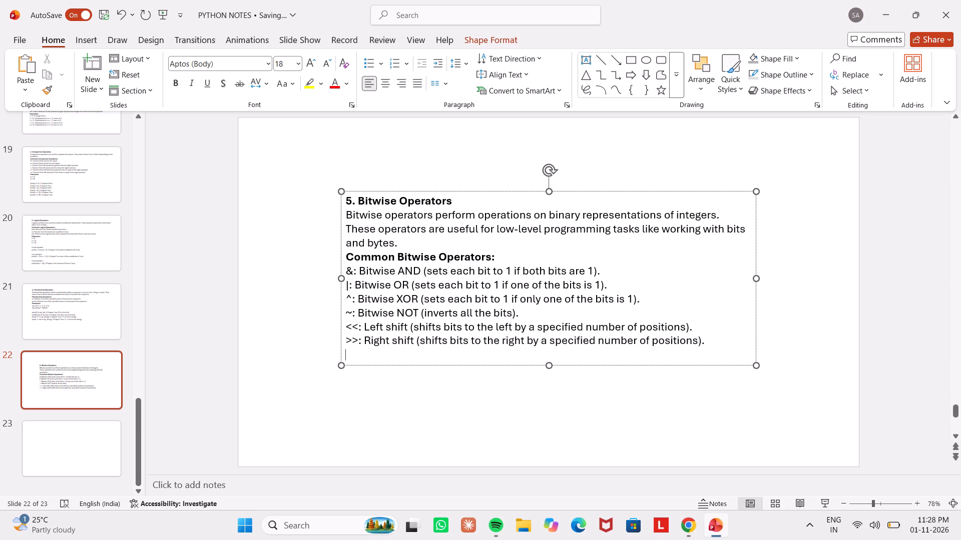
Widen slide 22's Bitwise Operators text box to about three quarters of the slide width and place it around the slide's middle.
drag(557, 186, 557, 169)
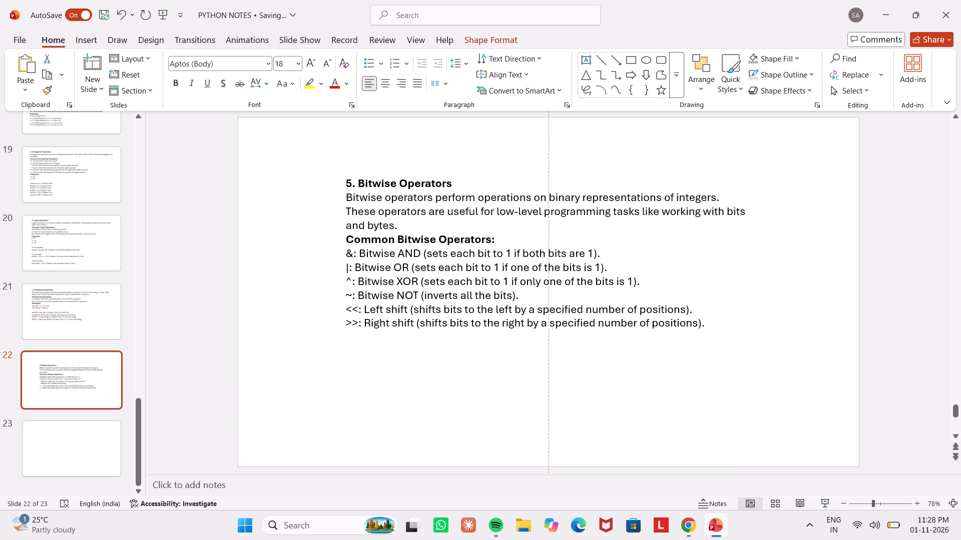
drag(557, 169, 555, 205)
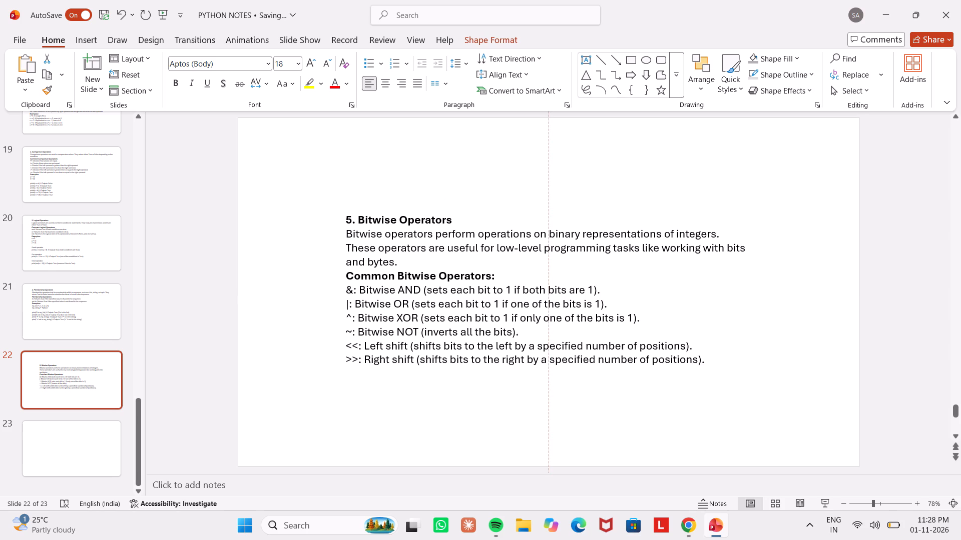
drag(555, 205, 554, 205)
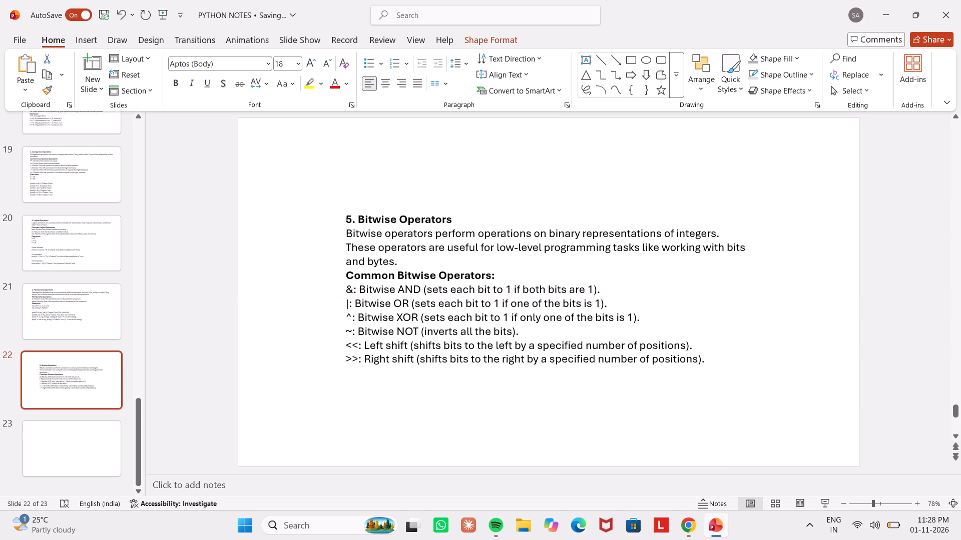
drag(554, 205, 554, 202)
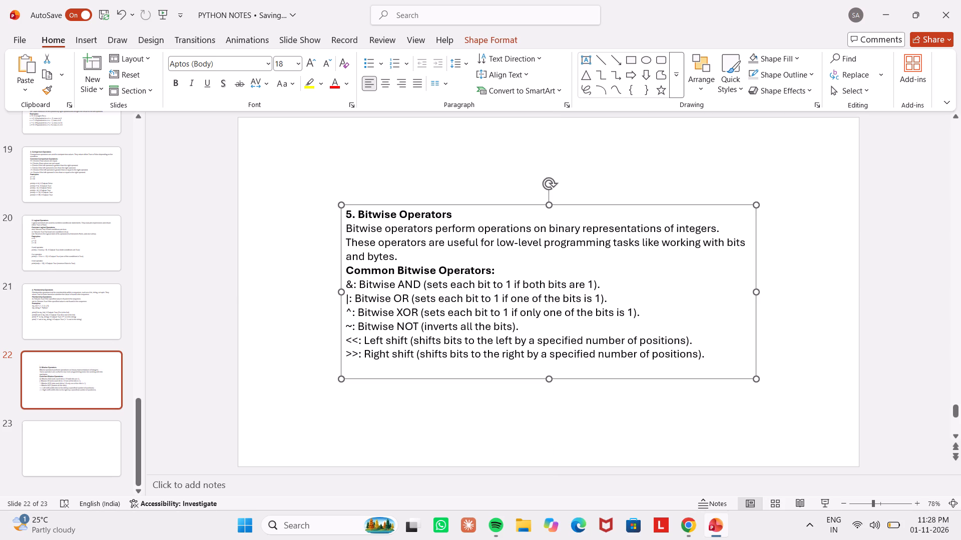
drag(343, 207, 278, 165)
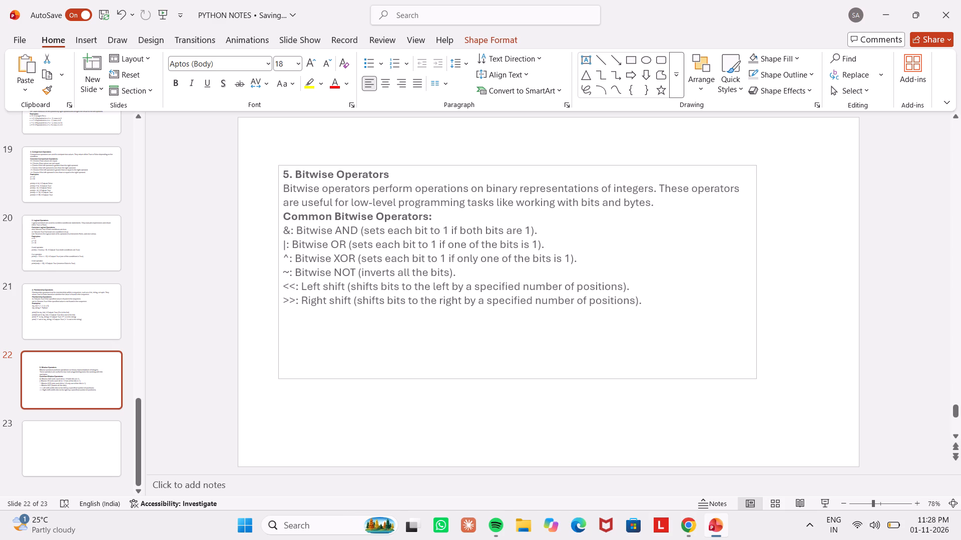
drag(278, 165, 284, 176)
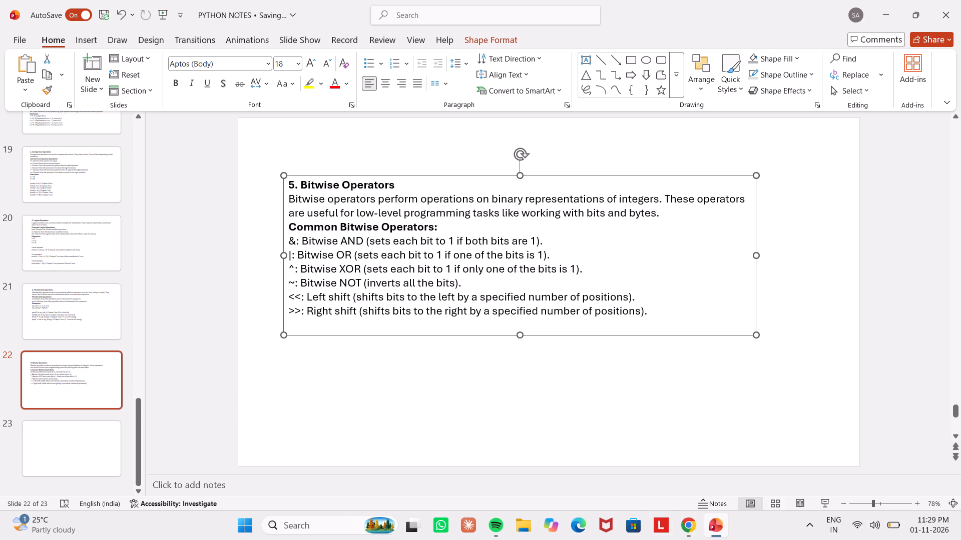
drag(528, 173, 528, 173)
drag(528, 173, 539, 222)
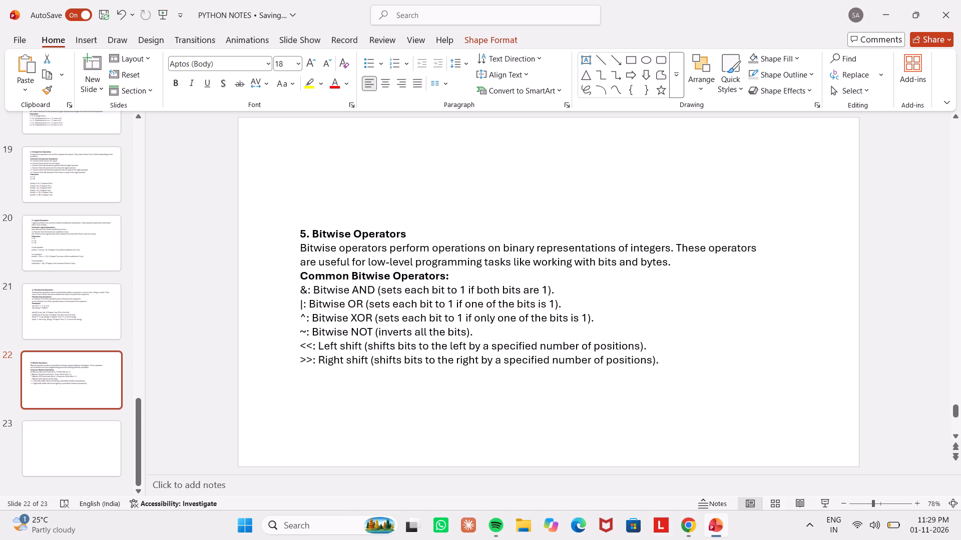
drag(539, 222, 538, 205)
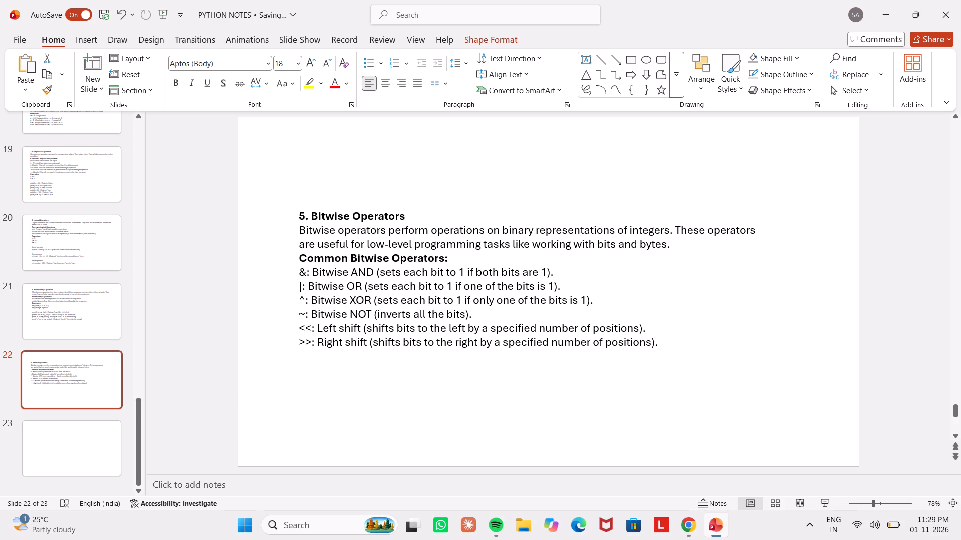
drag(538, 205, 539, 210)
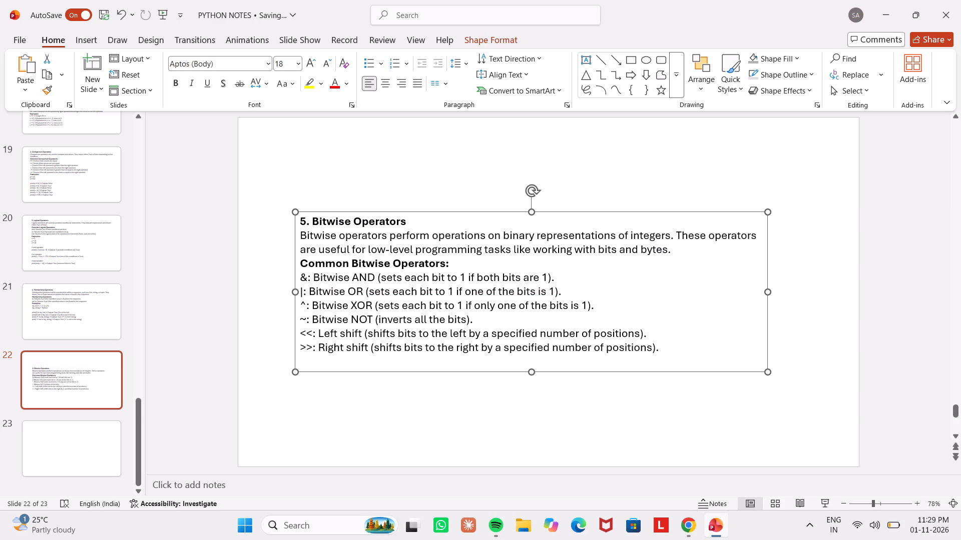
click(441, 198)
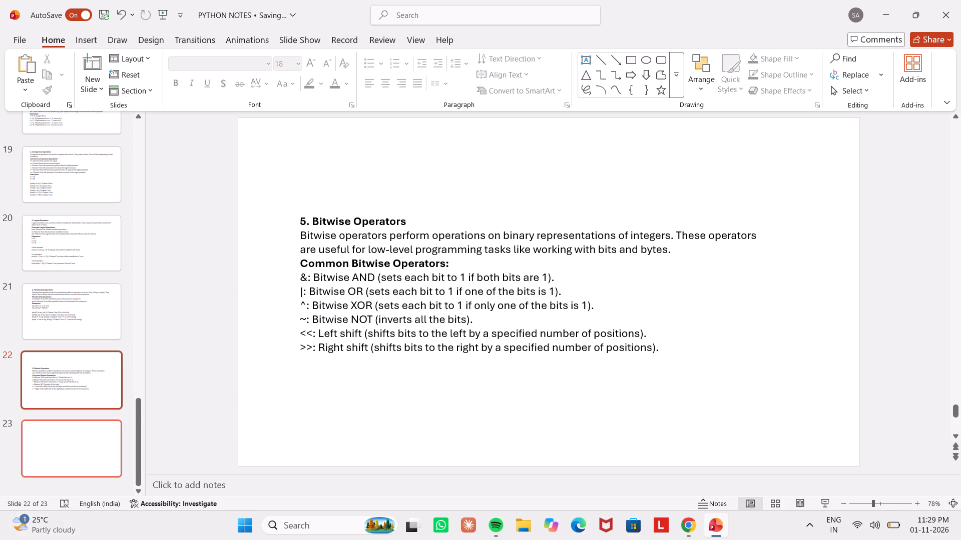
Add a text box to blank slide 23 and paste the copied bitwise examples into it.
click(66, 459)
double_click(416, 264)
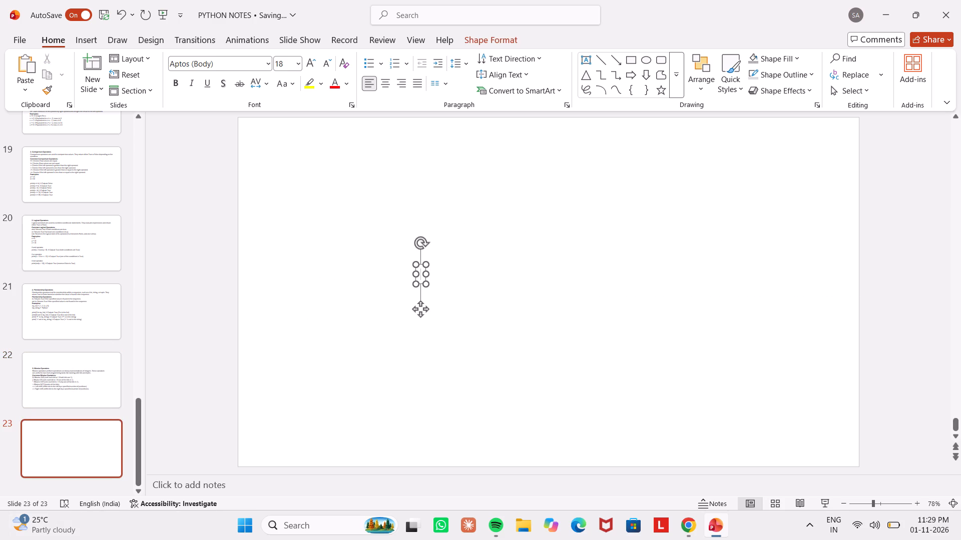
drag(416, 264, 318, 186)
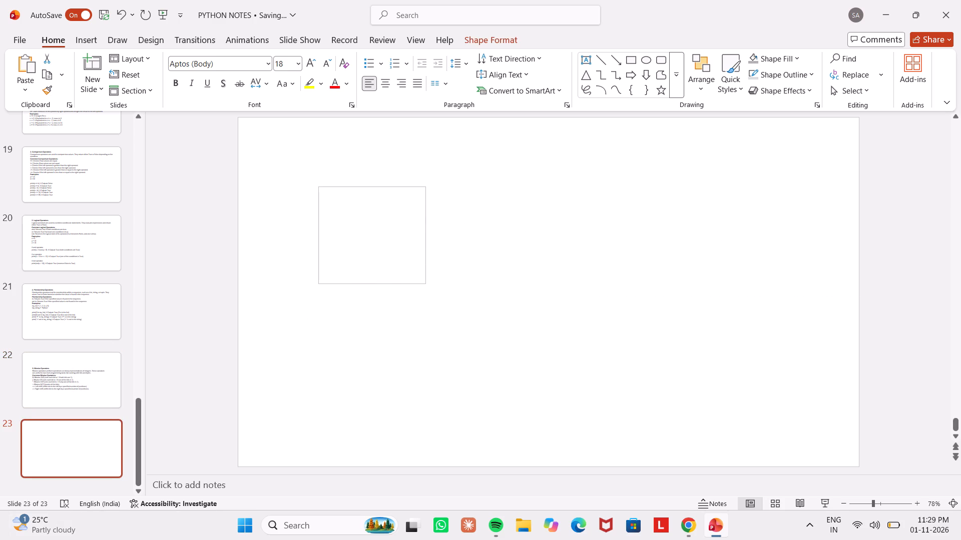
double_click(391, 237)
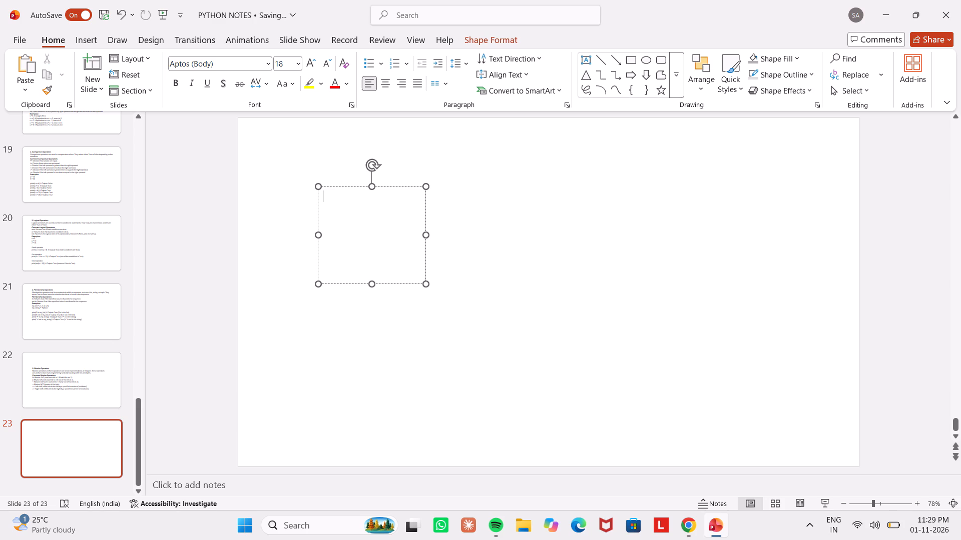
key(ctrl+v)
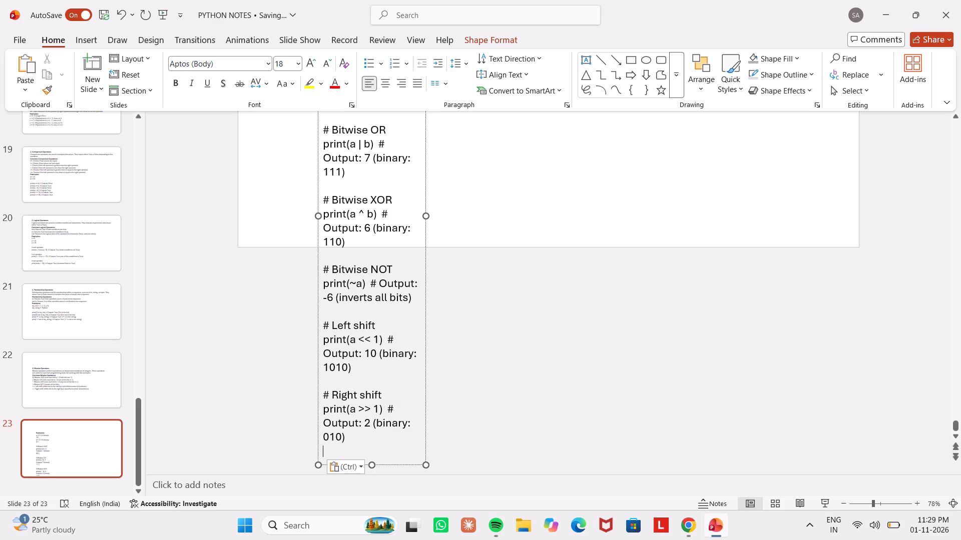
Widen slide 23's examples text box across most of the slide and move it up so all examples fit within the slide.
drag(426, 216, 590, 197)
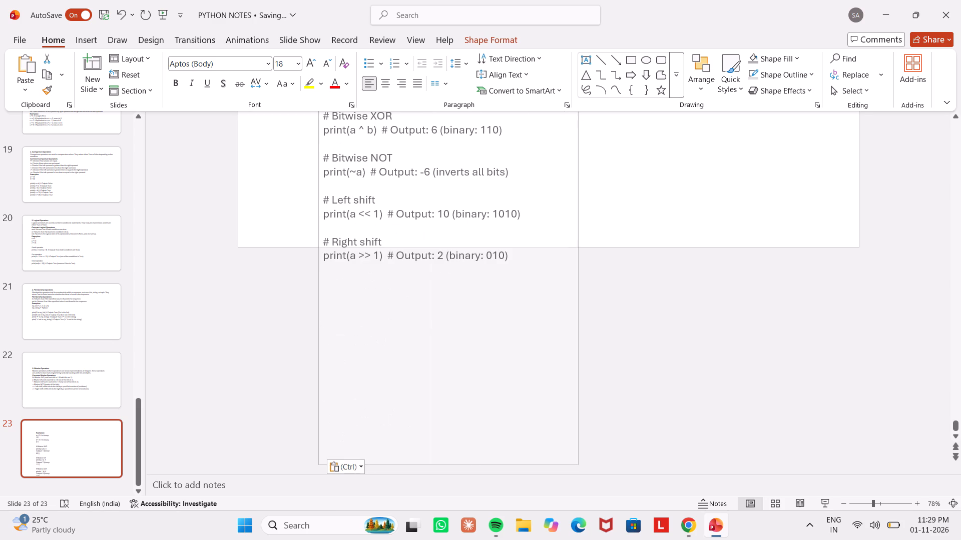
drag(590, 197, 821, 173)
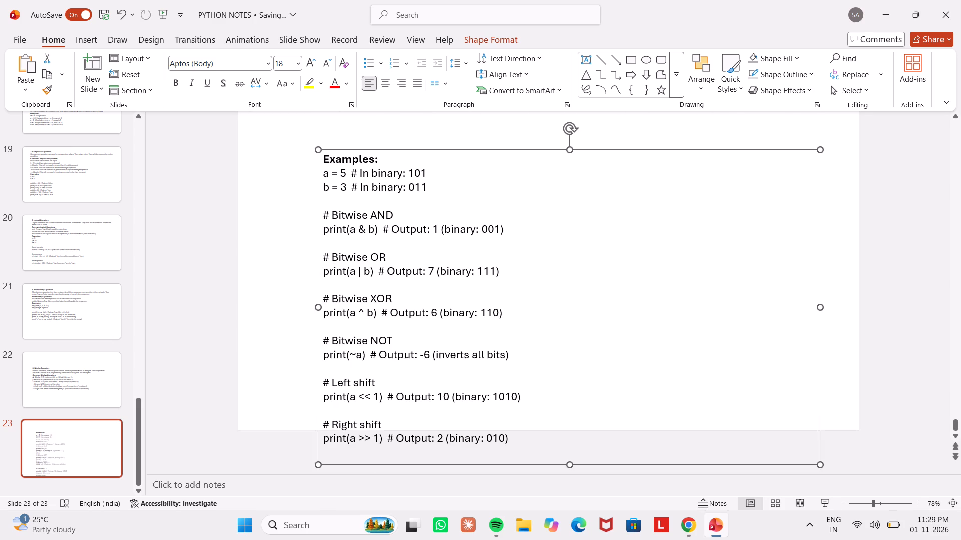
drag(570, 150, 570, 147)
drag(570, 147, 562, 122)
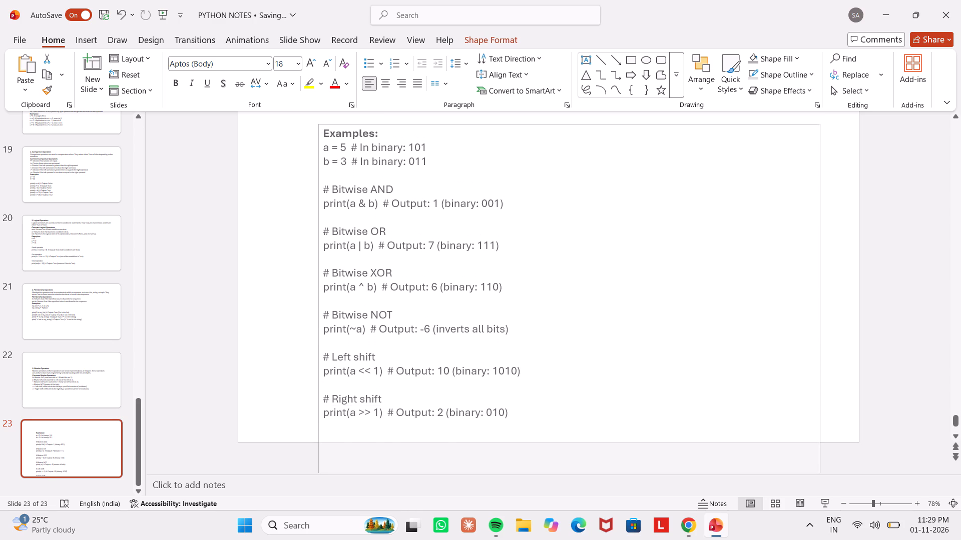
drag(562, 122, 562, 121)
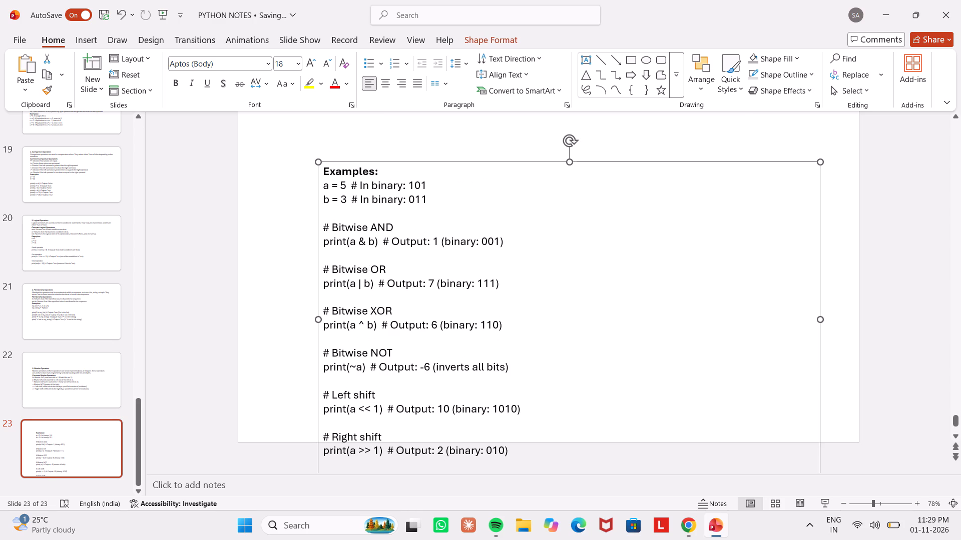
drag(587, 161, 567, 121)
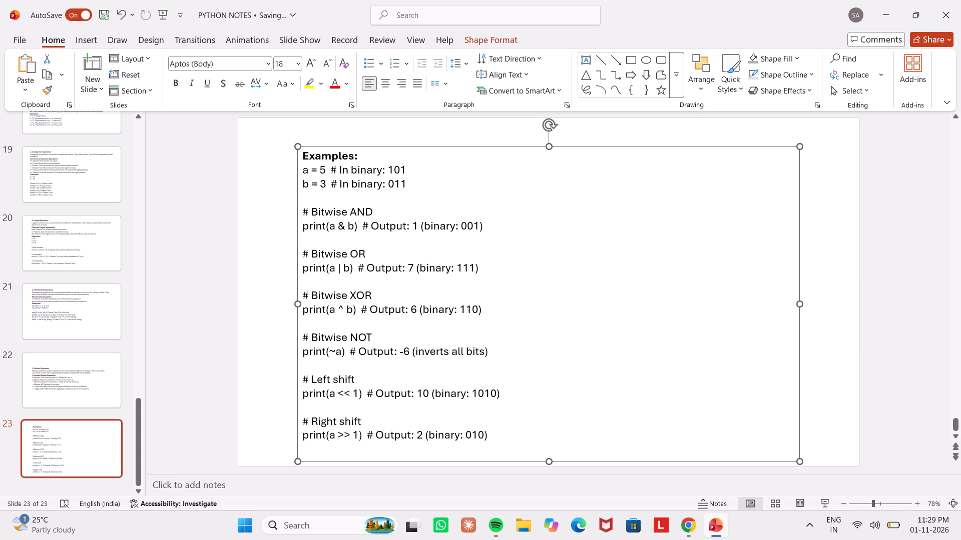
scroll(81, 452, down, 2)
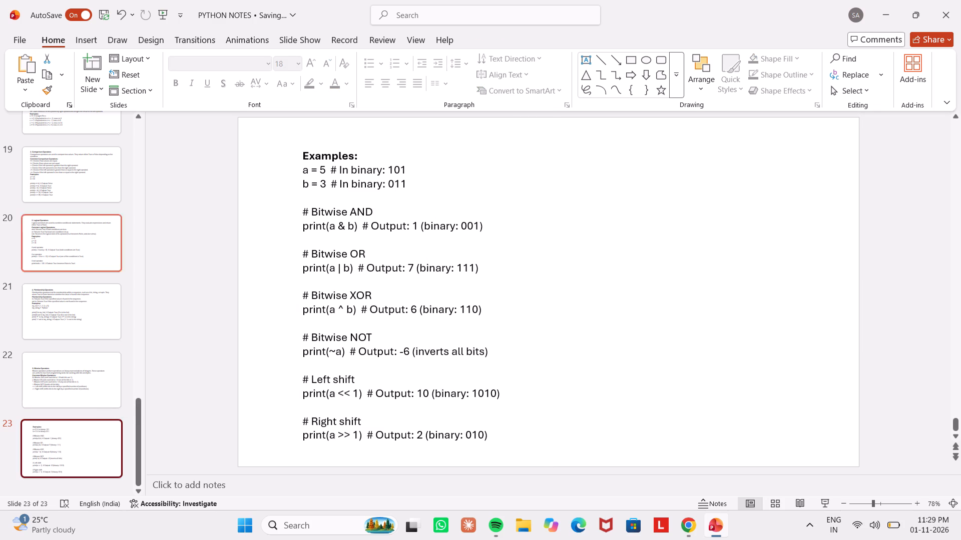
Add two new blank slides after slide 23.
click(92, 60)
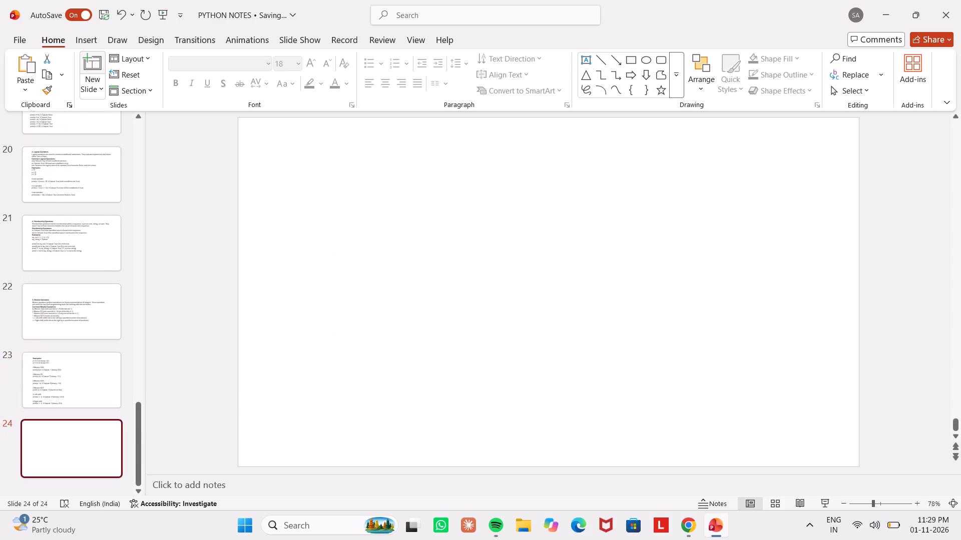
click(92, 60)
Add an empty text box near the top of blank slide 24 and widen it across about two thirds of the slide.
click(68, 373)
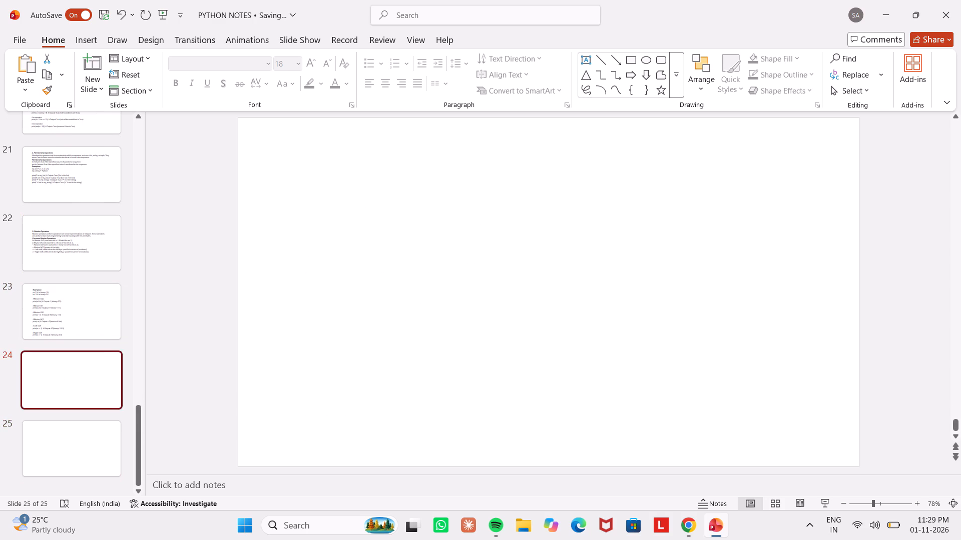
double_click(391, 195)
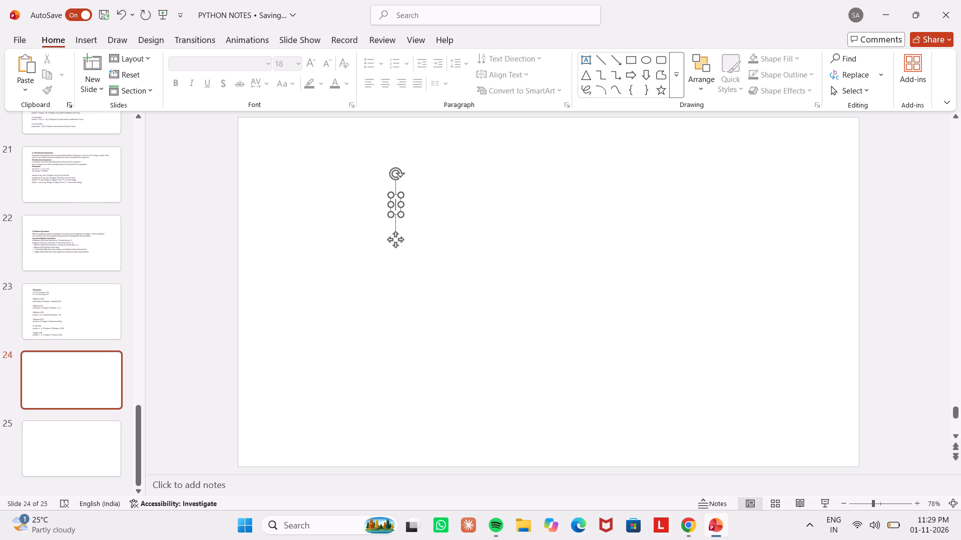
drag(391, 195, 329, 161)
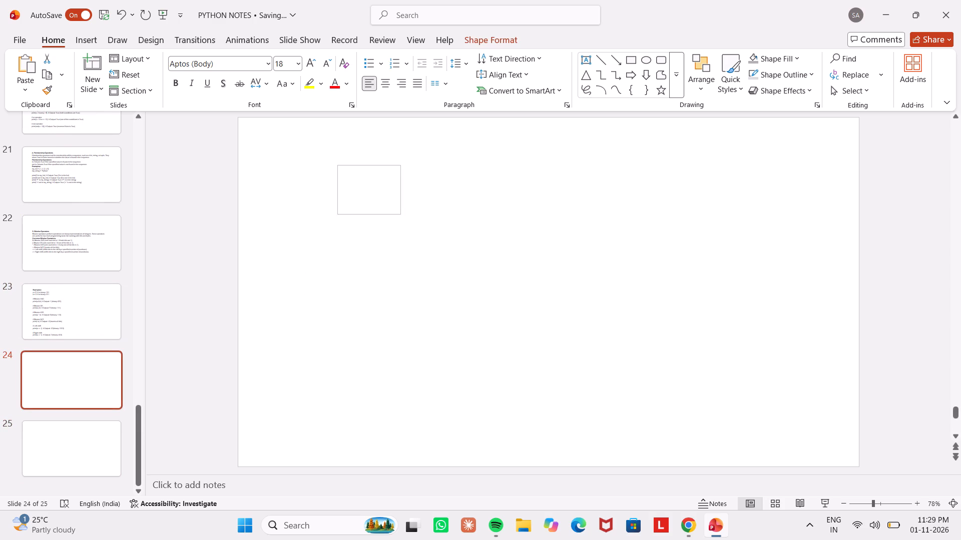
drag(329, 161, 295, 177)
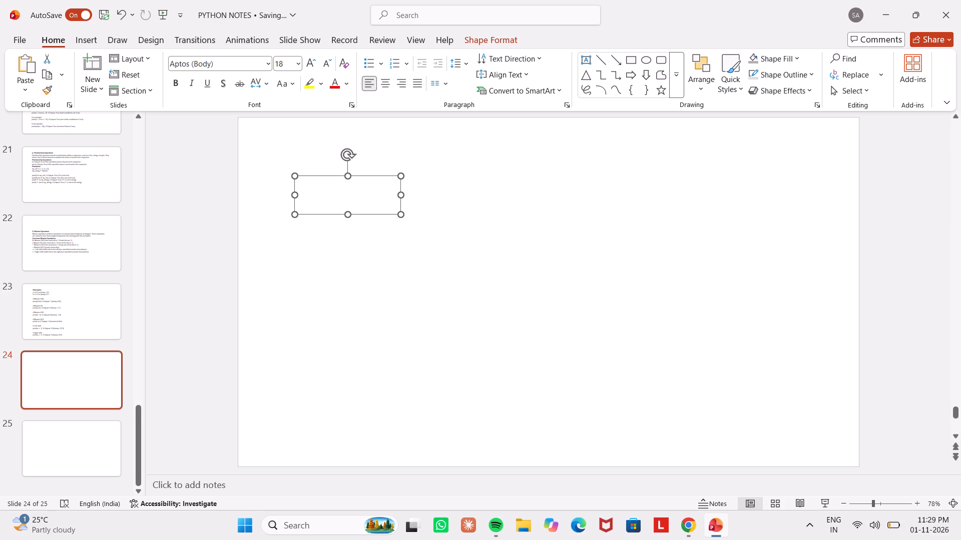
drag(400, 212, 718, 219)
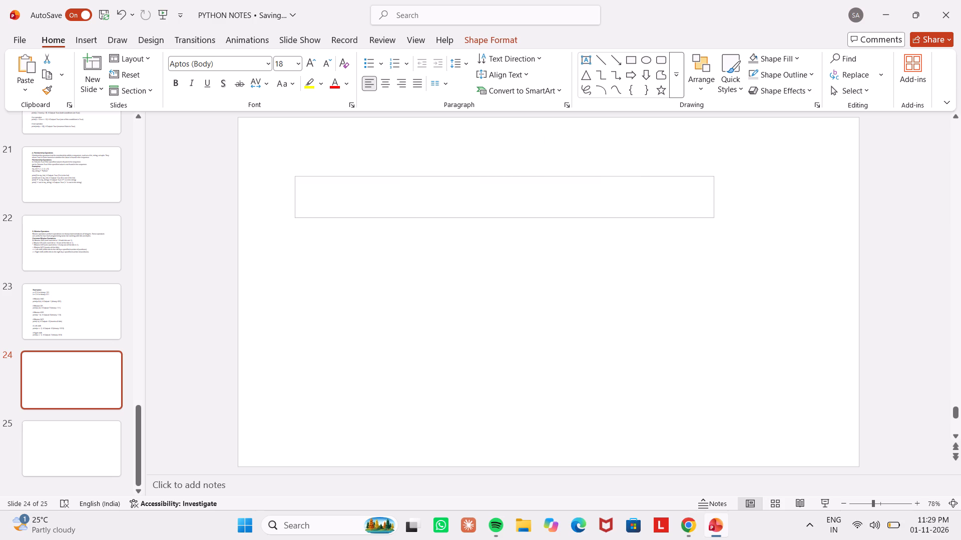
drag(718, 219, 721, 220)
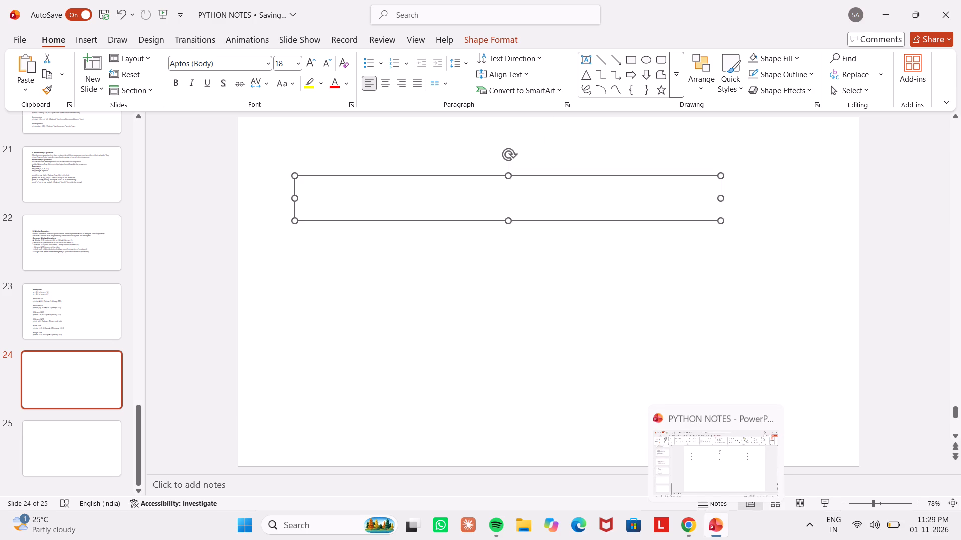
Copy section 6, Arithmetic Operators, with its operator list and examples from 4.md in the browser and paste it into slide 24's text box.
click(692, 527)
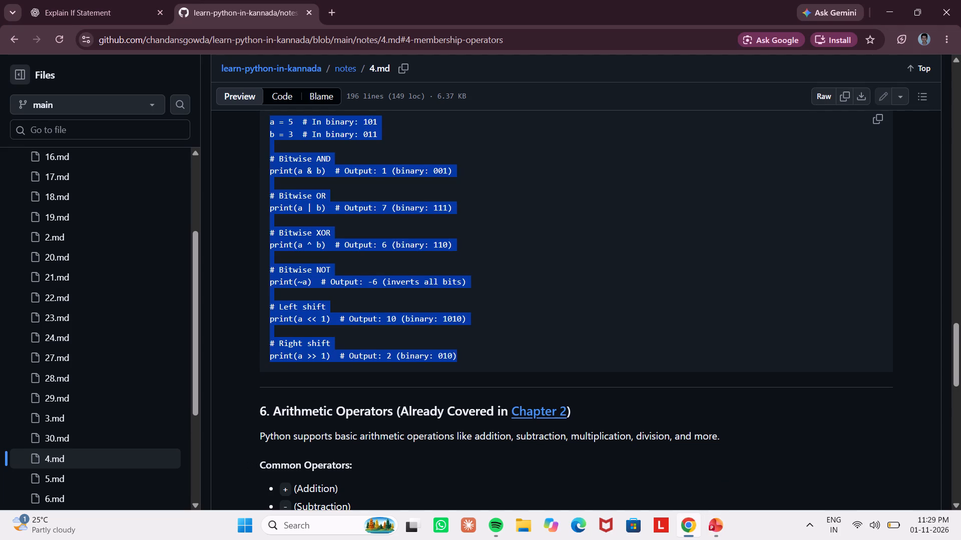
scroll(641, 304, down, 6)
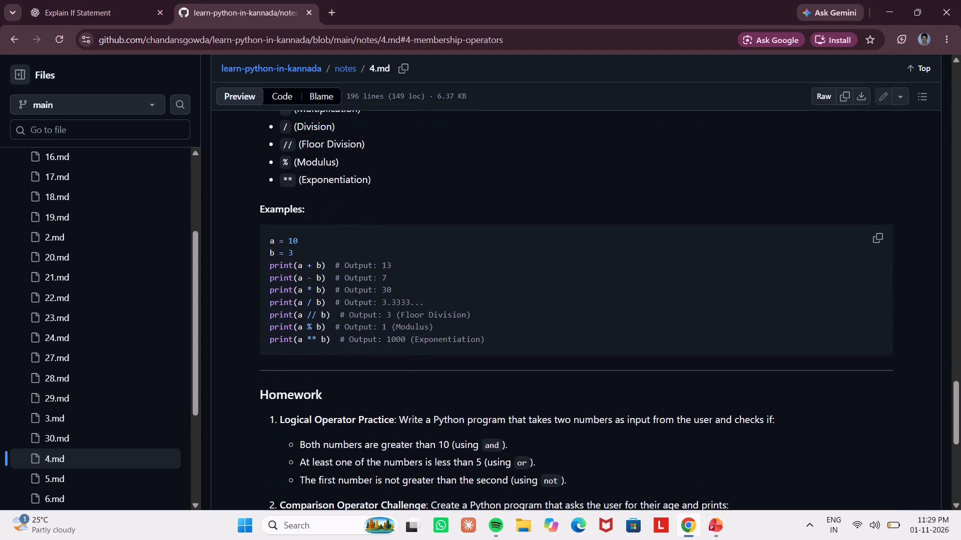
scroll(641, 304, down, 1)
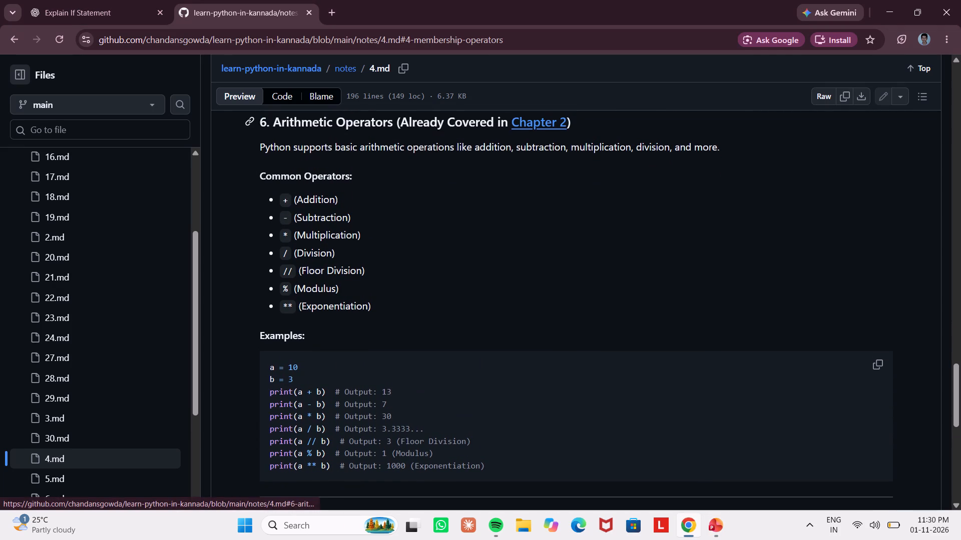
drag(260, 120, 634, 376)
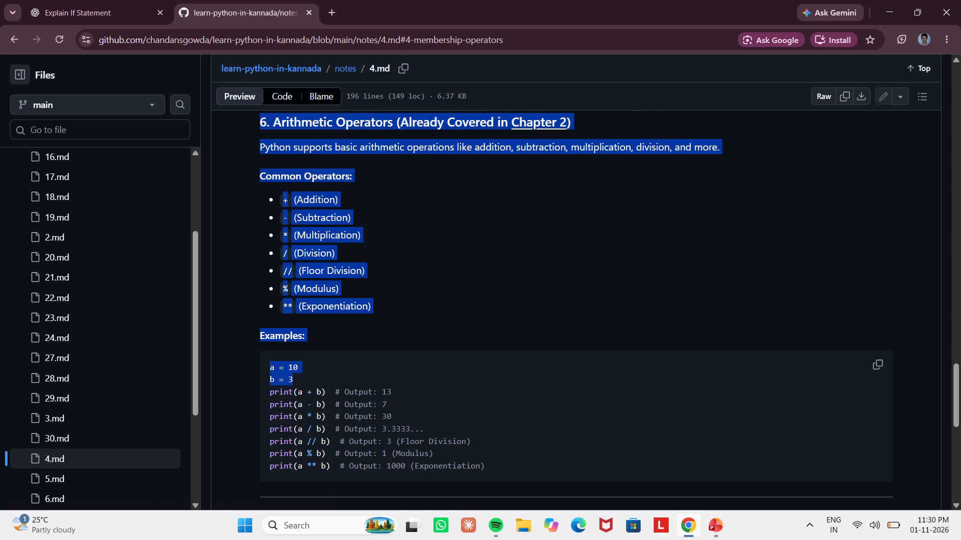
drag(634, 376, 616, 460)
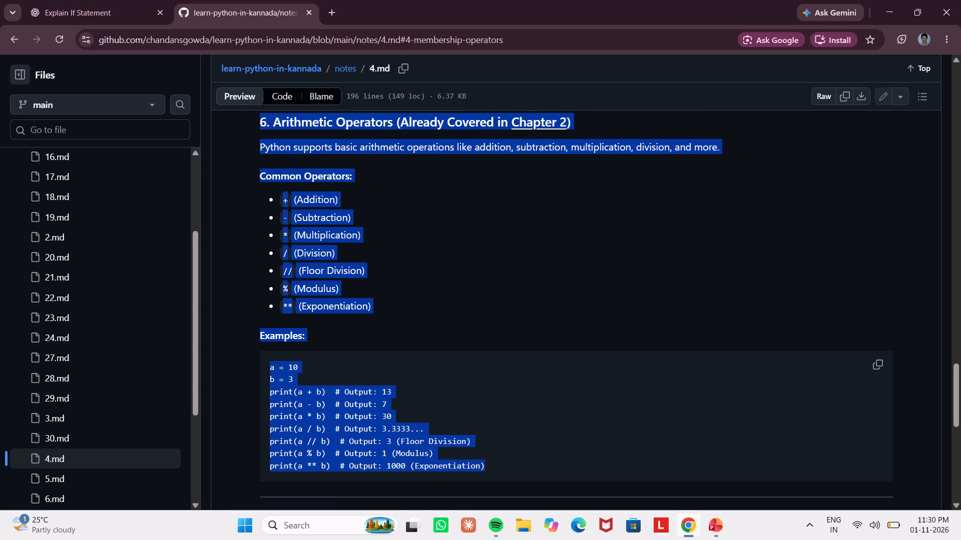
key(ctrl+c)
click(714, 521)
double_click(412, 191)
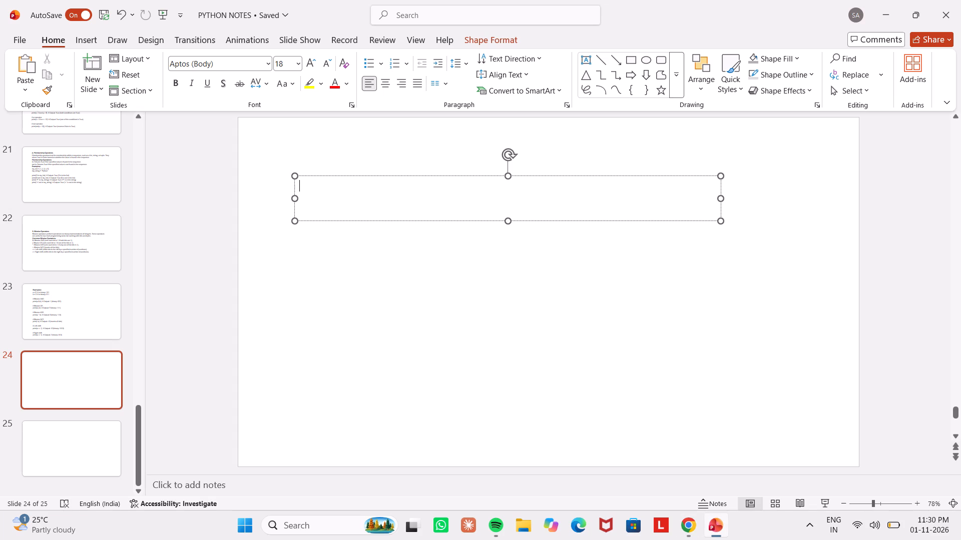
key(ctrl+v)
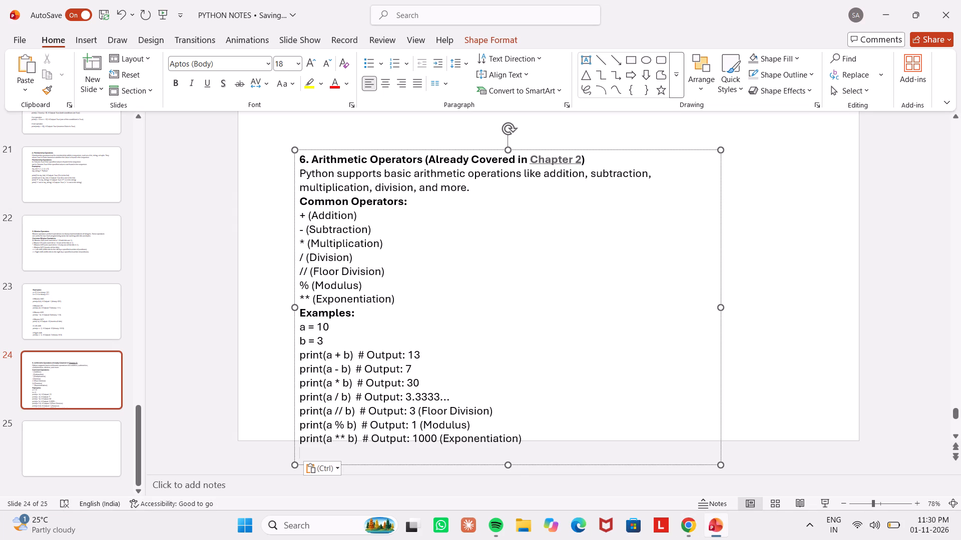
Move slide 24's arithmetic operators text box up so all its text fits within the slide.
drag(479, 149, 477, 112)
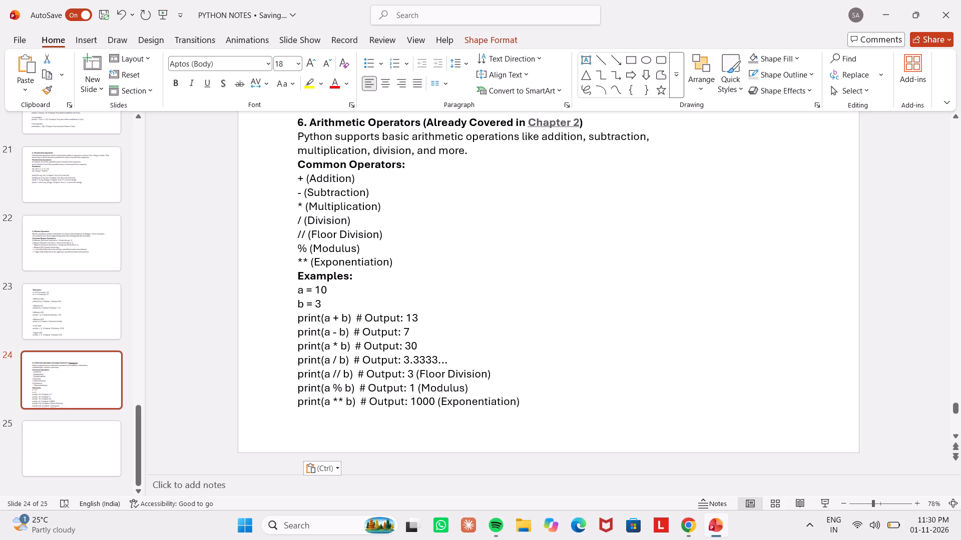
drag(477, 112, 466, 131)
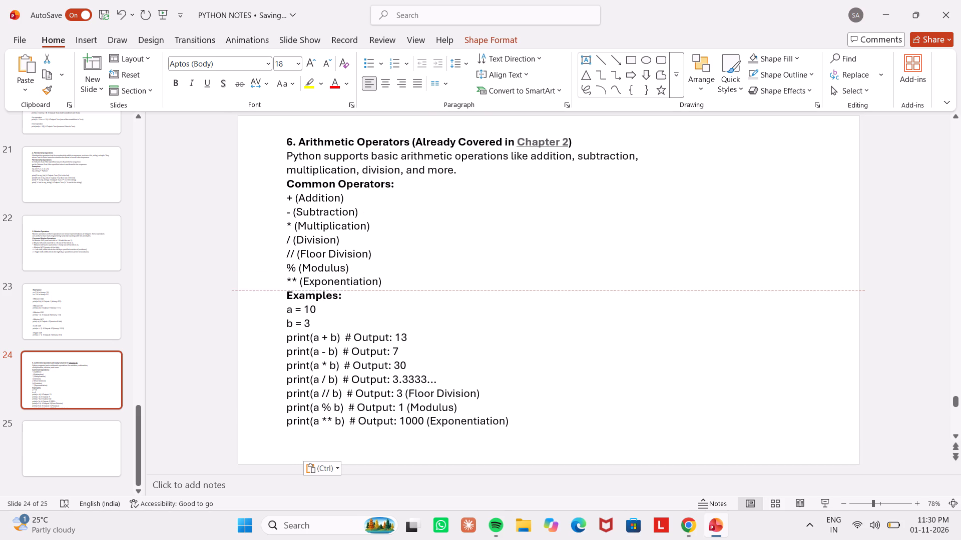
drag(466, 131, 505, 138)
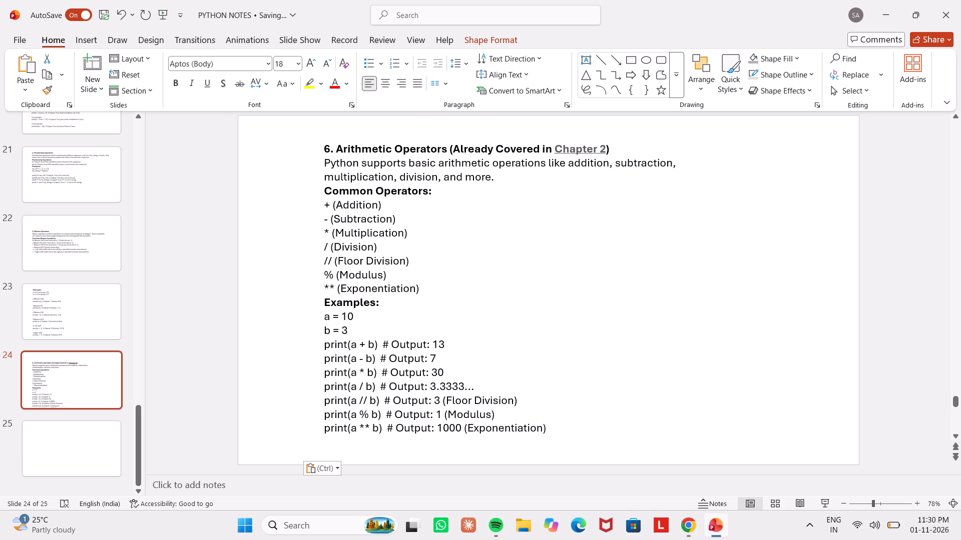
drag(505, 138, 497, 139)
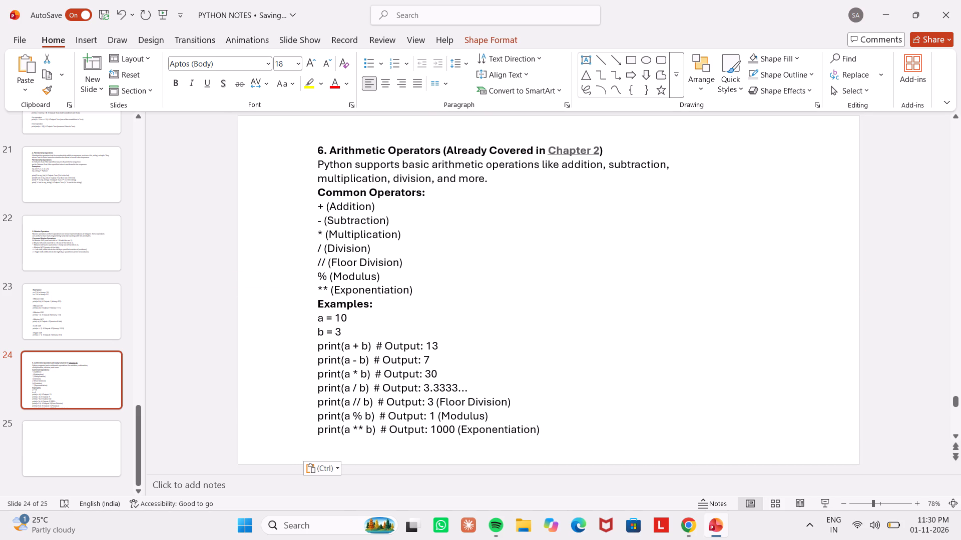
drag(497, 139, 496, 132)
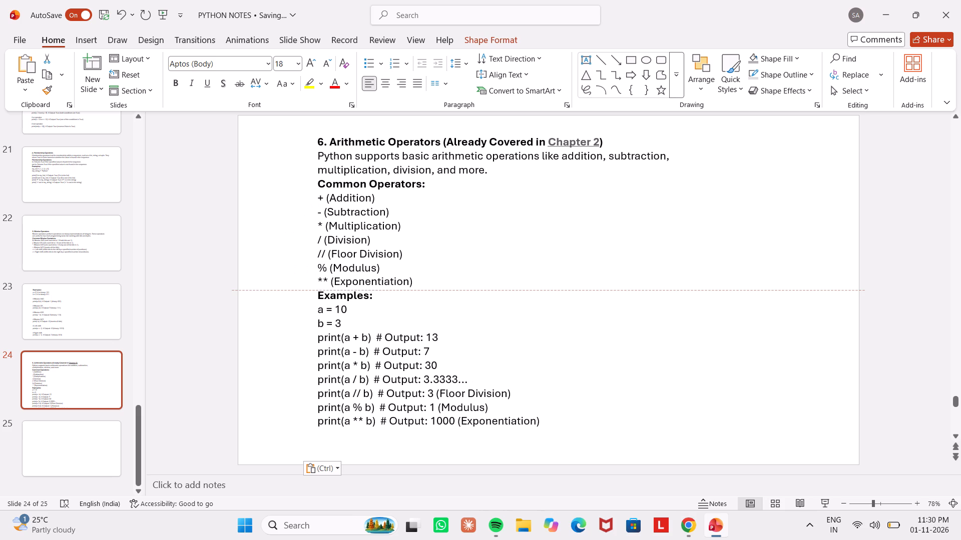
drag(496, 132, 485, 135)
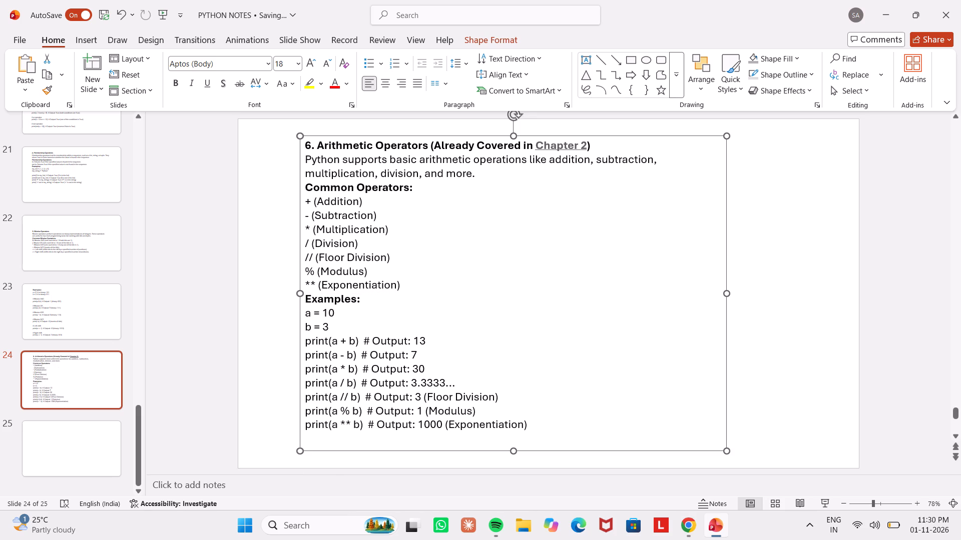
Widen slide 24's text box on both sides until the introductory sentence about arithmetic operations fits on one line.
drag(725, 137, 781, 137)
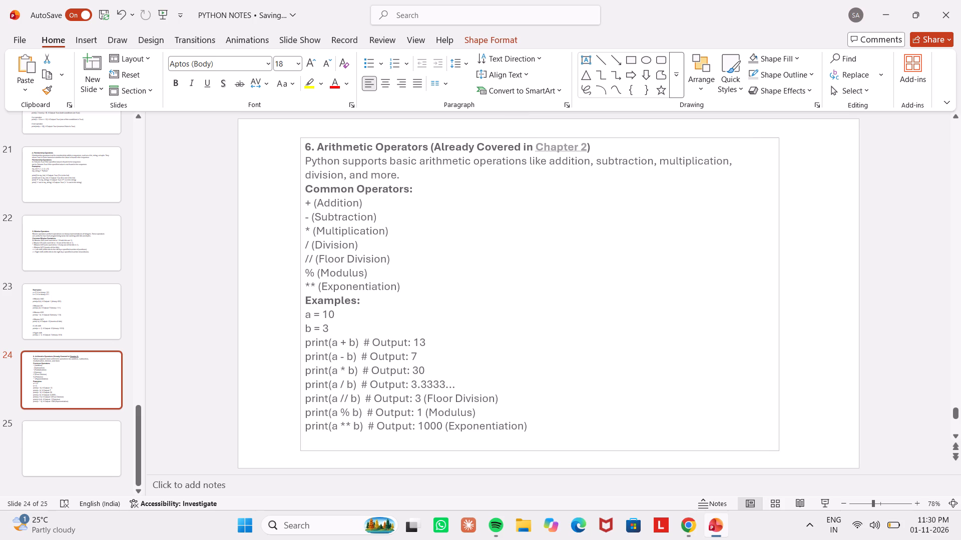
drag(781, 137, 817, 142)
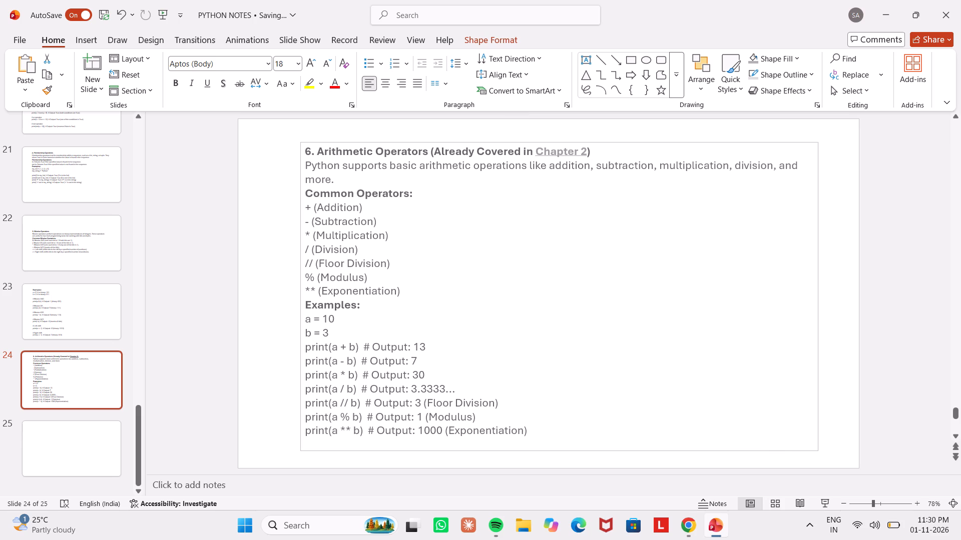
drag(817, 142, 815, 142)
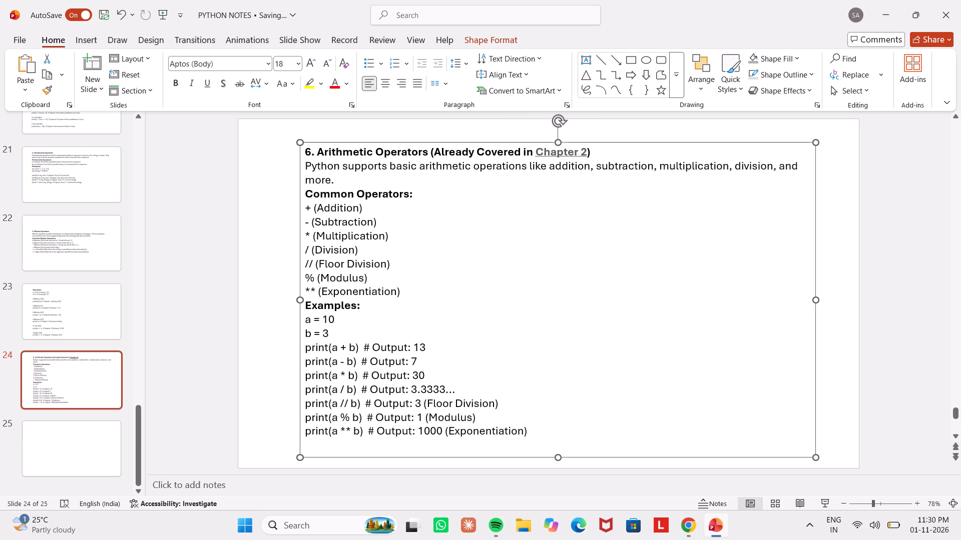
drag(298, 143, 294, 143)
drag(294, 143, 273, 149)
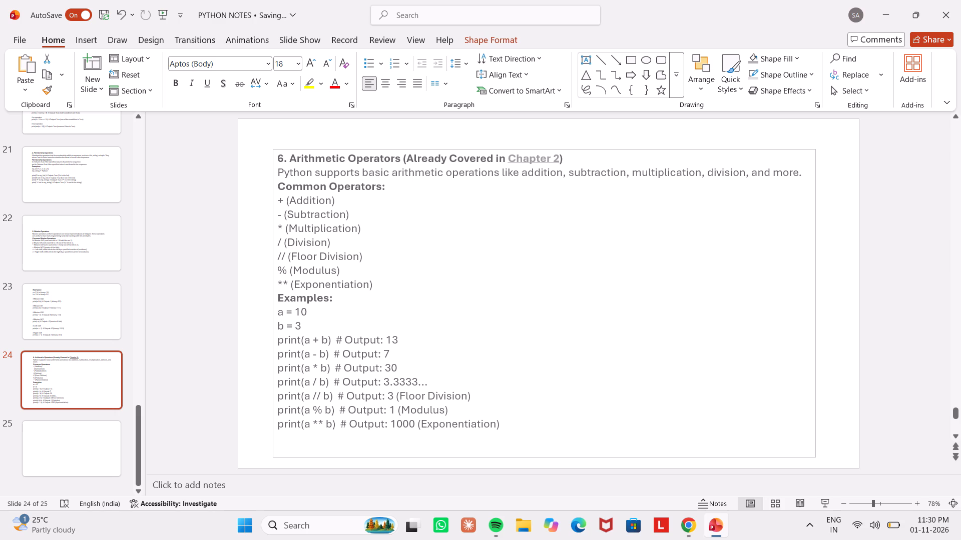
drag(273, 149, 277, 151)
click(539, 222)
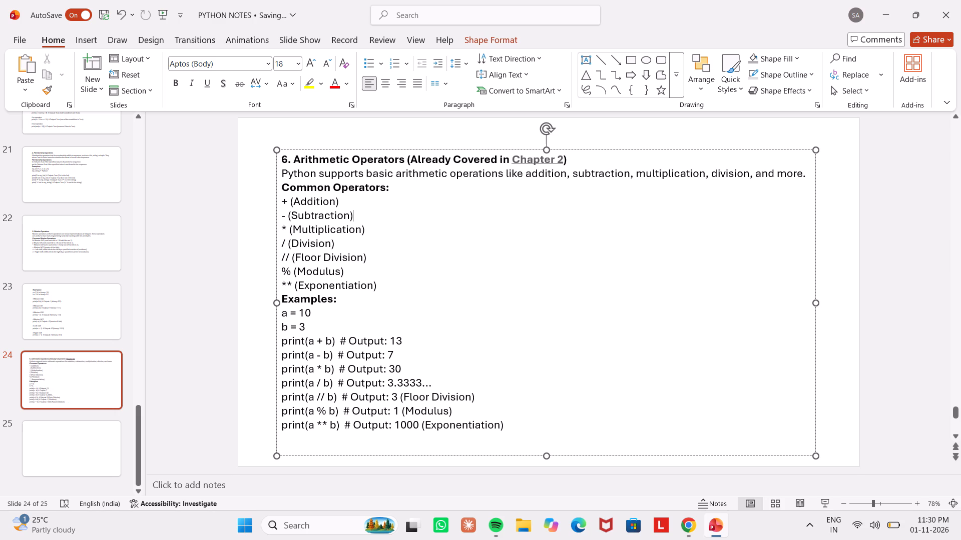
Go back to slide 21 and move the Membership Operators text box down and slightly left to centre it better.
click(68, 304)
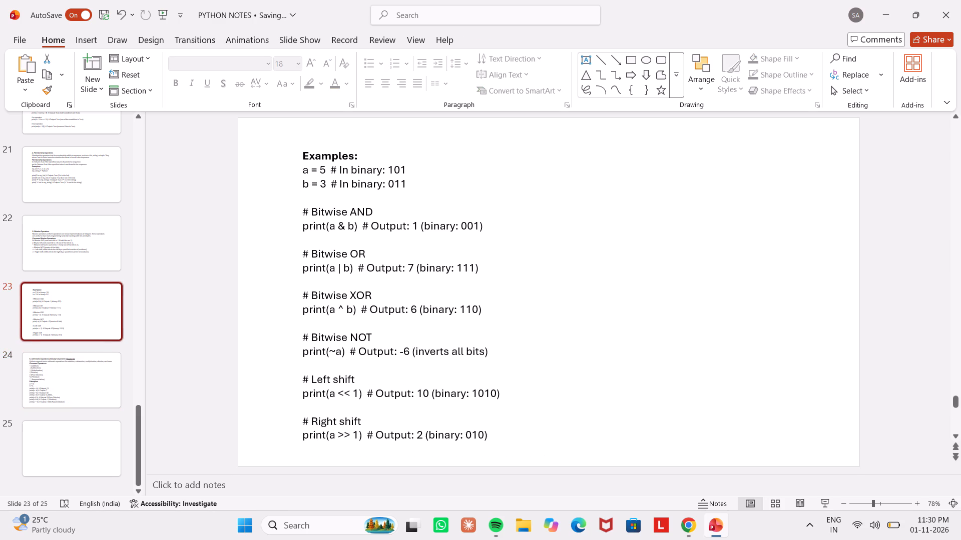
click(54, 255)
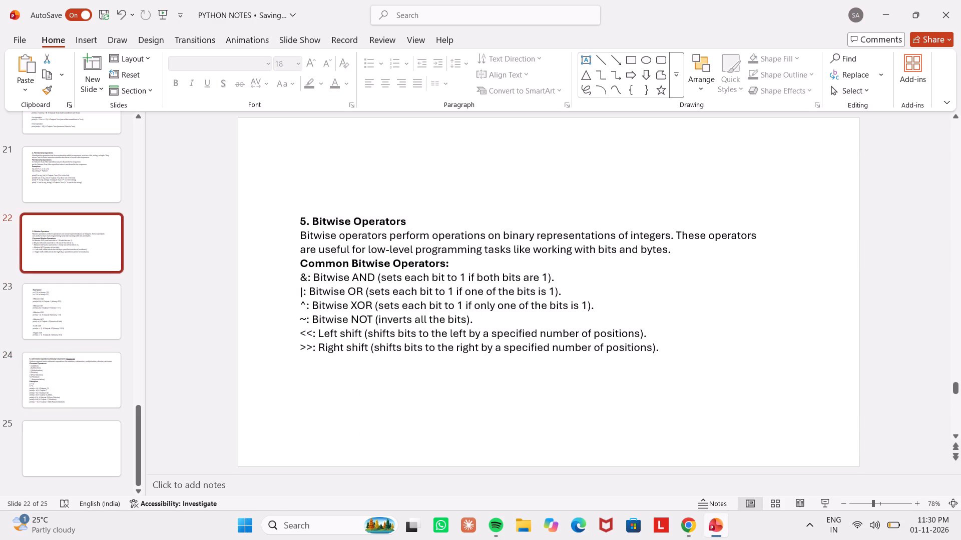
click(61, 183)
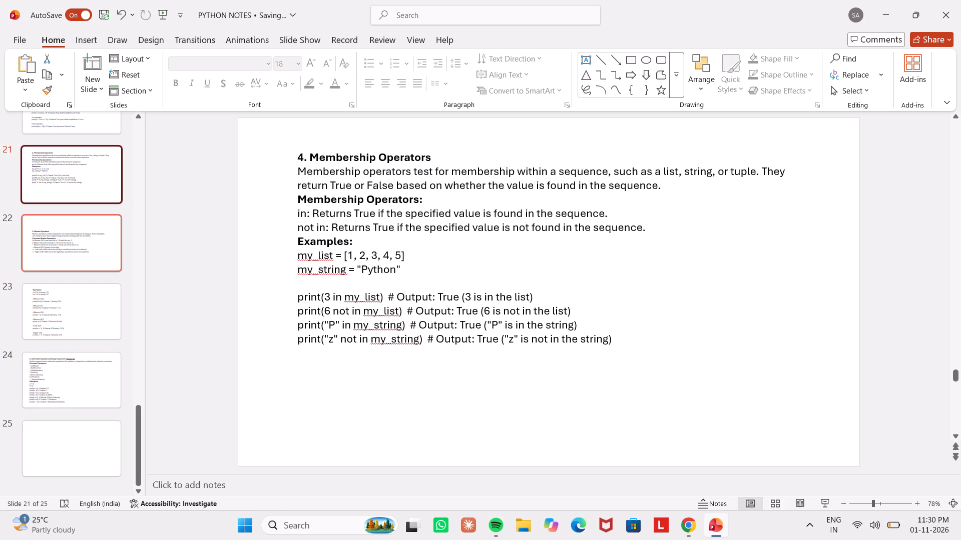
click(294, 164)
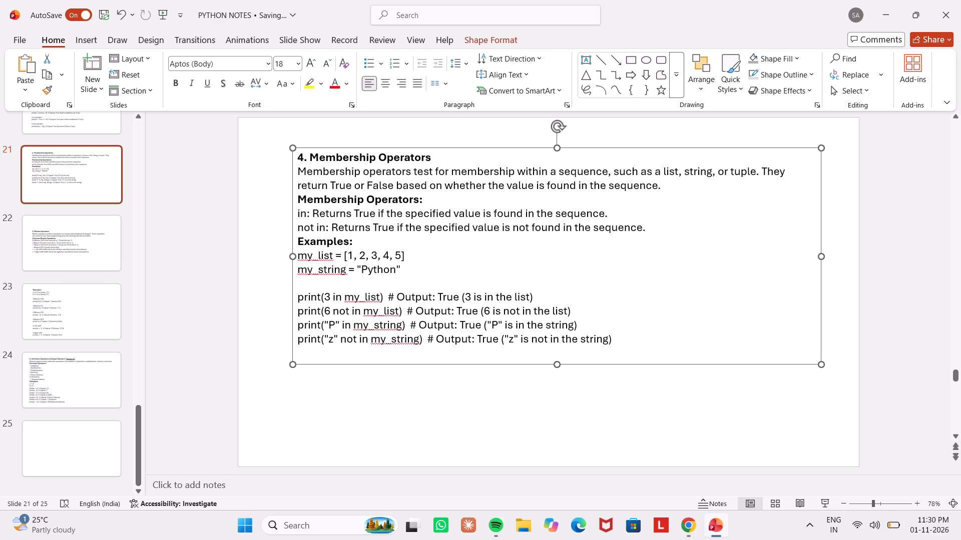
drag(294, 164, 289, 192)
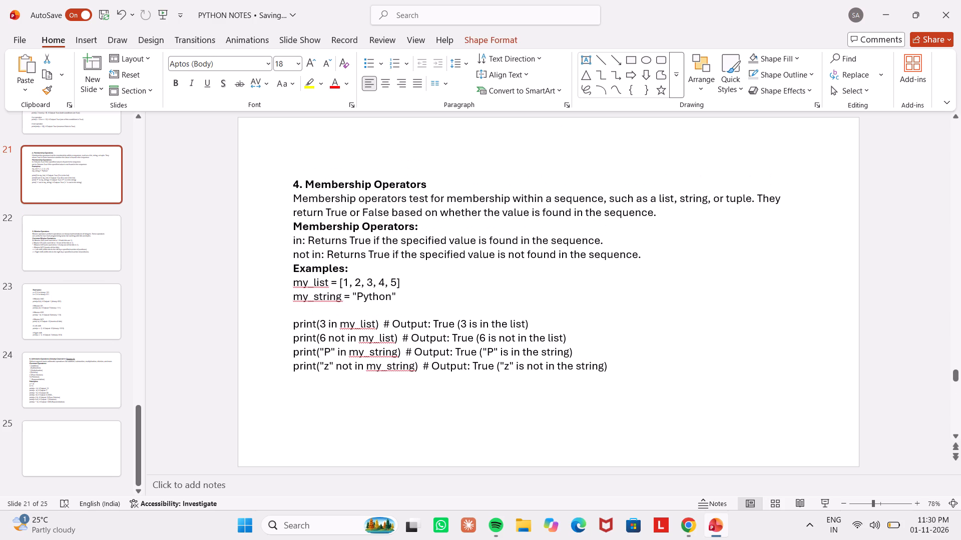
drag(289, 192, 294, 190)
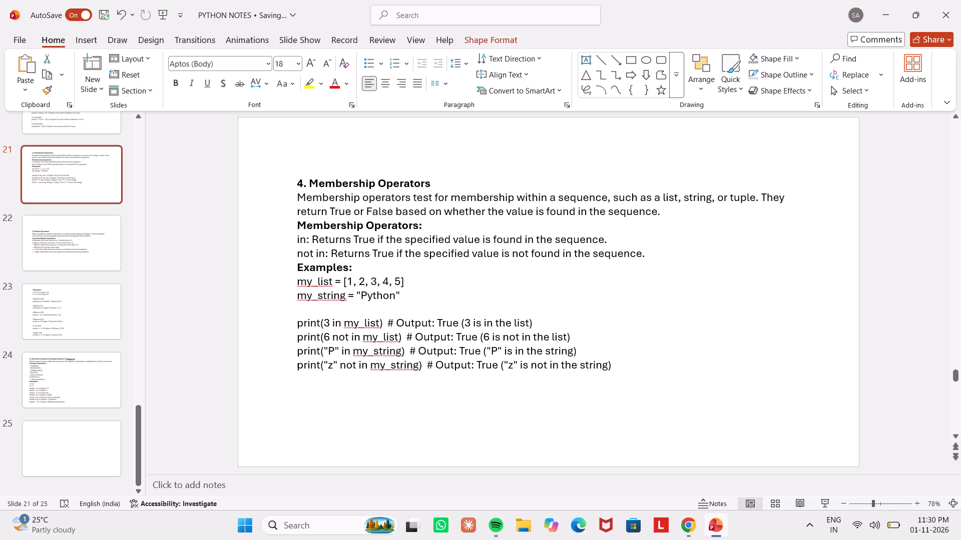
drag(294, 190, 286, 198)
On slide 20, widen the Logical Operators text box towards the slide's left edge and shift it slightly down.
click(51, 277)
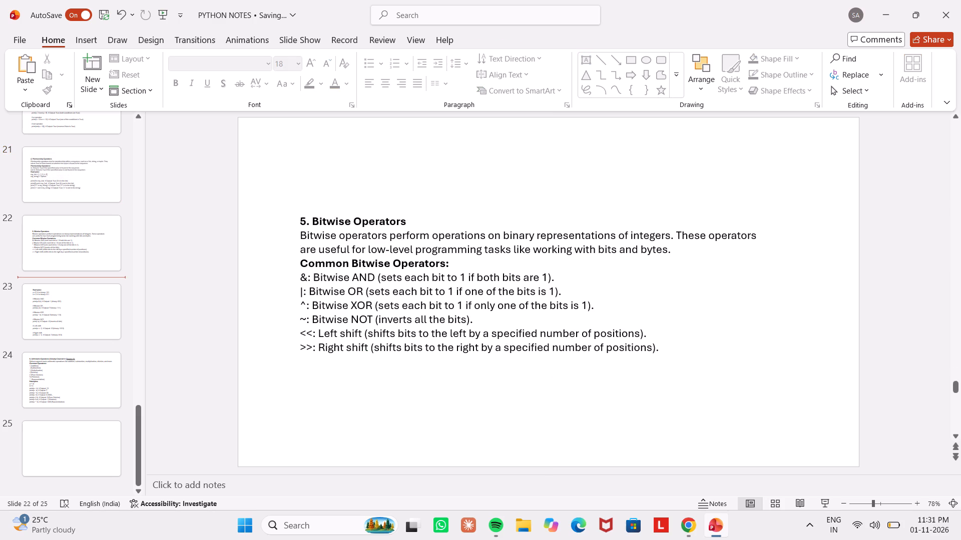
click(61, 250)
click(64, 196)
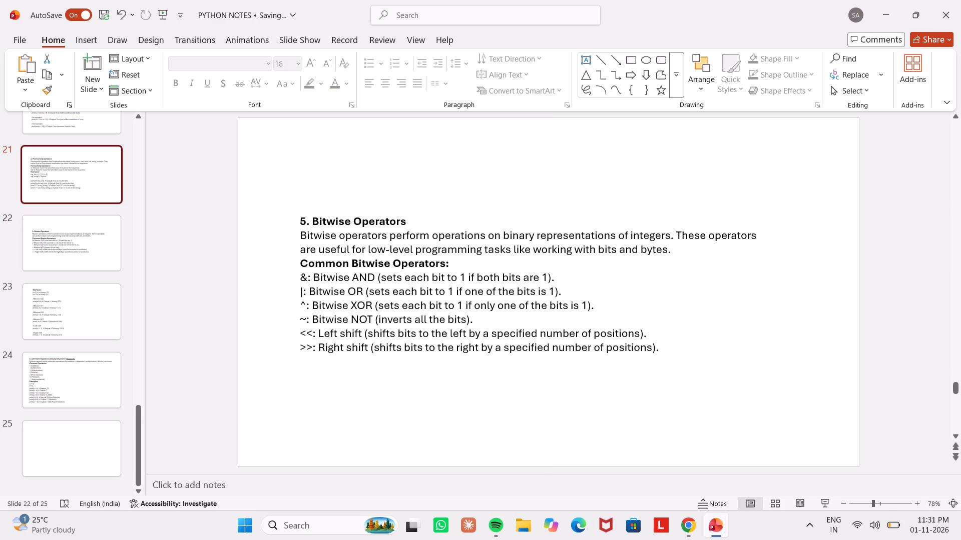
scroll(64, 196, up, 1)
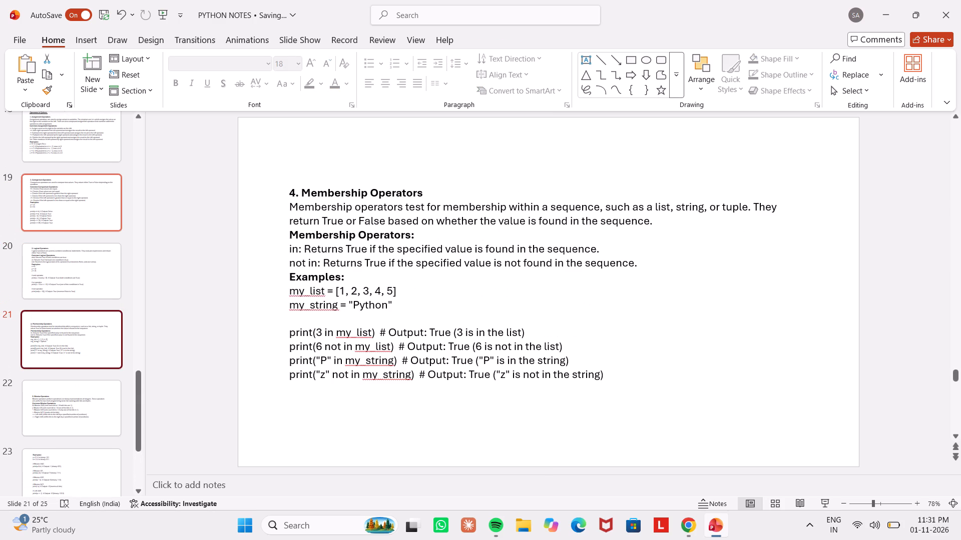
click(48, 286)
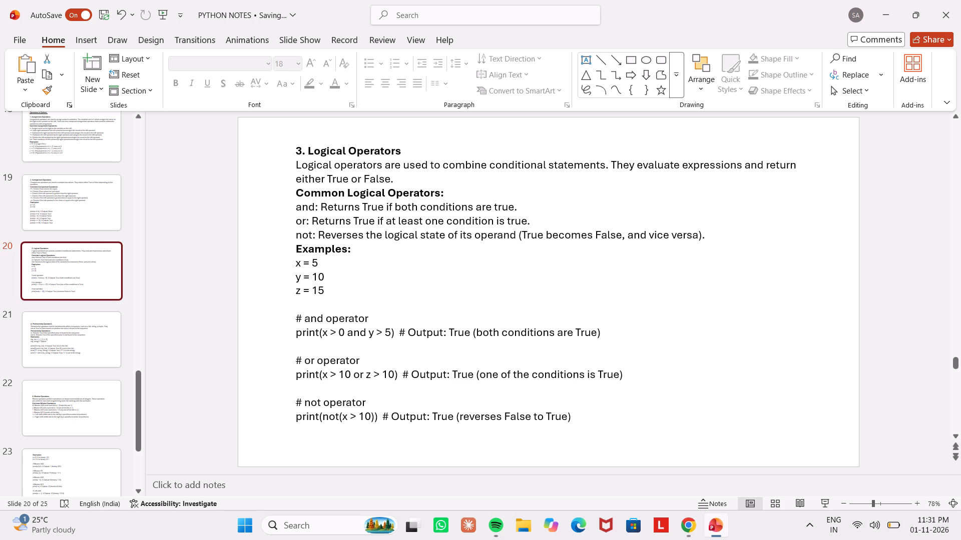
click(298, 154)
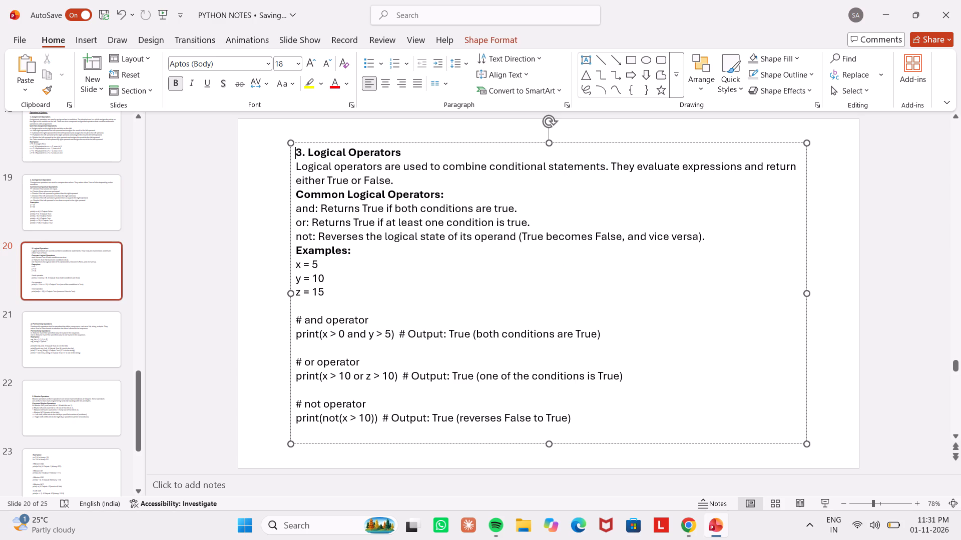
drag(290, 144, 263, 138)
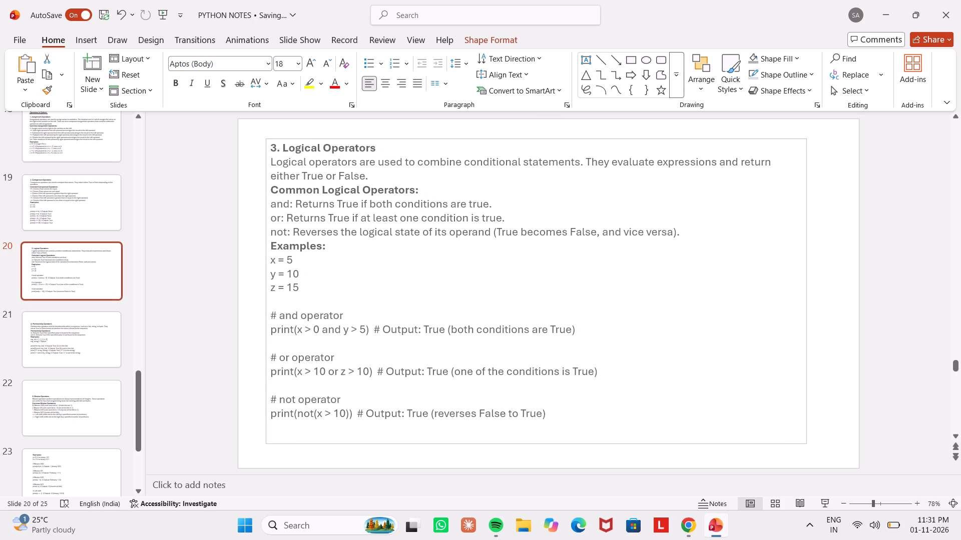
drag(263, 138, 262, 148)
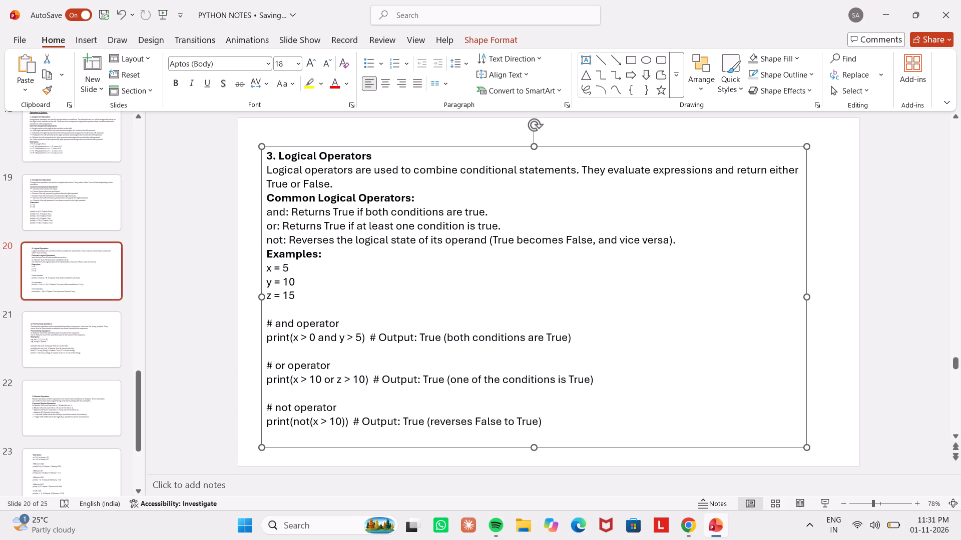
click(262, 148)
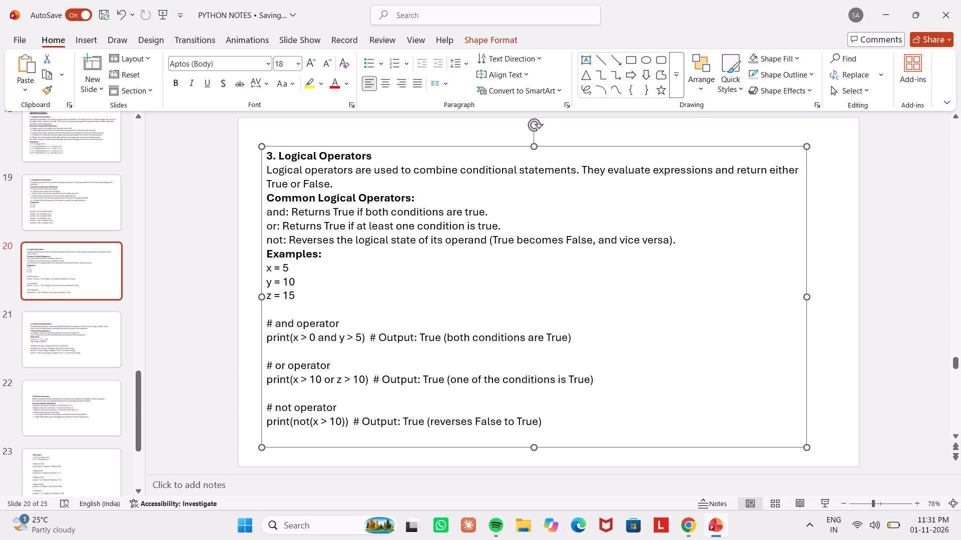
click(262, 148)
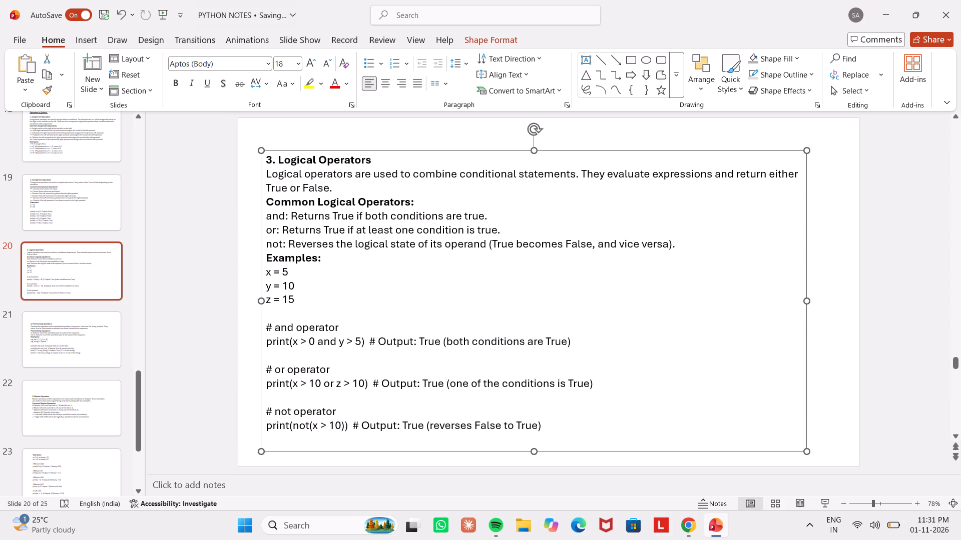
Narrow slide 20's Logical Operators text box by pulling its upper-left corner inward and slightly up.
drag(263, 150, 273, 148)
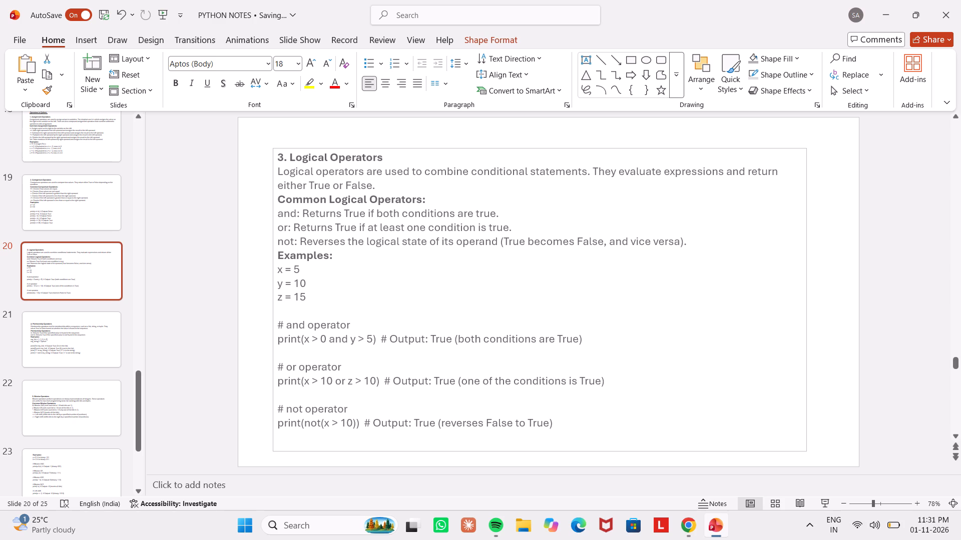
drag(273, 148, 273, 149)
click(456, 278)
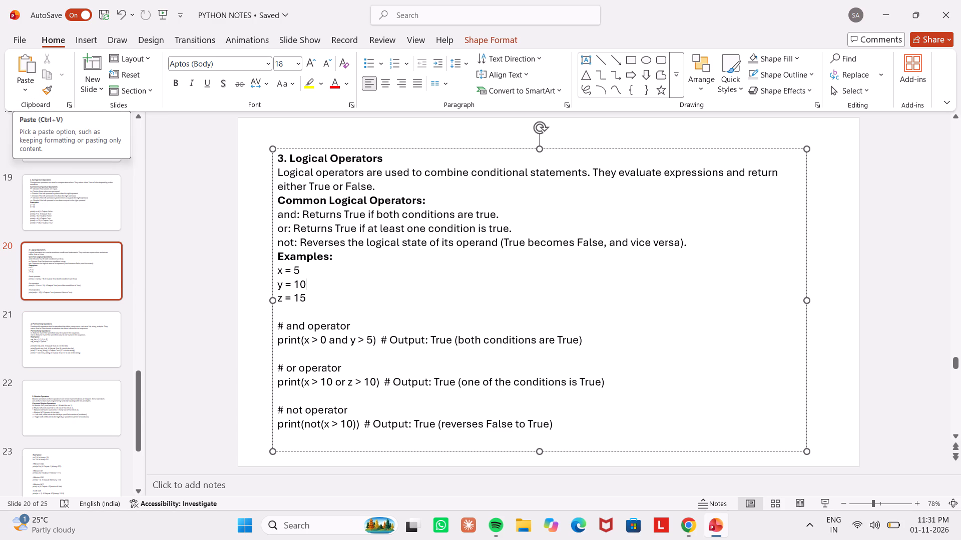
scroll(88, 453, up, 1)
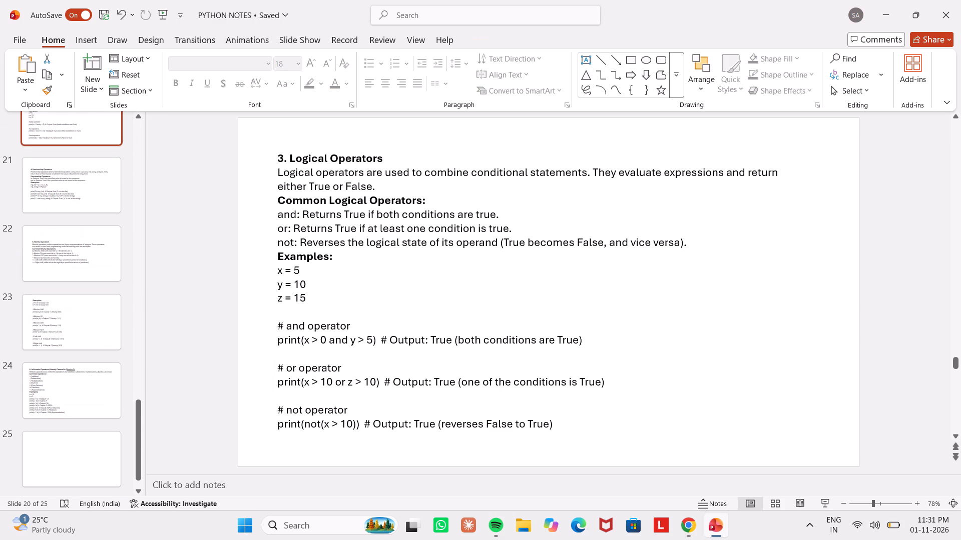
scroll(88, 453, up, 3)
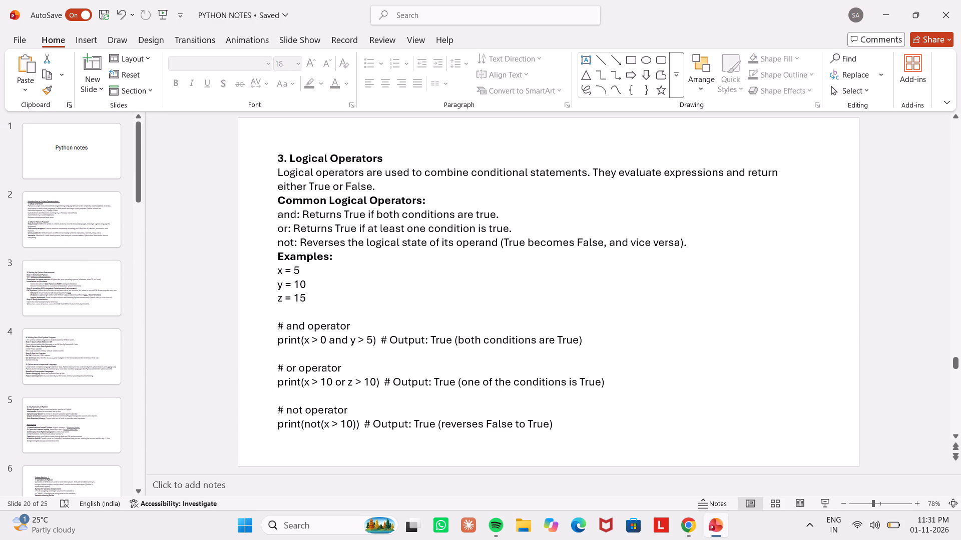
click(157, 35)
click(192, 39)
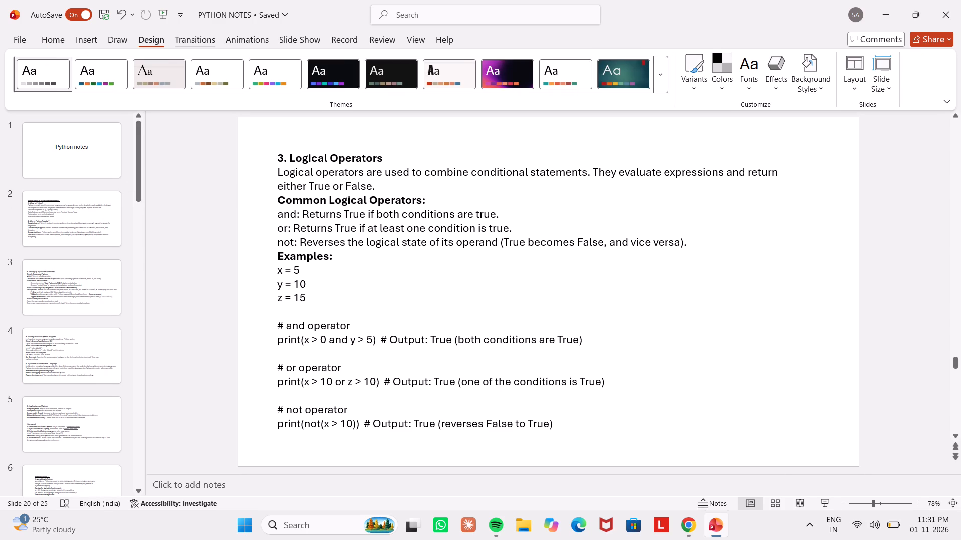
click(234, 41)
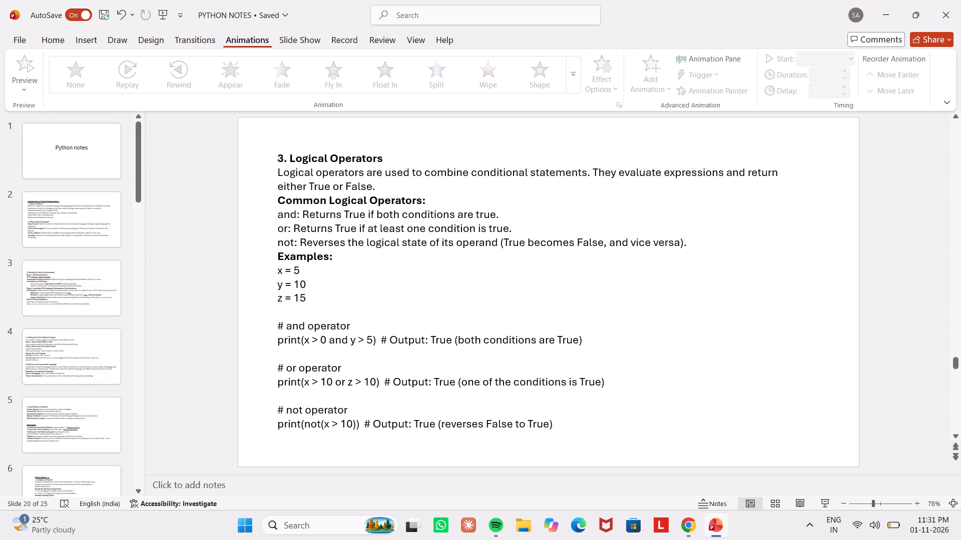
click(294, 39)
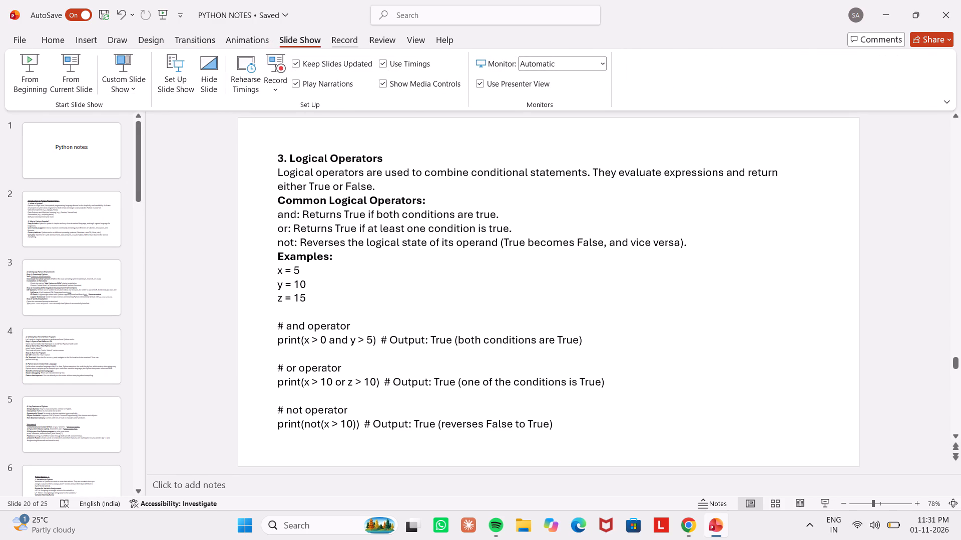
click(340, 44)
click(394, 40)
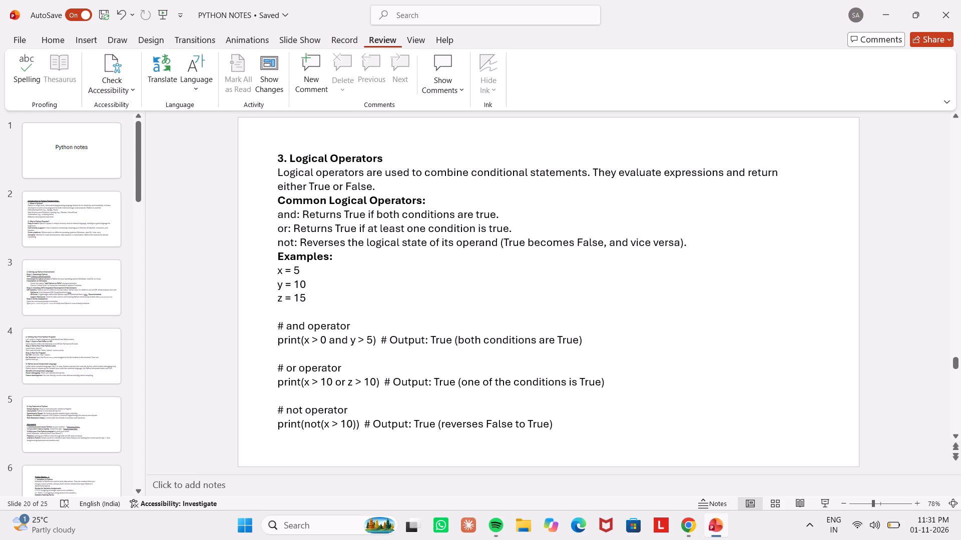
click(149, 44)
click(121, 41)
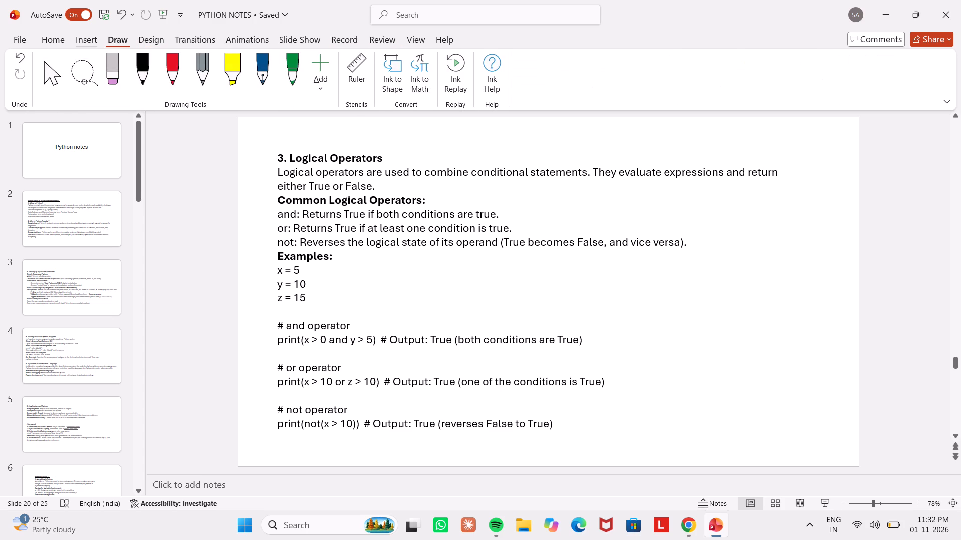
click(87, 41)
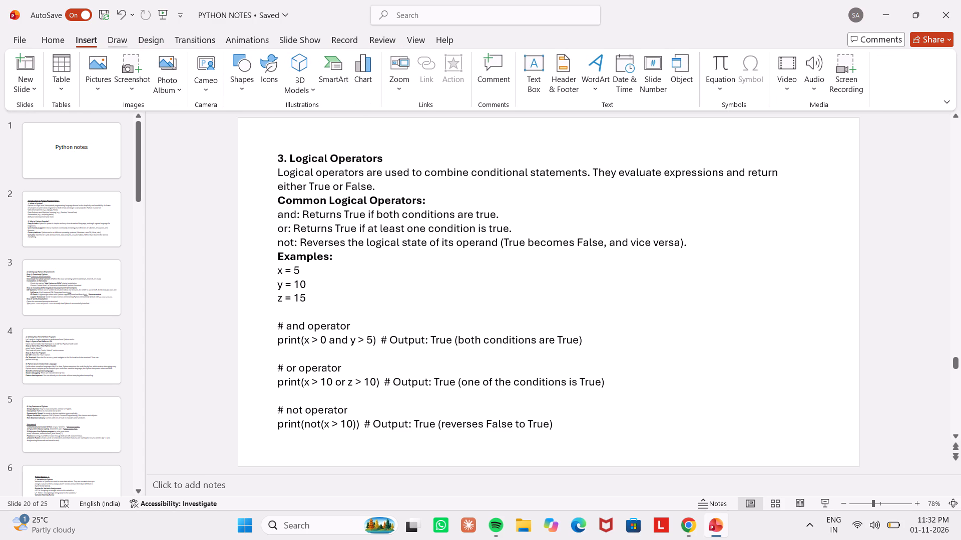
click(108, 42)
Apply the Orange theme colour set to the presentation.
click(140, 43)
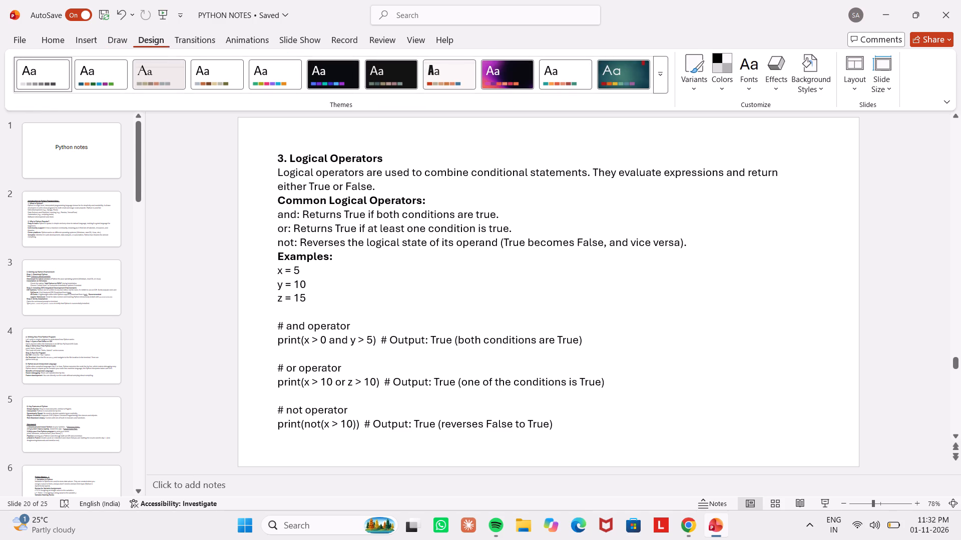
click(720, 89)
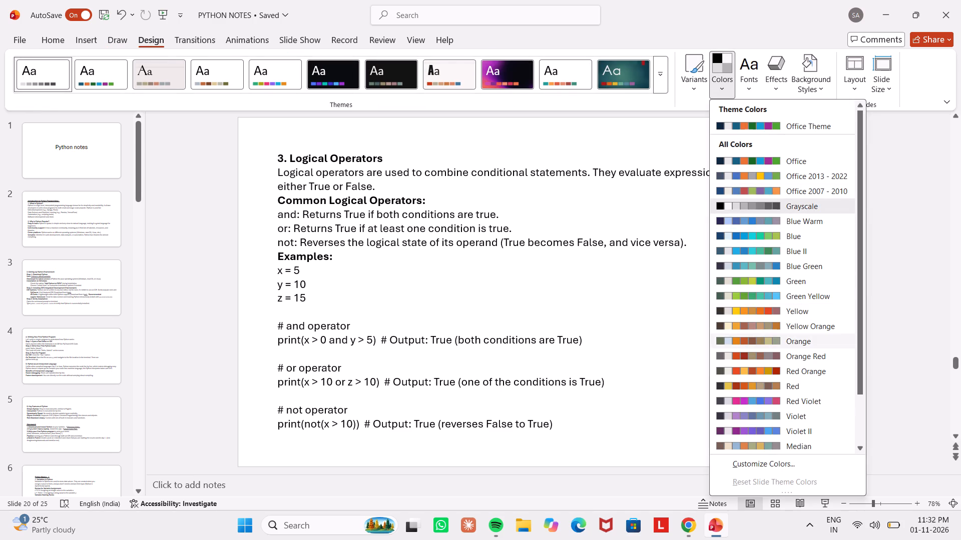
click(753, 334)
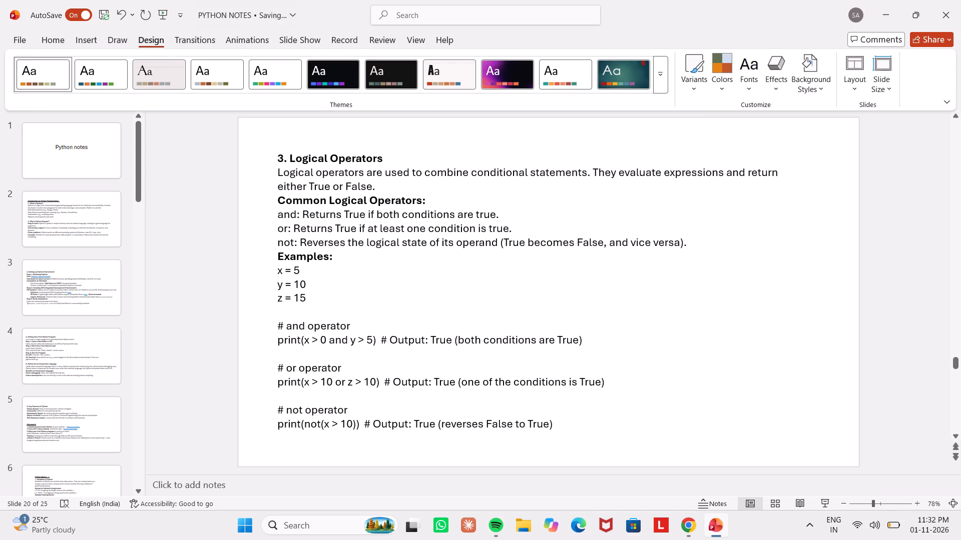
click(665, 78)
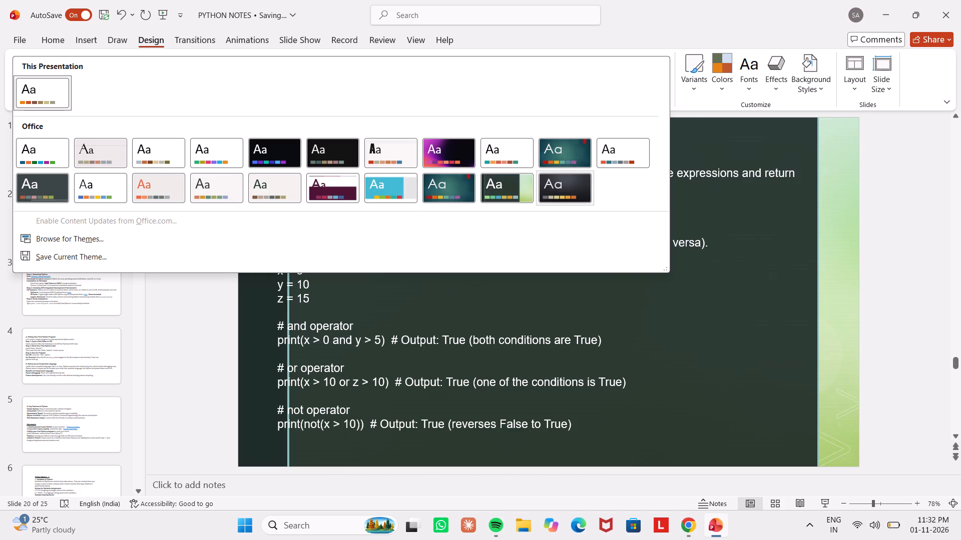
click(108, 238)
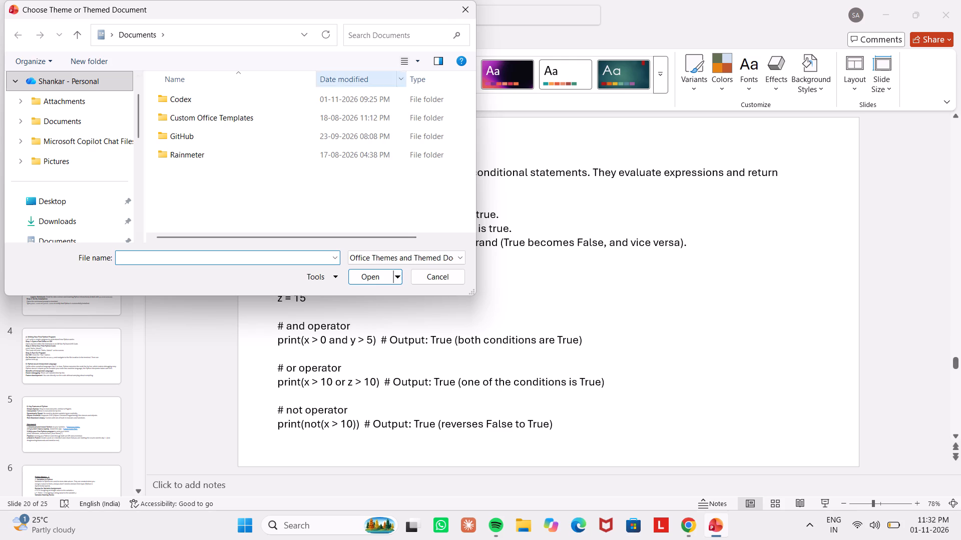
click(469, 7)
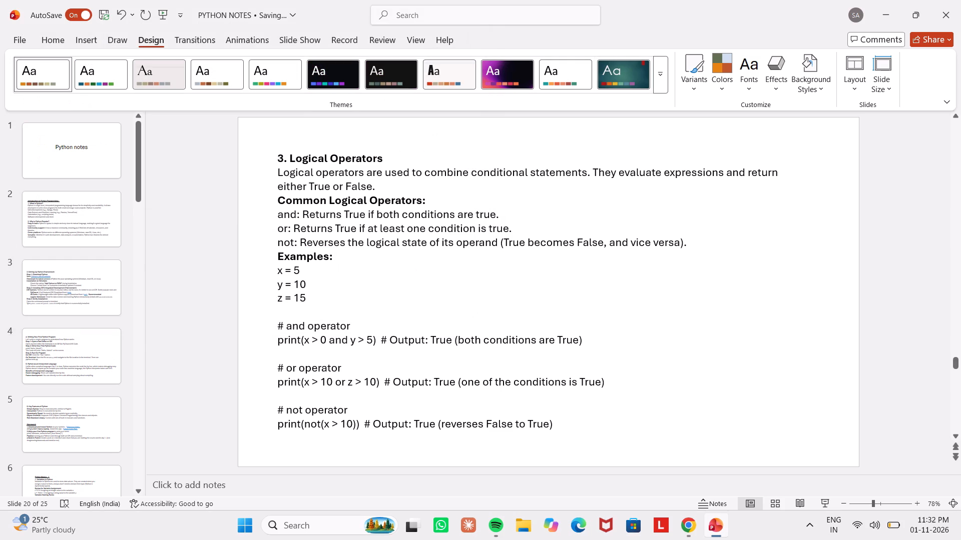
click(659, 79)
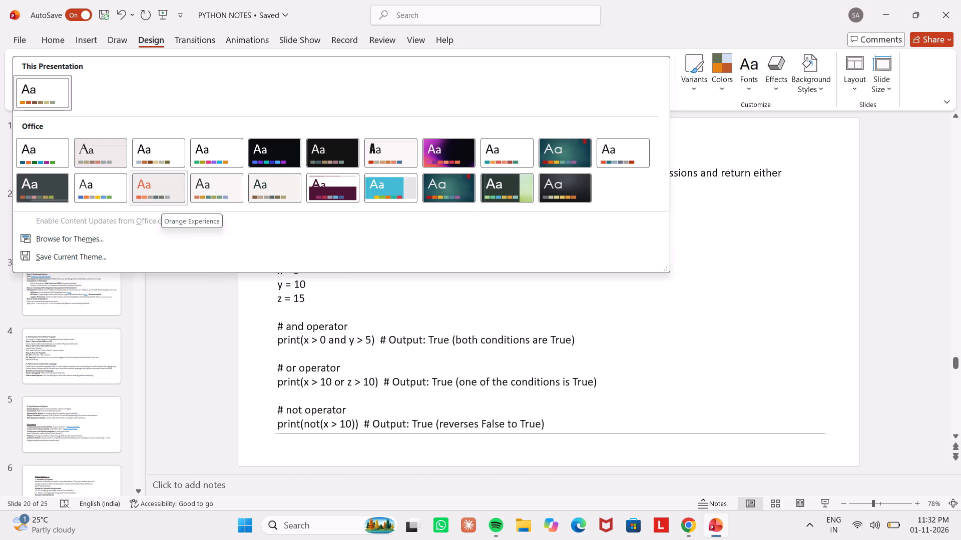
Create and save custom theme colours with medium blue for Dark 1, light grey for Light 1 and light orange for Dark 2.
click(723, 84)
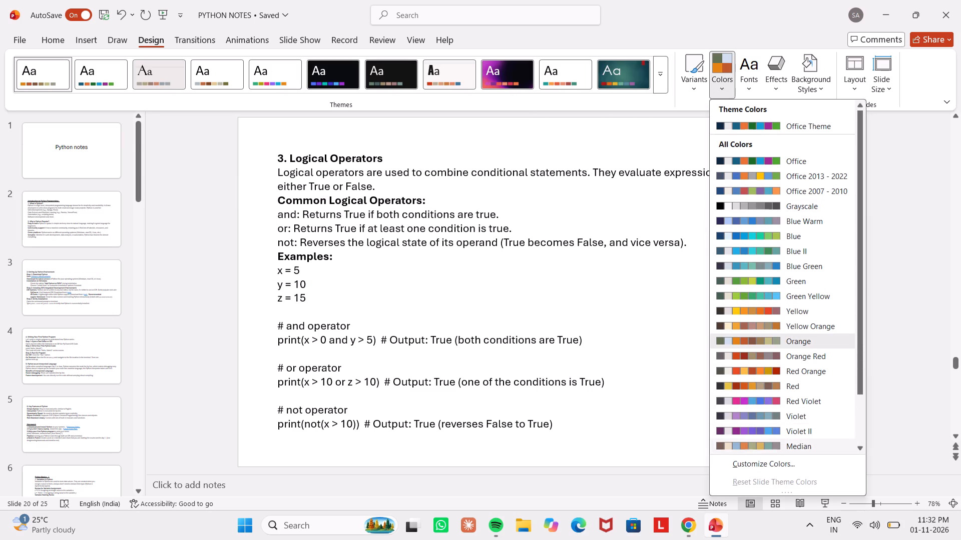
click(756, 460)
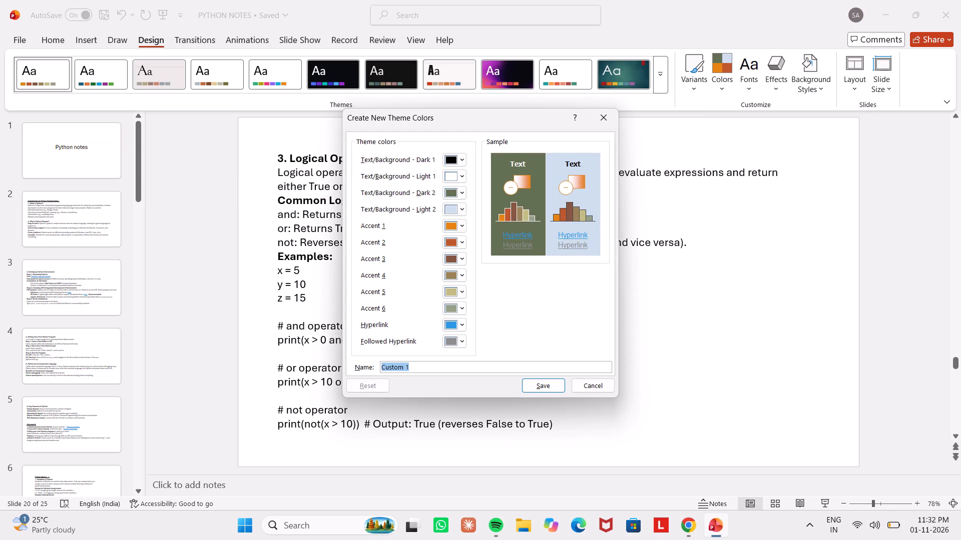
click(525, 196)
click(568, 204)
click(568, 185)
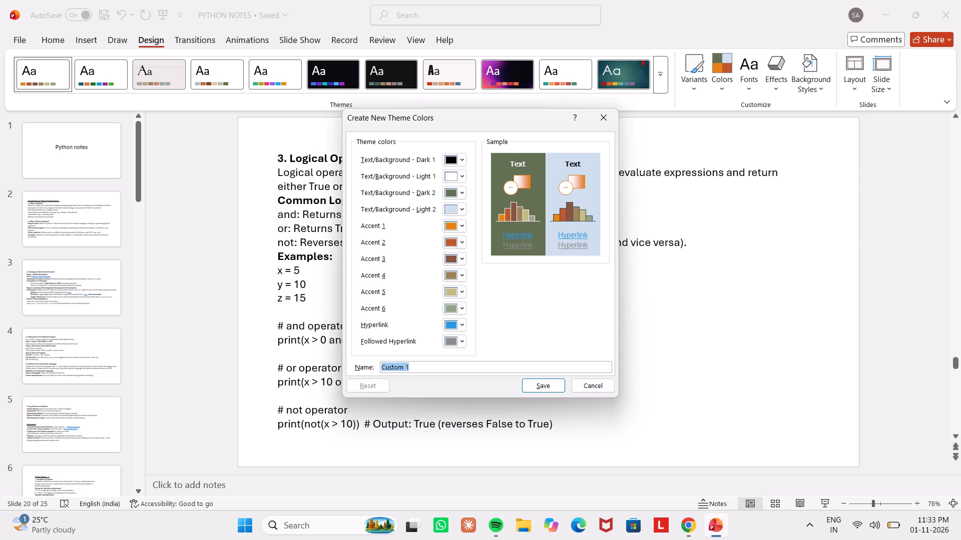
click(447, 163)
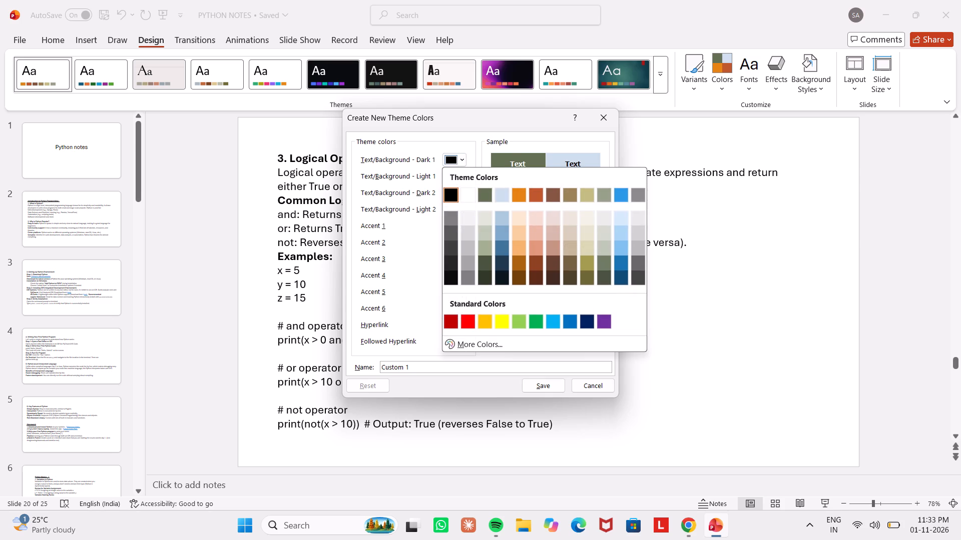
click(503, 249)
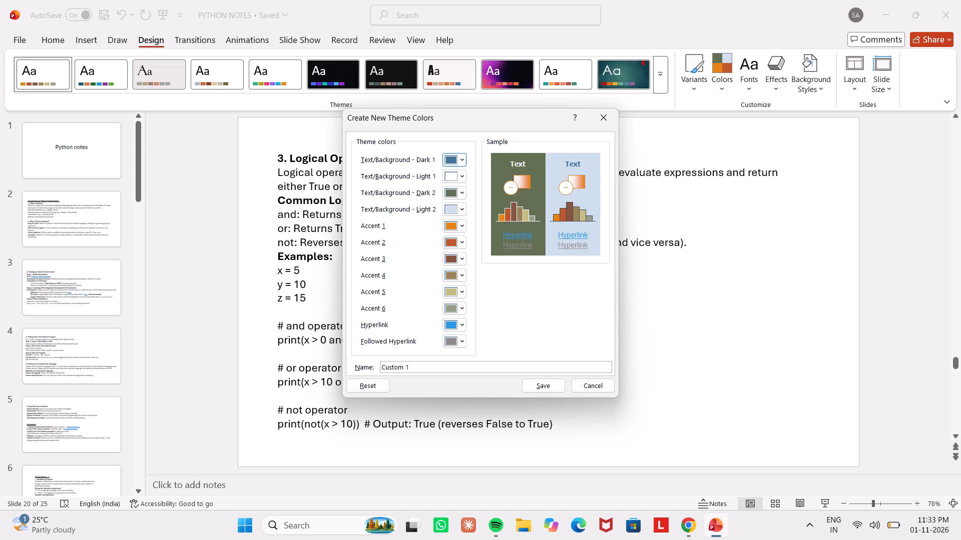
click(458, 172)
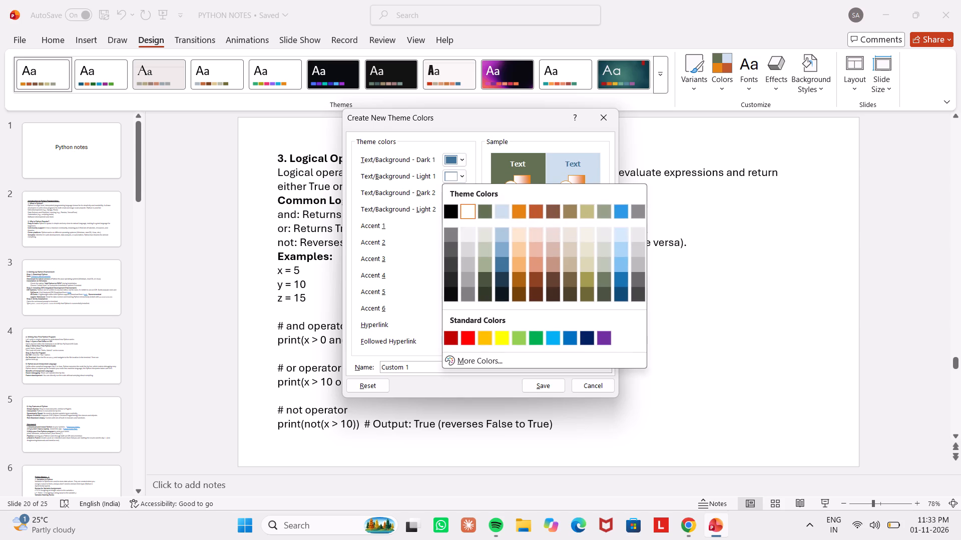
click(465, 253)
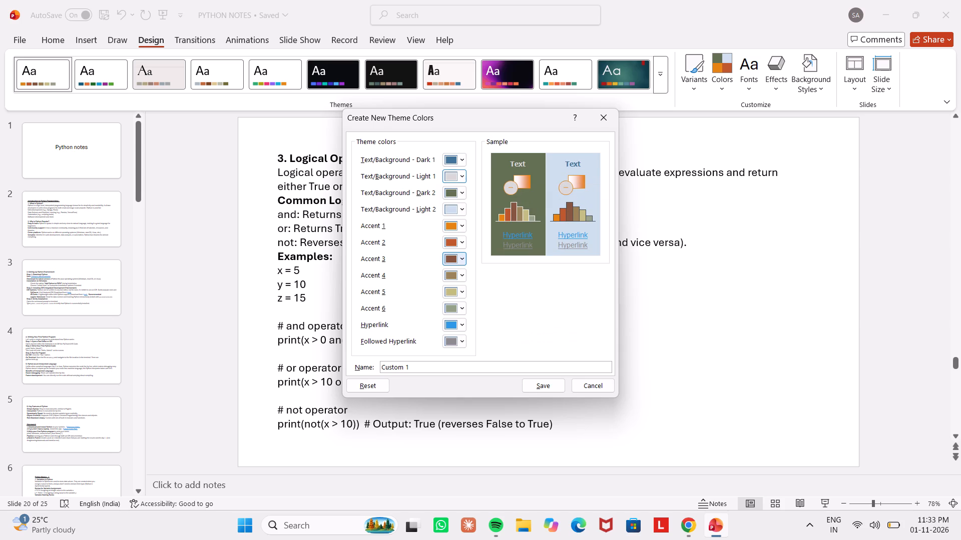
click(458, 196)
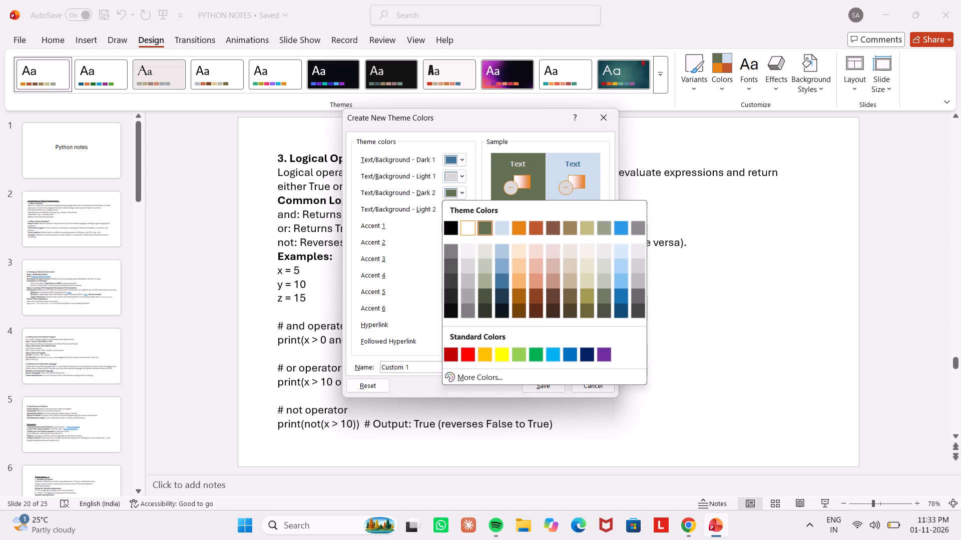
click(521, 267)
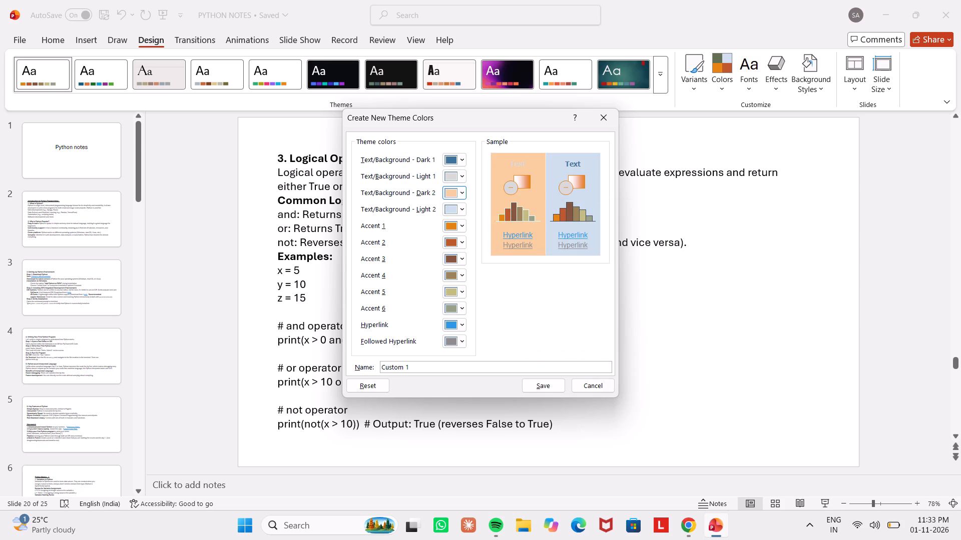
click(539, 385)
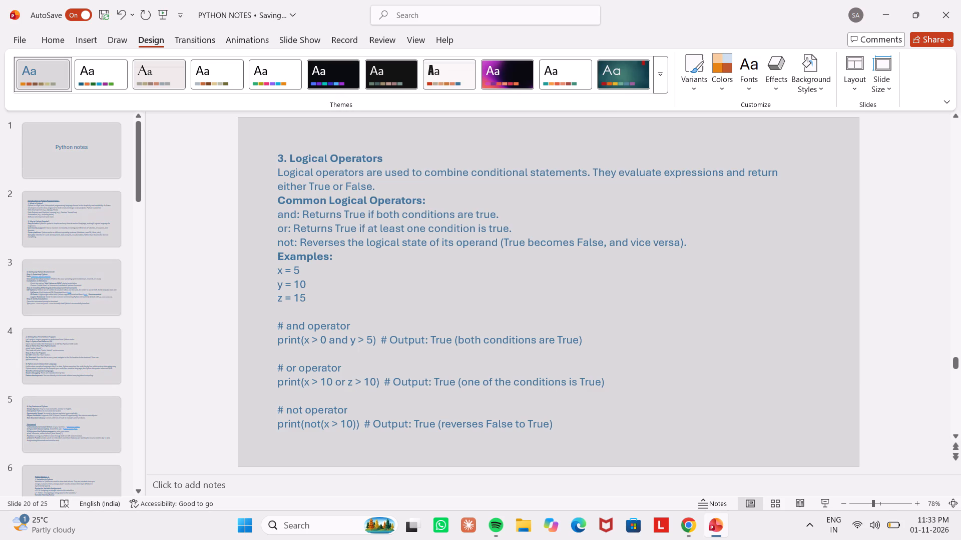
Create and save a custom theme colour set with Text/Background - Dark 1 changed to dark grey.
click(103, 159)
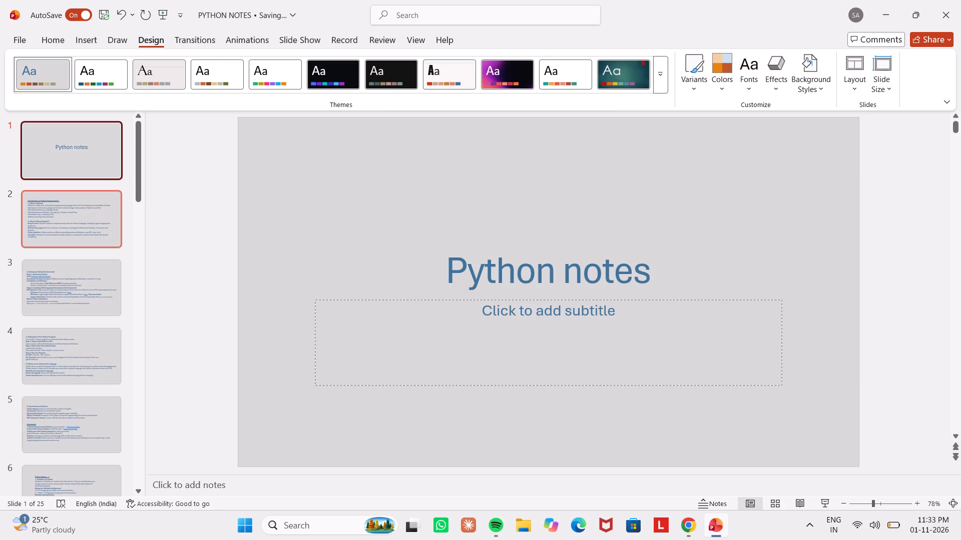
click(71, 228)
click(64, 299)
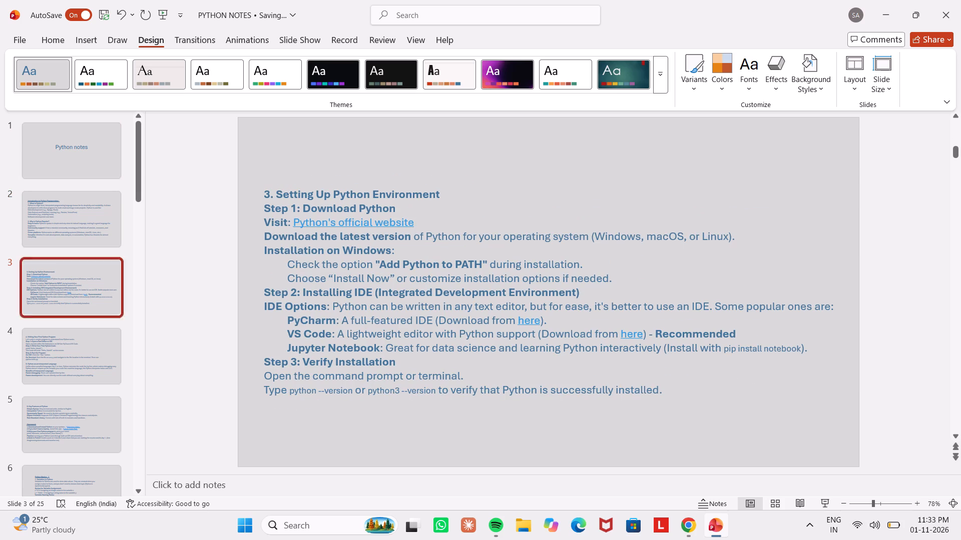
click(73, 381)
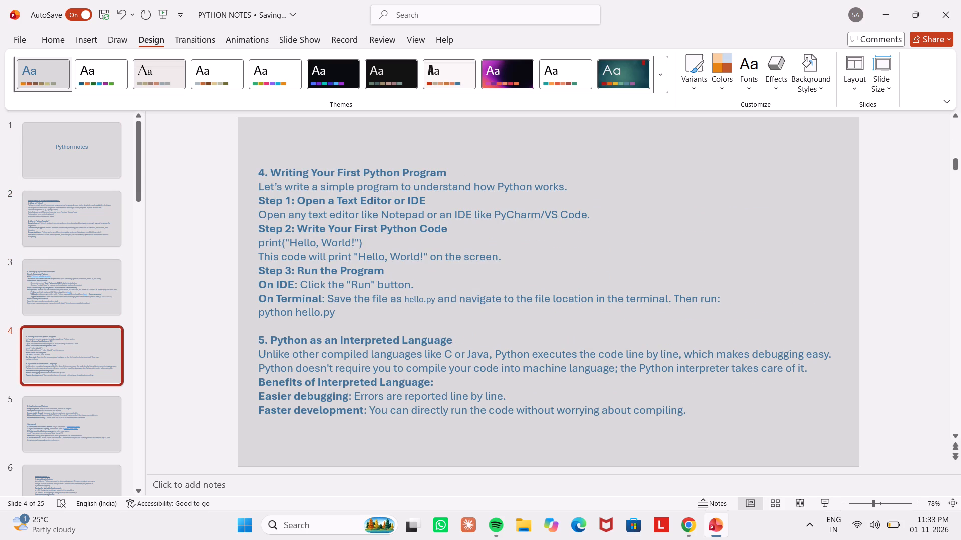
click(730, 79)
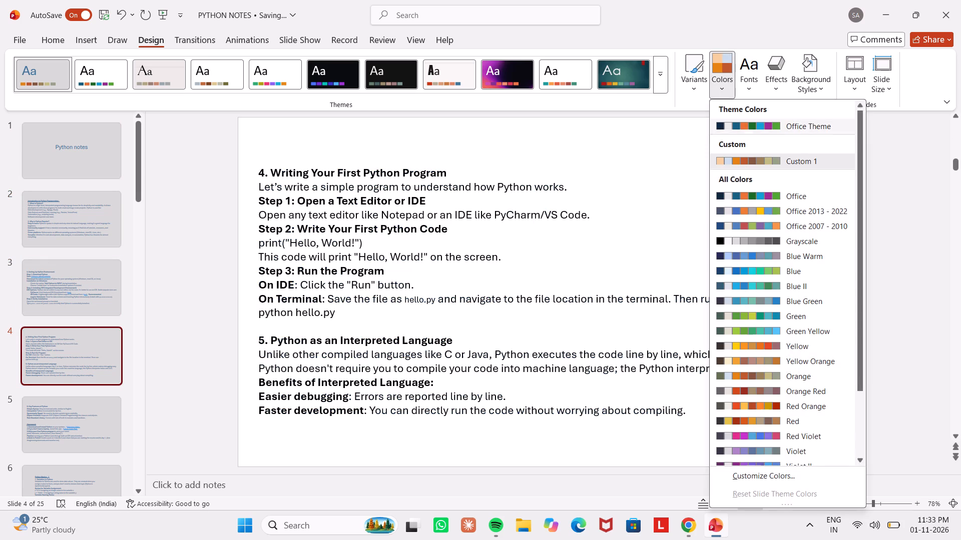
click(772, 482)
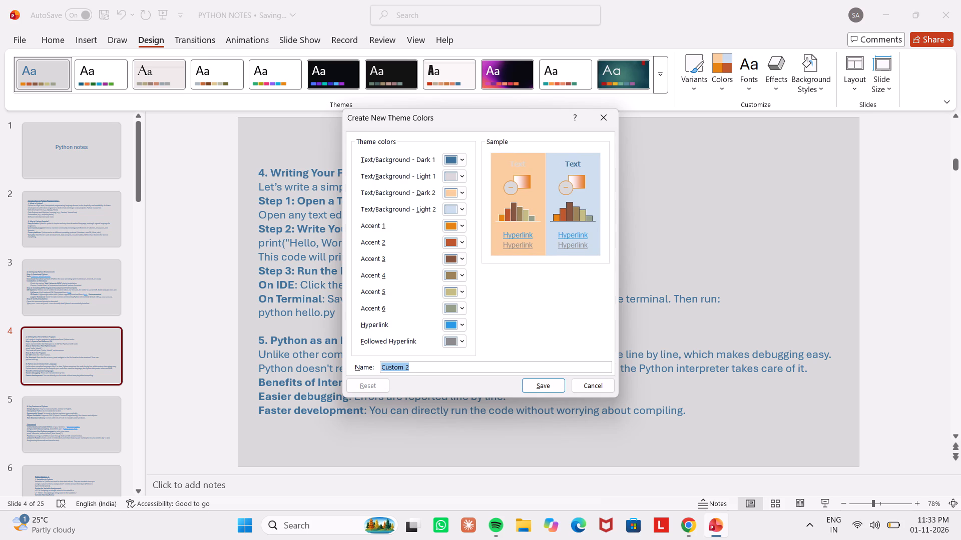
click(460, 160)
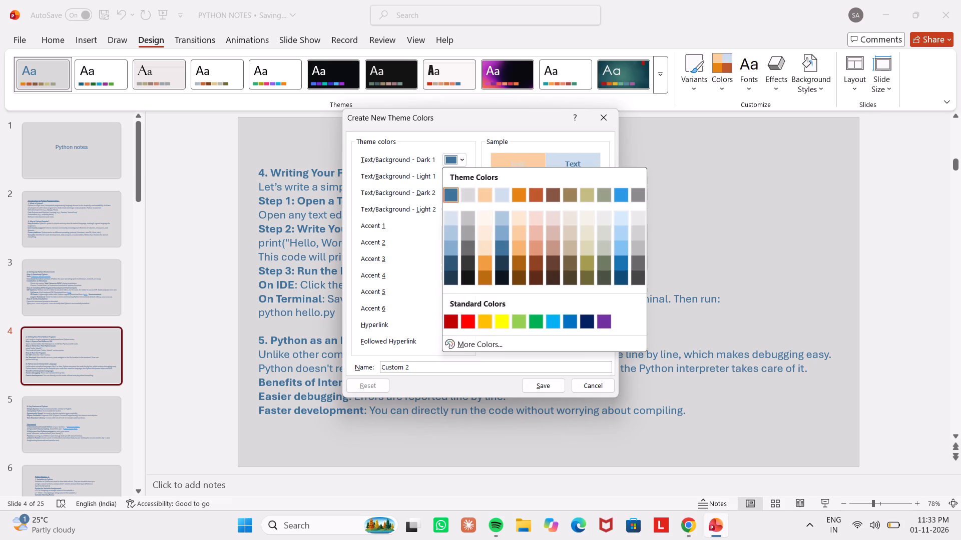
click(466, 265)
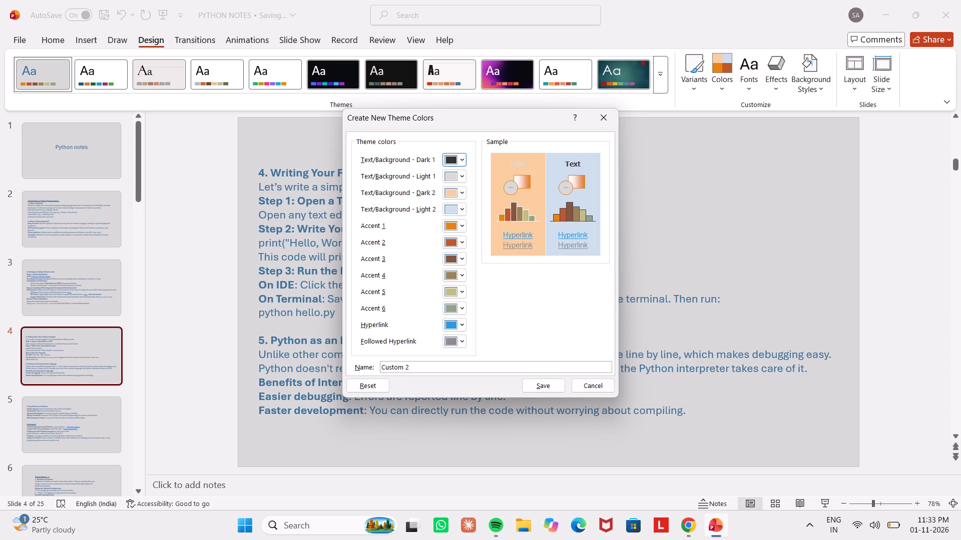
click(531, 386)
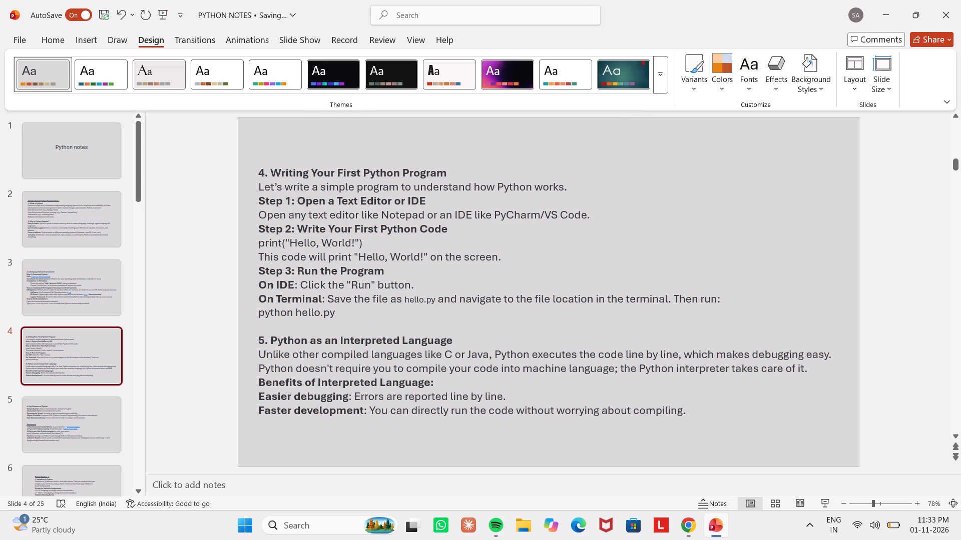
Create and save another custom theme colour set with a dusty rose Hyperlink colour and soft blue for Accent 6.
click(60, 201)
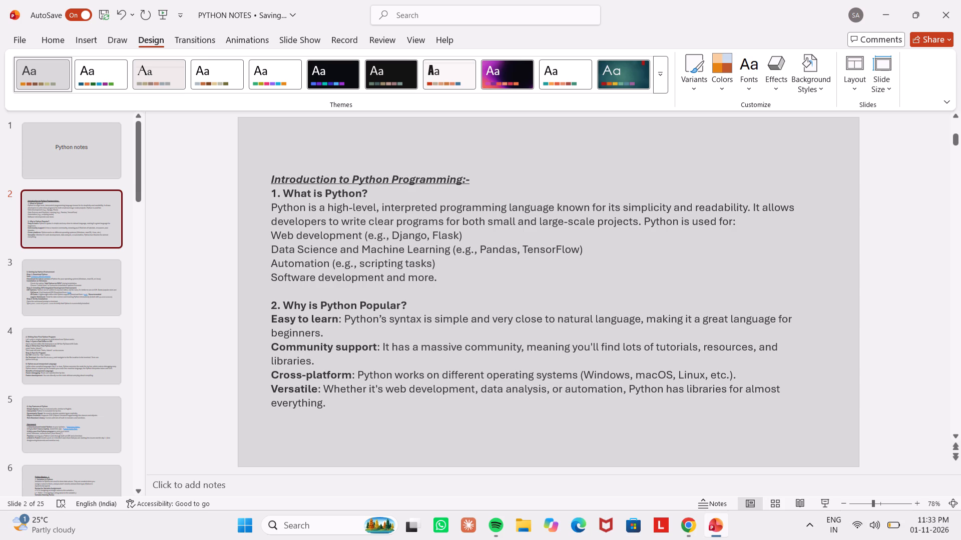
click(727, 85)
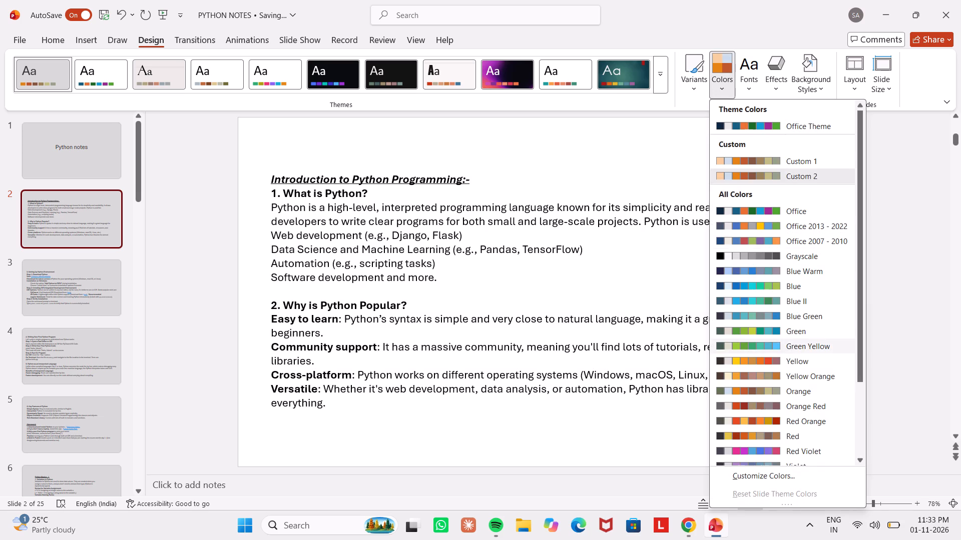
click(763, 474)
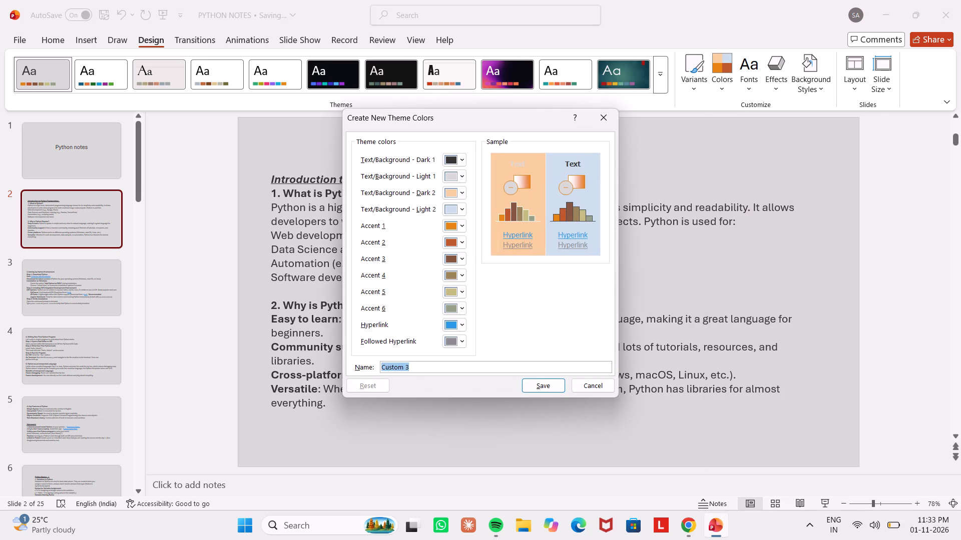
click(462, 320)
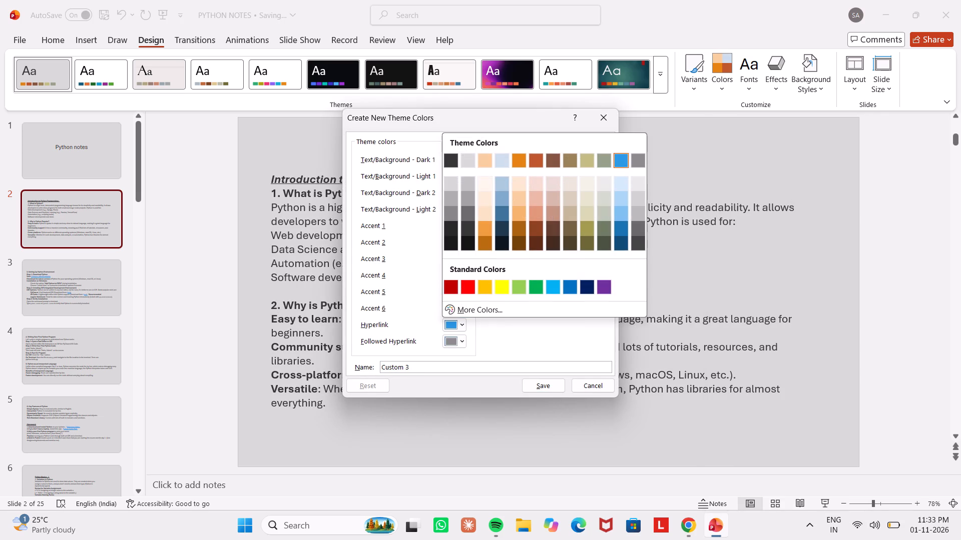
click(554, 211)
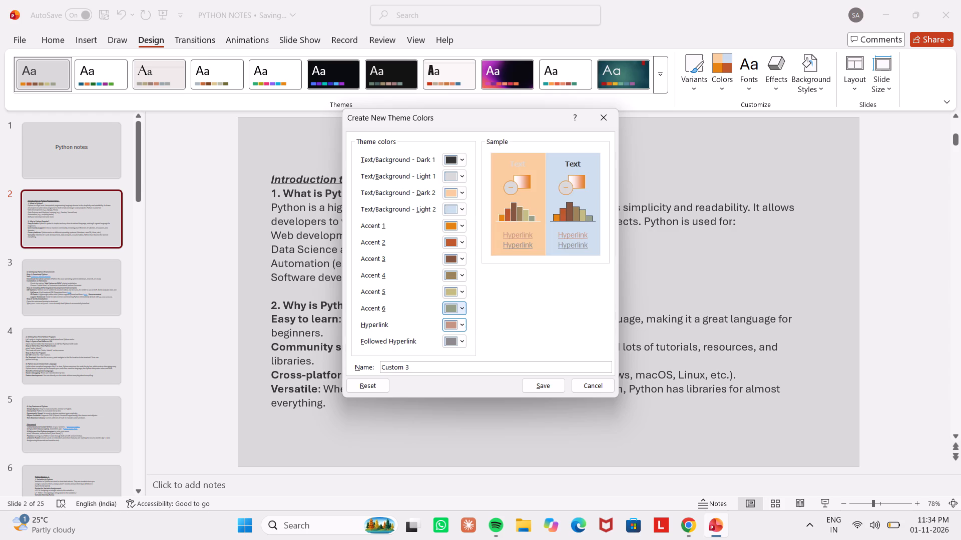
click(458, 309)
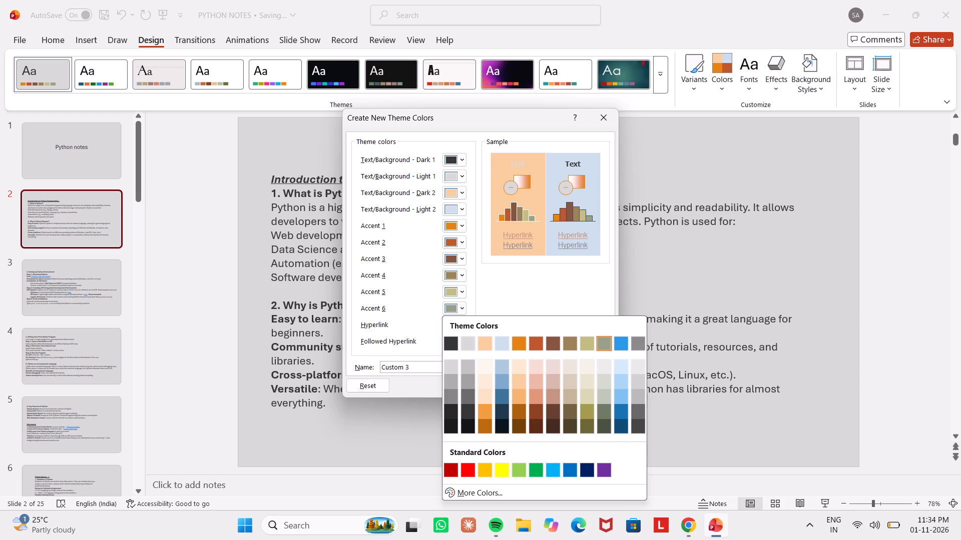
click(506, 382)
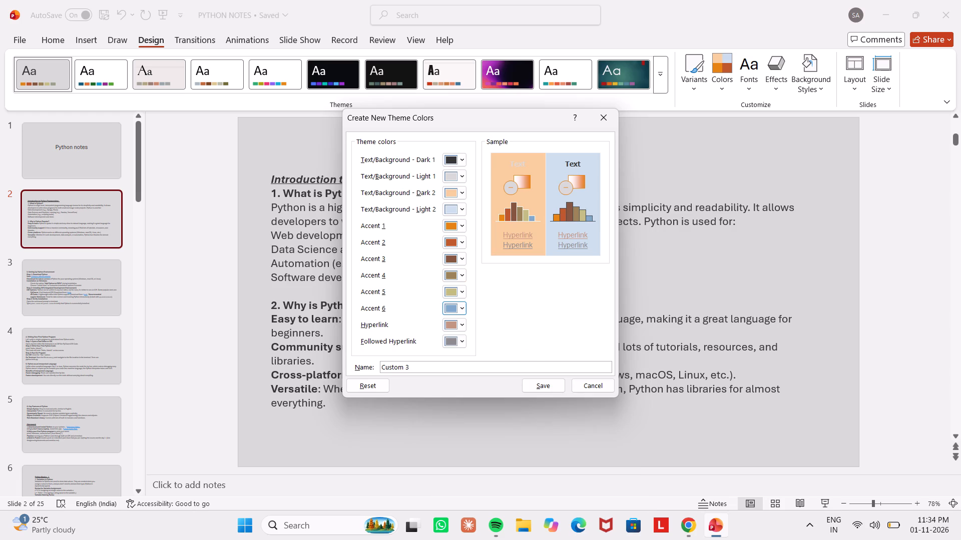
click(542, 381)
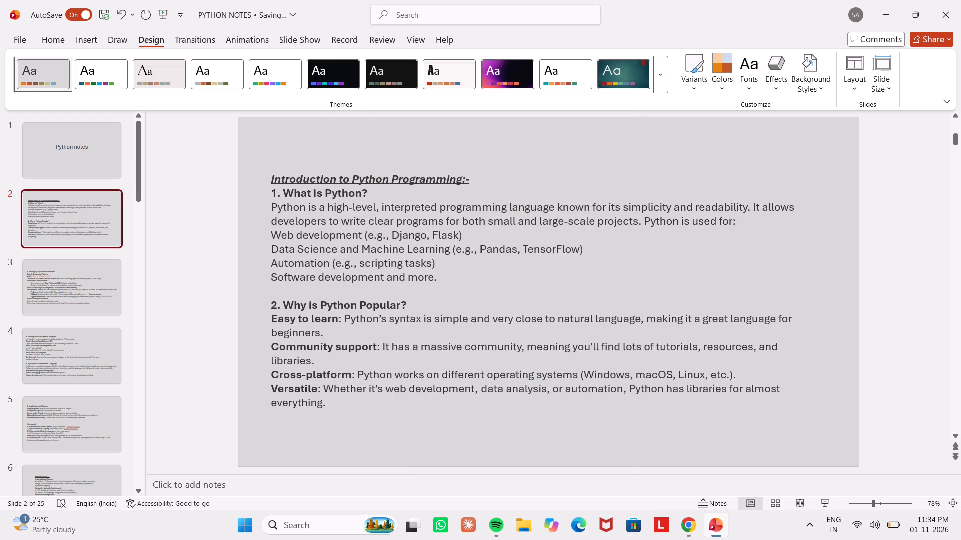
Go to slide 1 and place the text cursor in the Python notes title.
scroll(542, 381, up, 5)
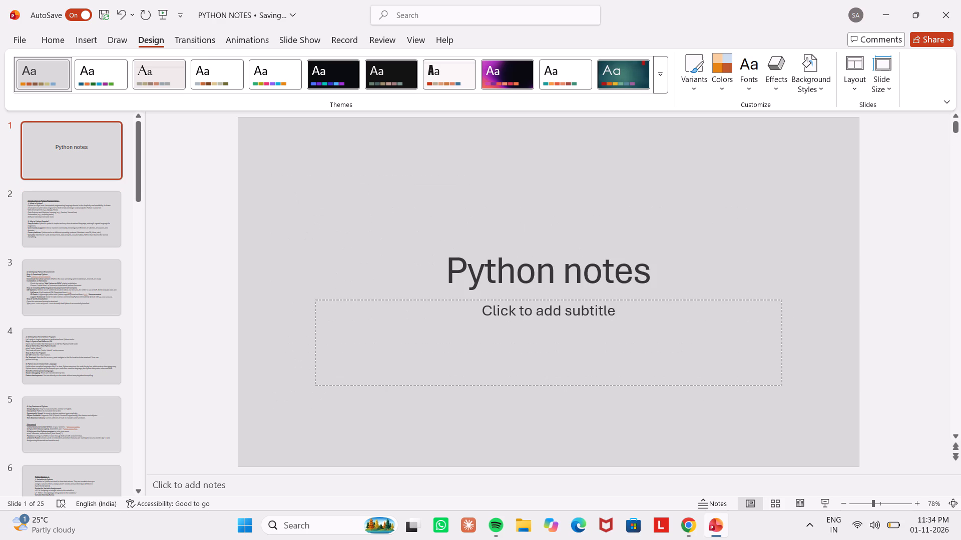
click(371, 253)
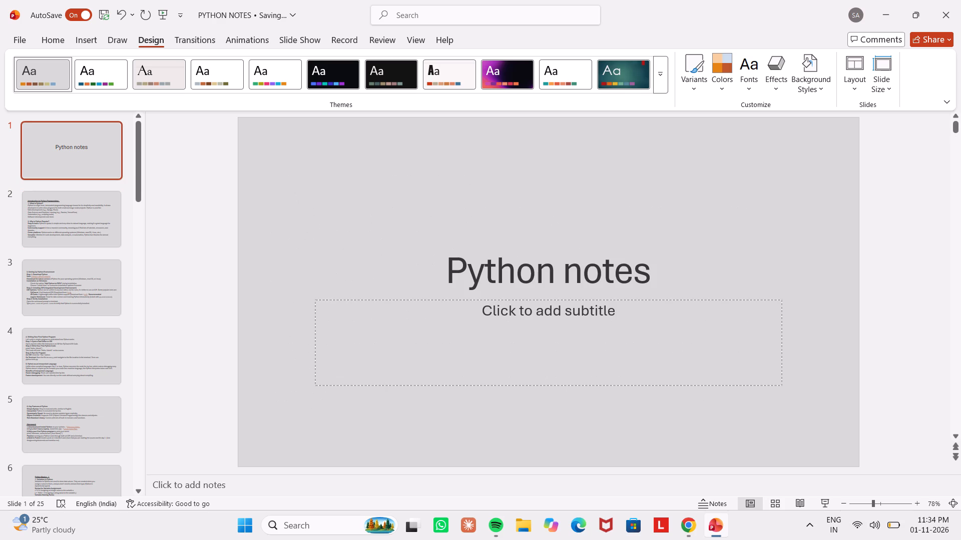
click(526, 325)
click(371, 213)
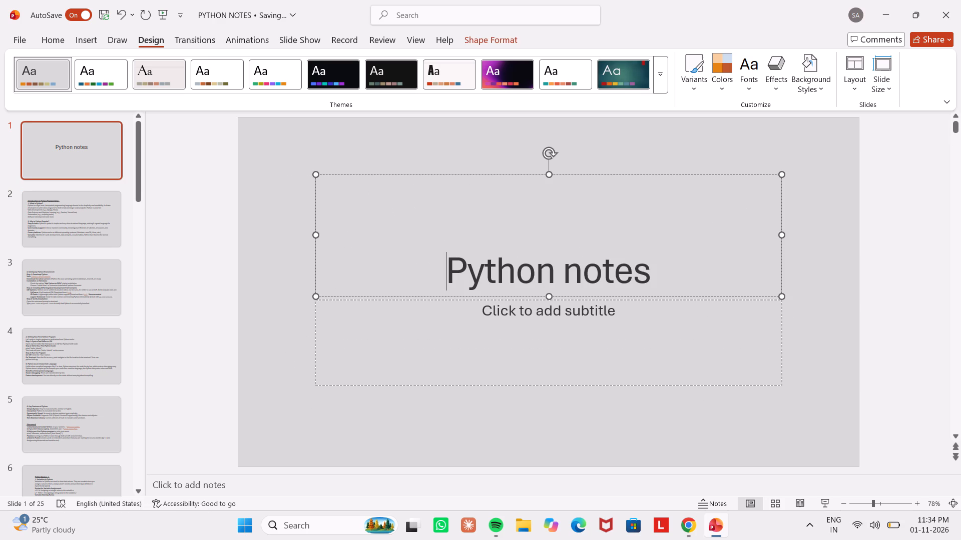
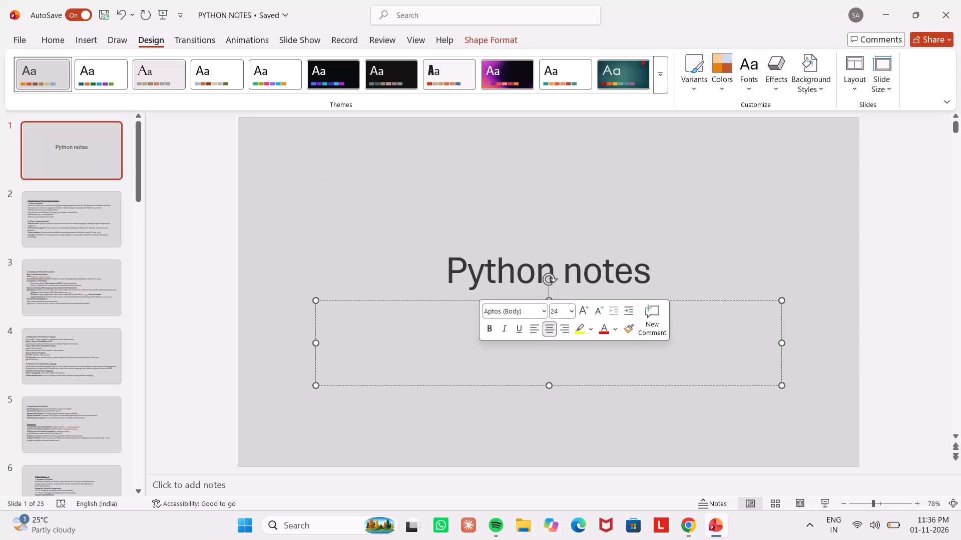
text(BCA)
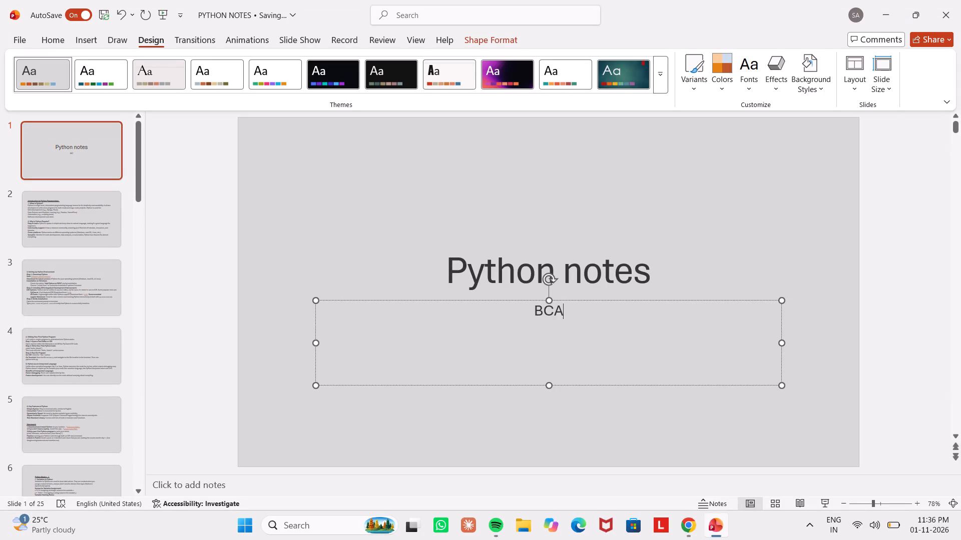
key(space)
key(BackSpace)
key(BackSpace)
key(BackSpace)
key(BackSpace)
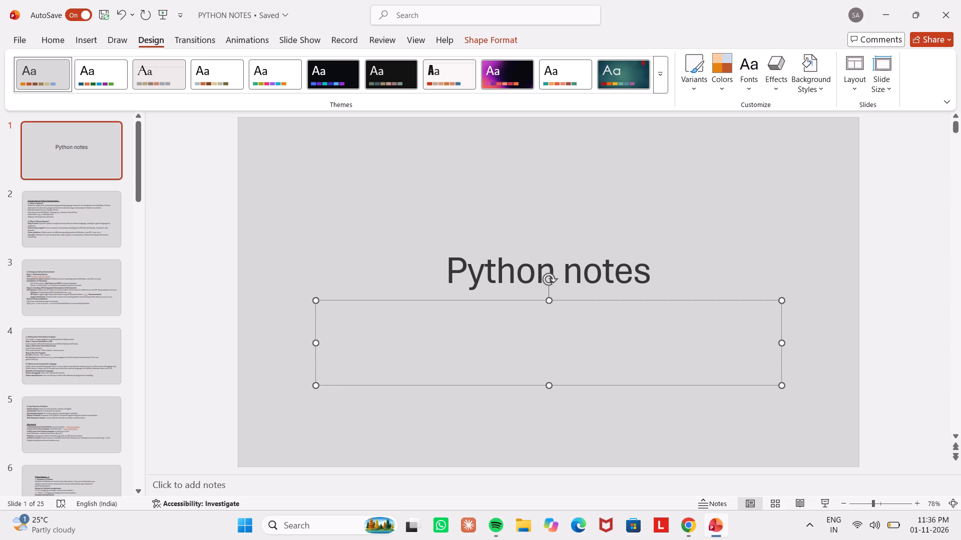
Enter "Bachelor of computer application" as the subtitle on slide 1.
key(b)
text(ac)
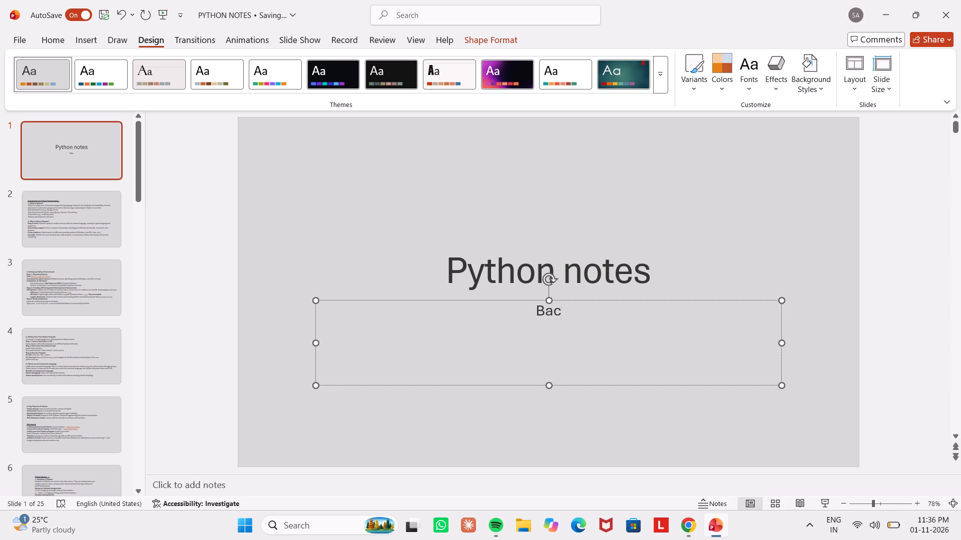
text(ular)
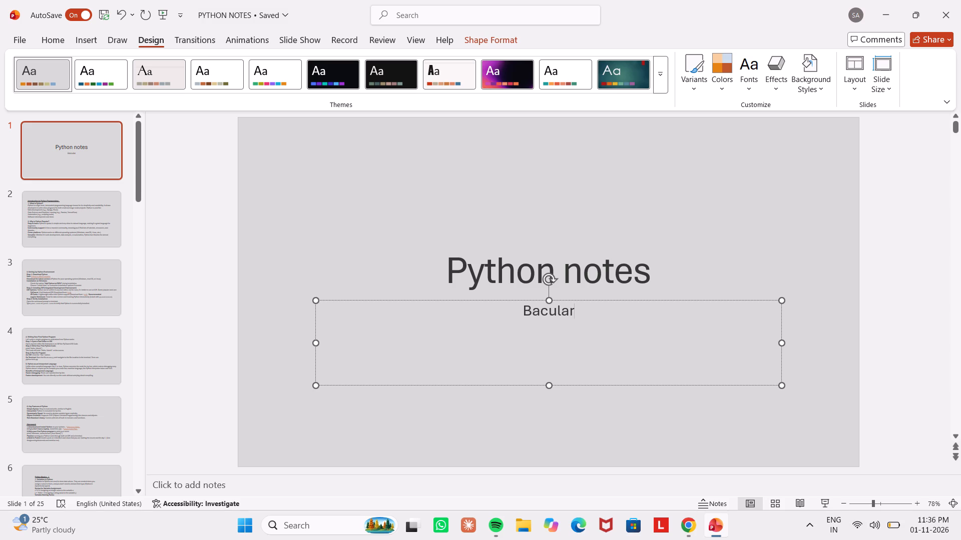
key(BackSpace)
key(BackSpace)
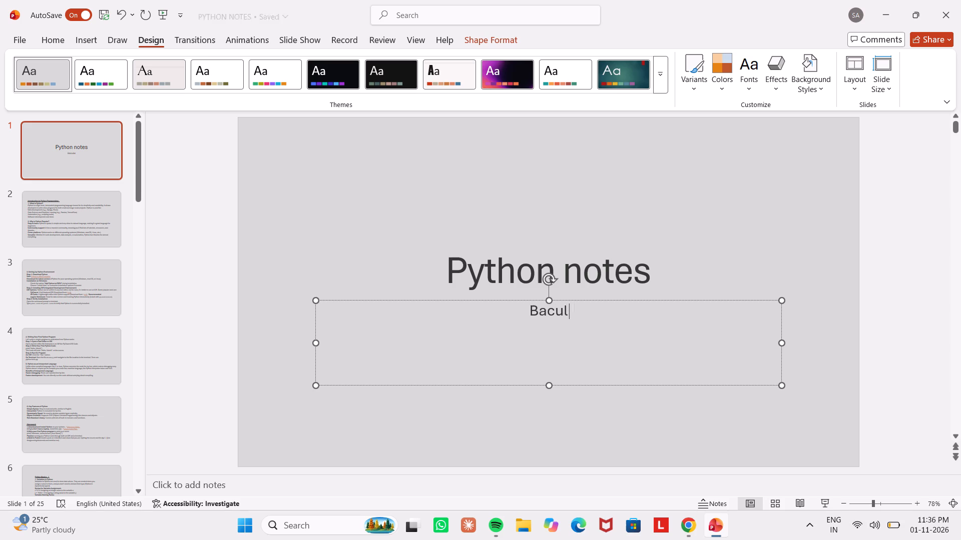
key(BackSpace)
key(BackSpace)
key(BackSpace)
key(BackSpace)
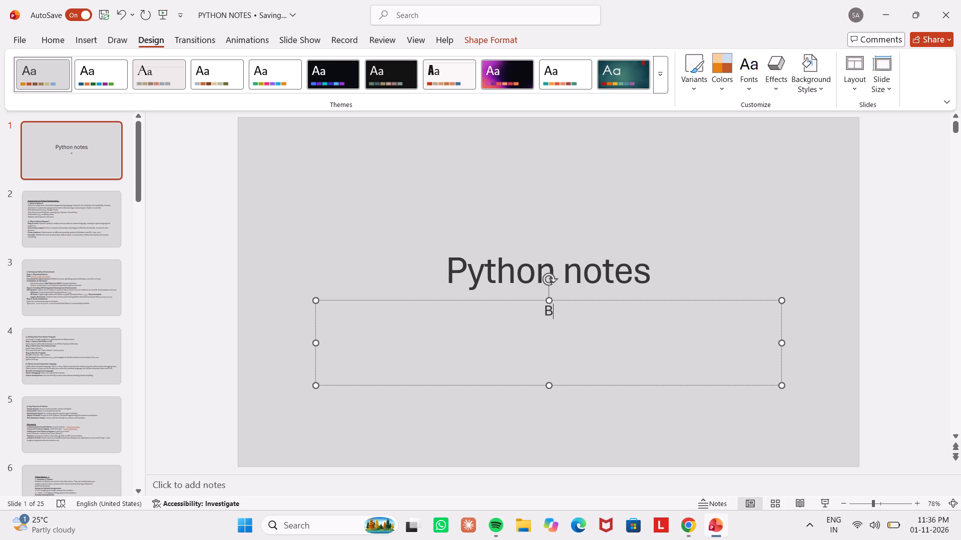
key(a)
text(ch)
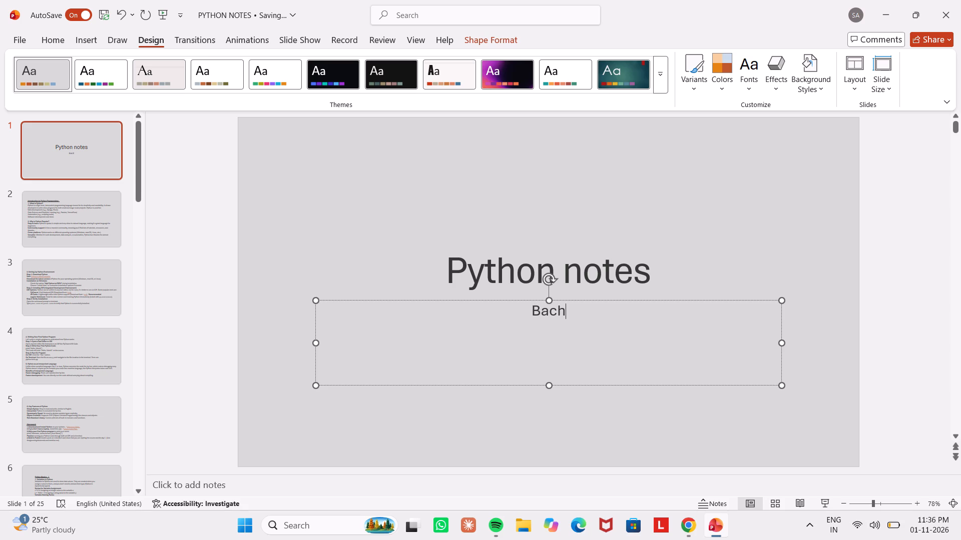
key(e)
text(lor)
key(space)
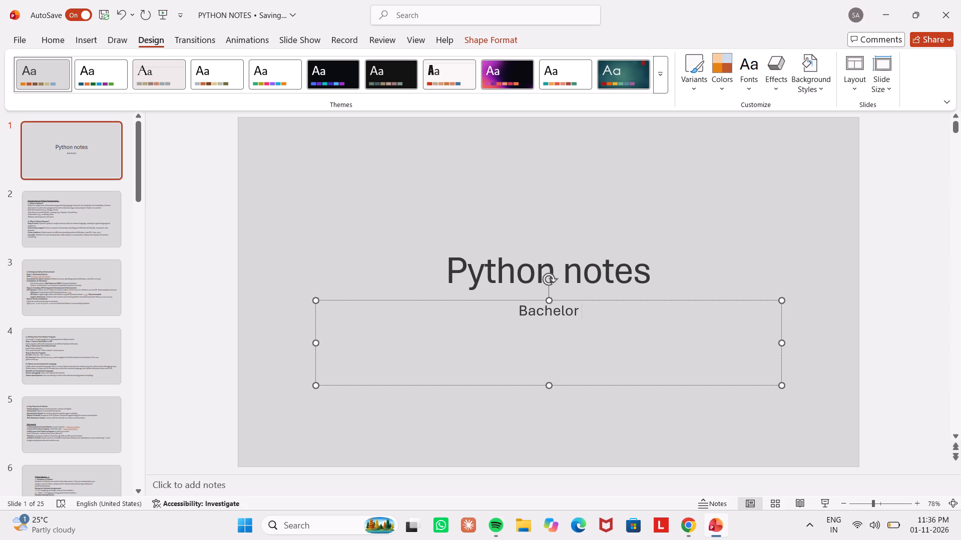
text(of)
key(space)
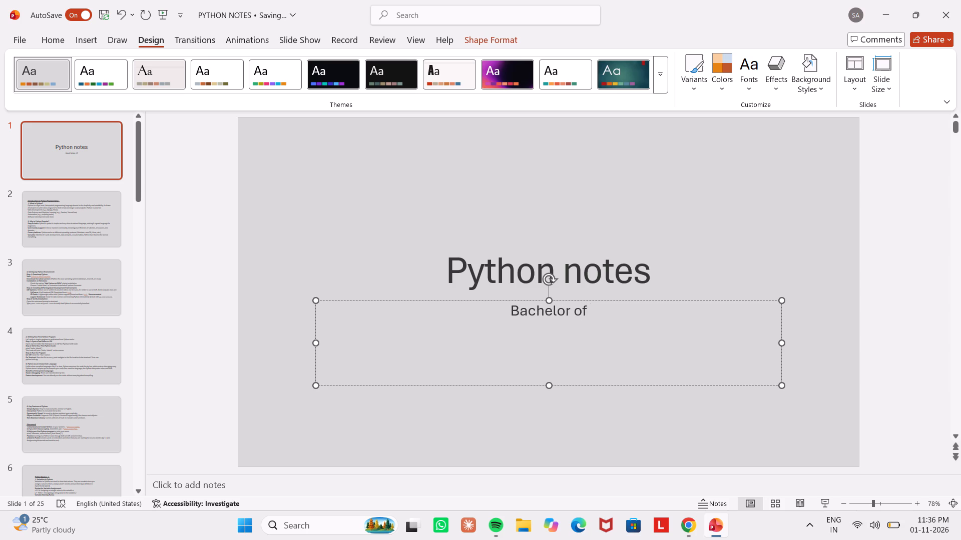
text(cpm)
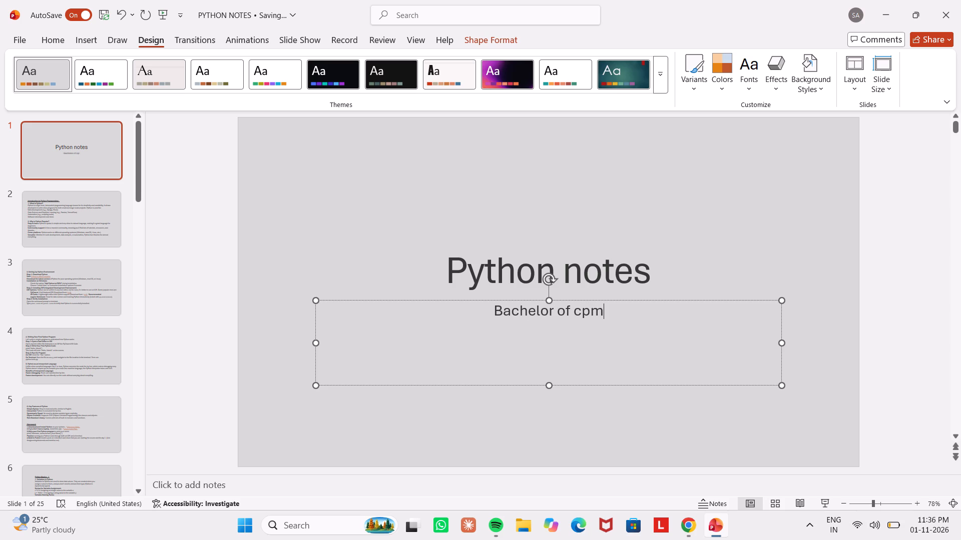
key(p)
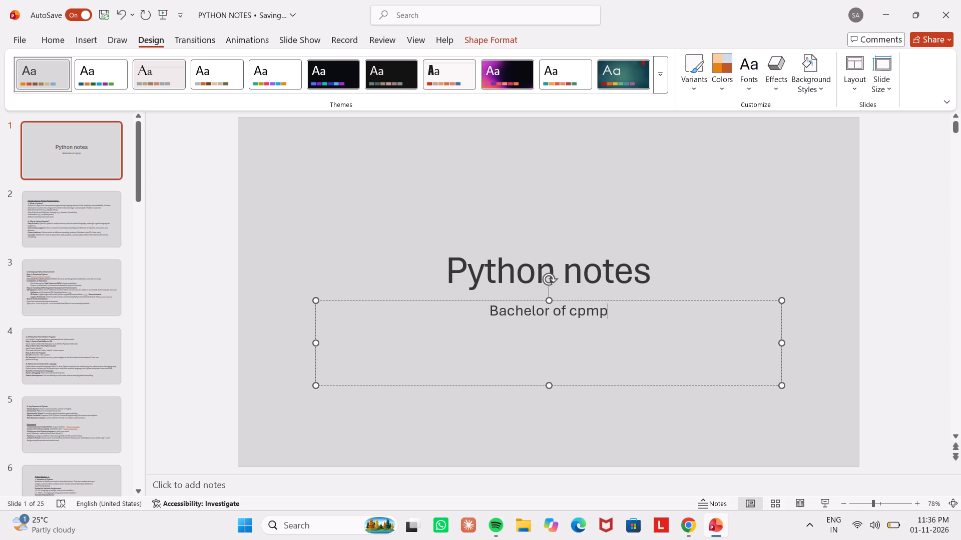
key(BackSpace)
key(BackSpace)
key(BackSpace)
text(omputer)
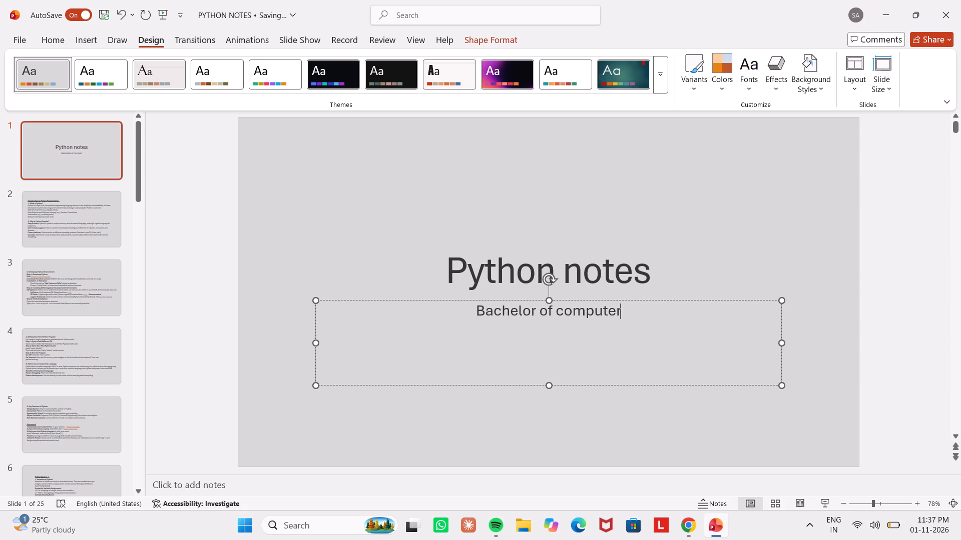
key(space)
key(a)
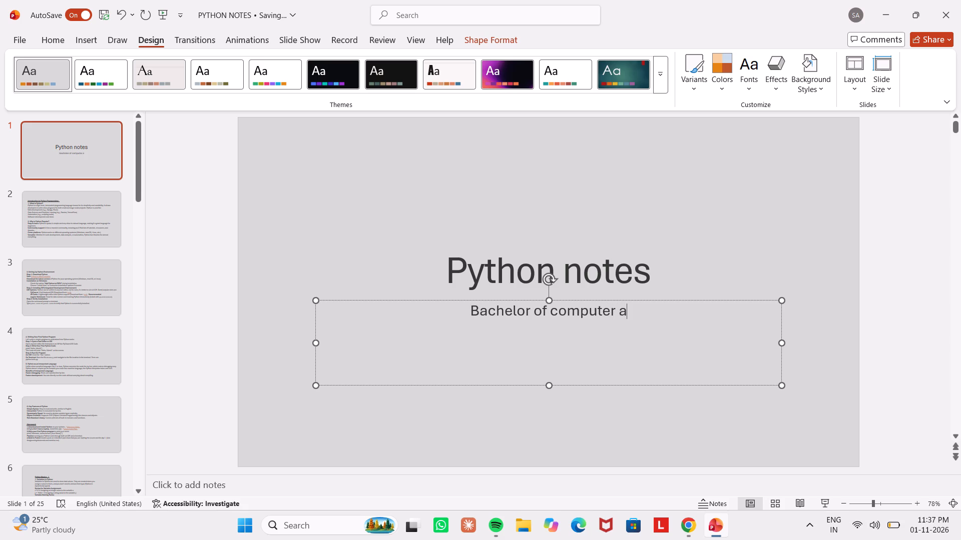
text(pp)
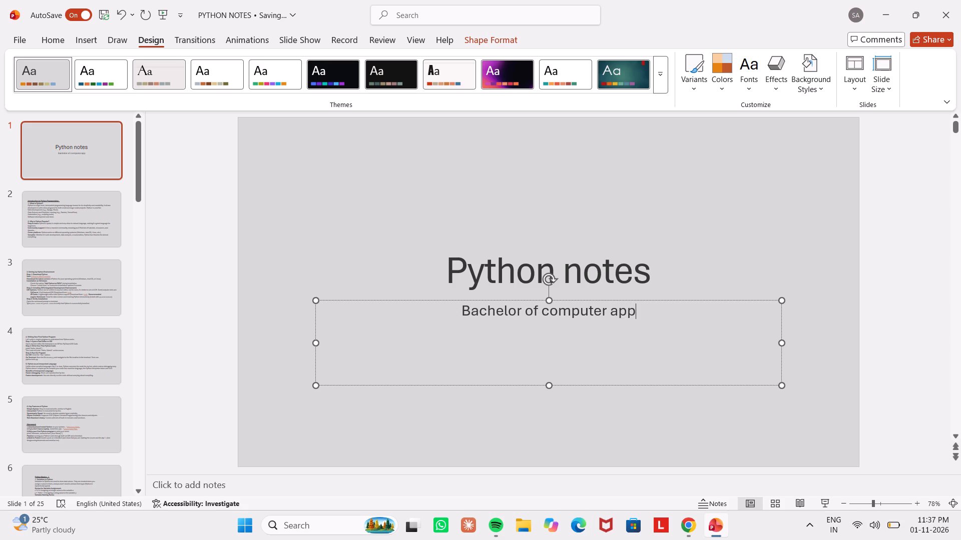
text(lica)
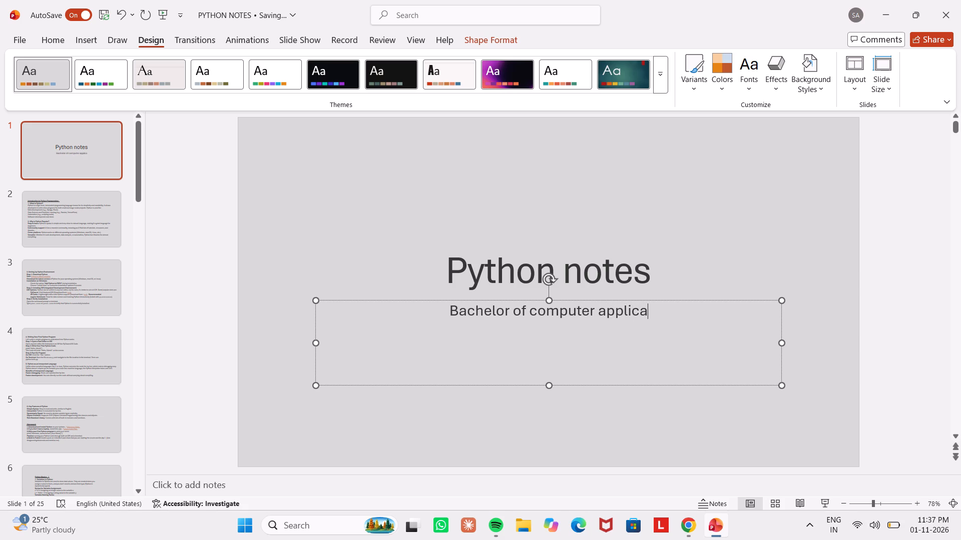
text(tion)
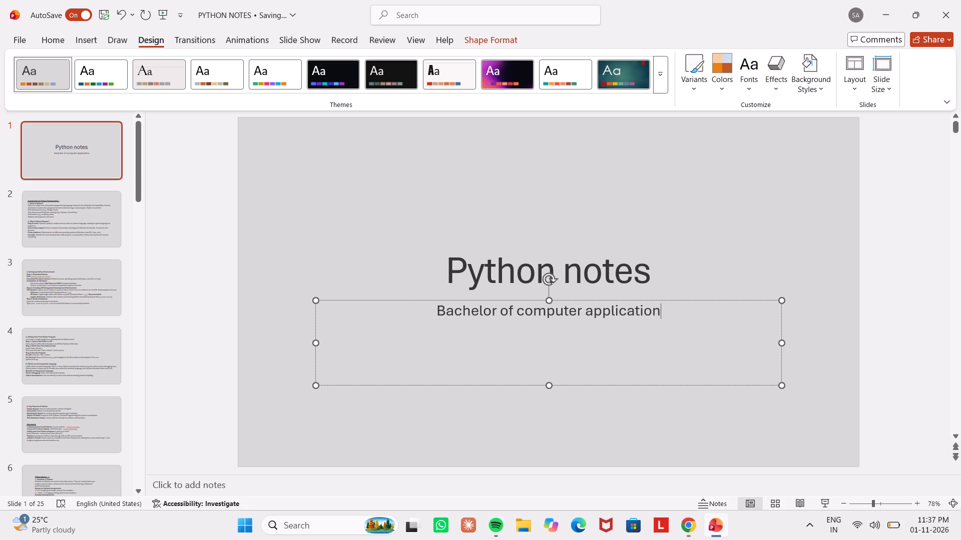
Format the slide 1 subtitle as bold, italic and underlined text at size 40.
click(678, 320)
drag(678, 320, 660, 316)
double_click(660, 316)
drag(668, 315, 667, 315)
drag(667, 315, 453, 308)
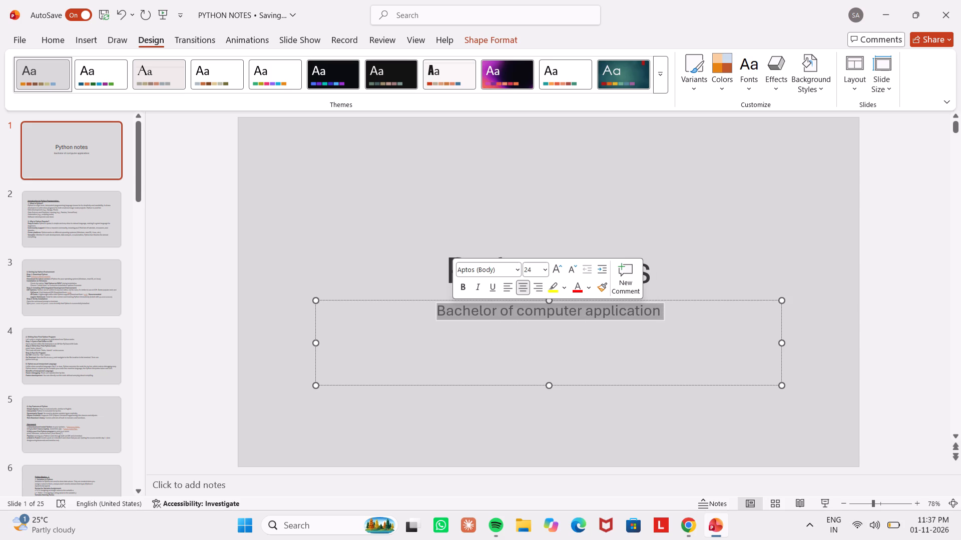
click(460, 283)
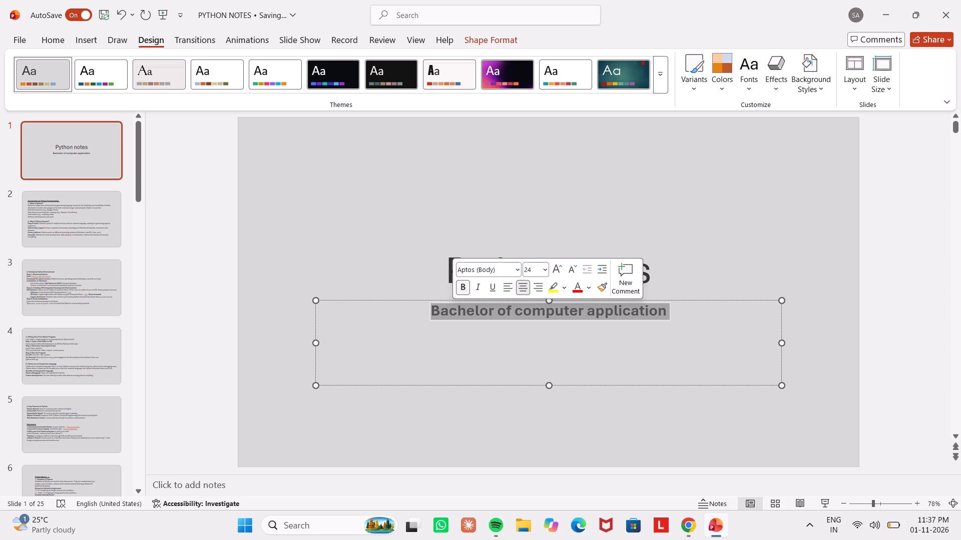
click(475, 284)
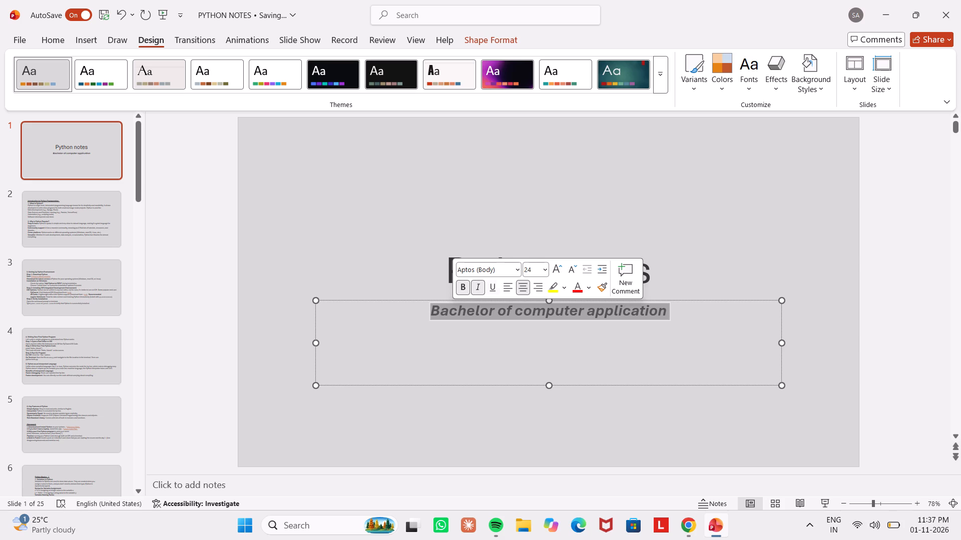
click(492, 286)
click(544, 271)
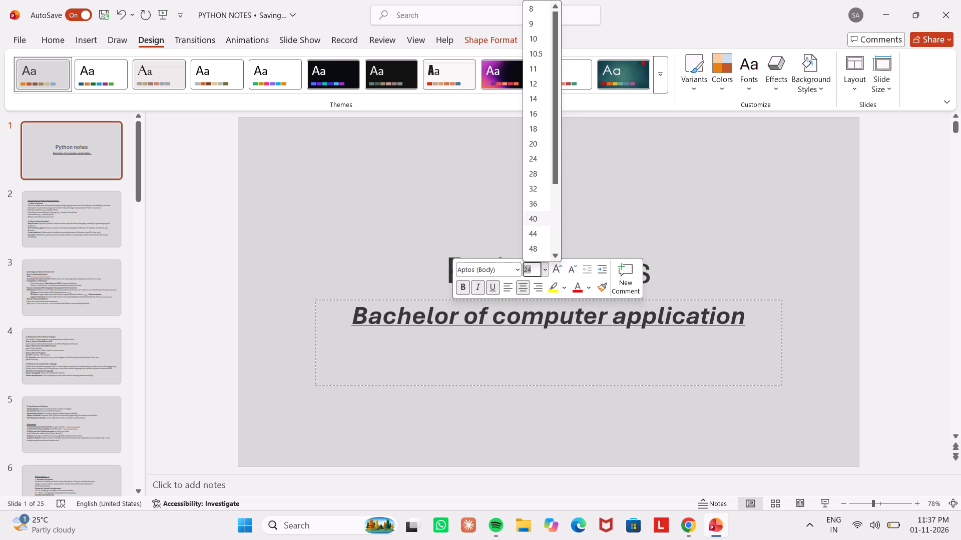
click(540, 213)
click(542, 226)
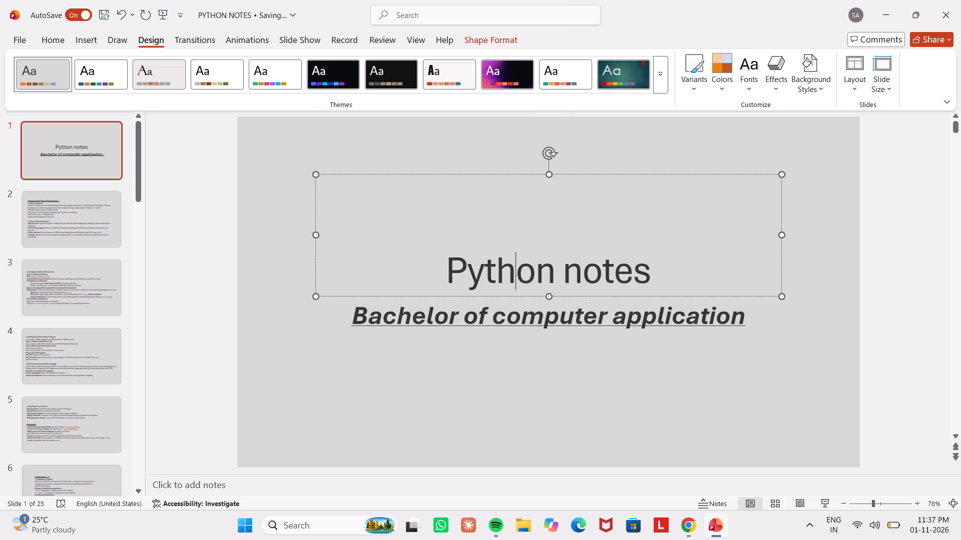
click(635, 365)
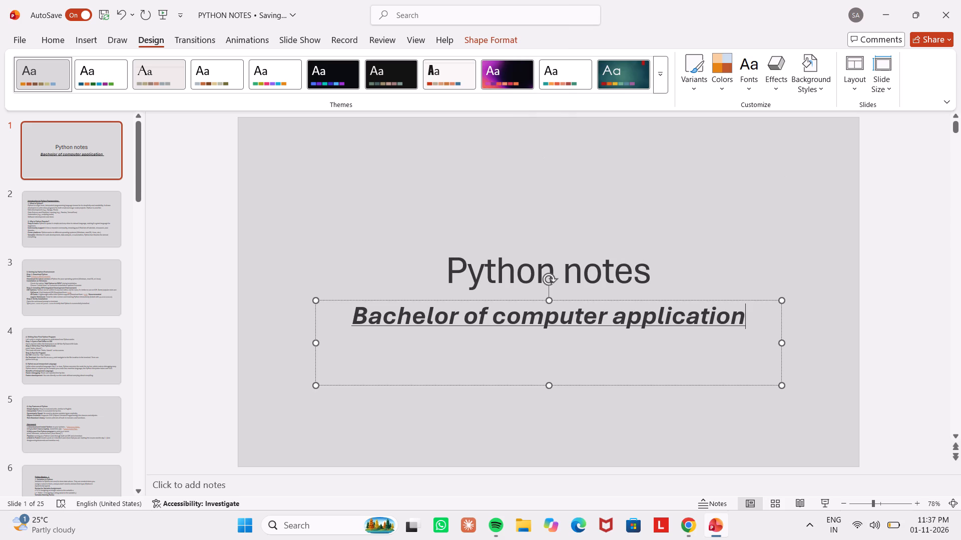
click(642, 407)
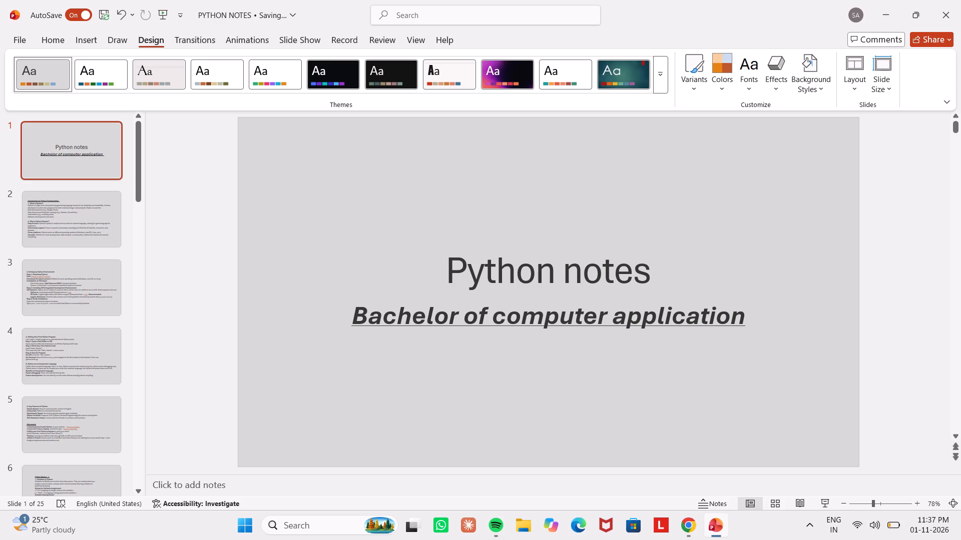
Rewrite the slide 1 title in capitals as "PYTHON NOTES".
click(484, 275)
click(663, 268)
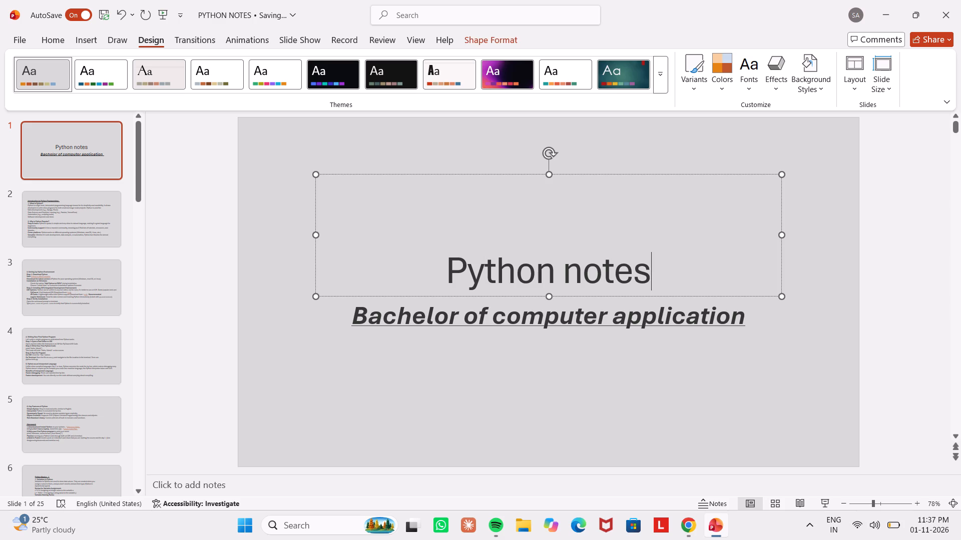
key(BackSpace)
key(BackSpace)
key(BackSpace)
key(BackSpace)
key(BackSpace)
key(BackSpace)
key(BackSpace)
key(BackSpace)
key(BackSpace)
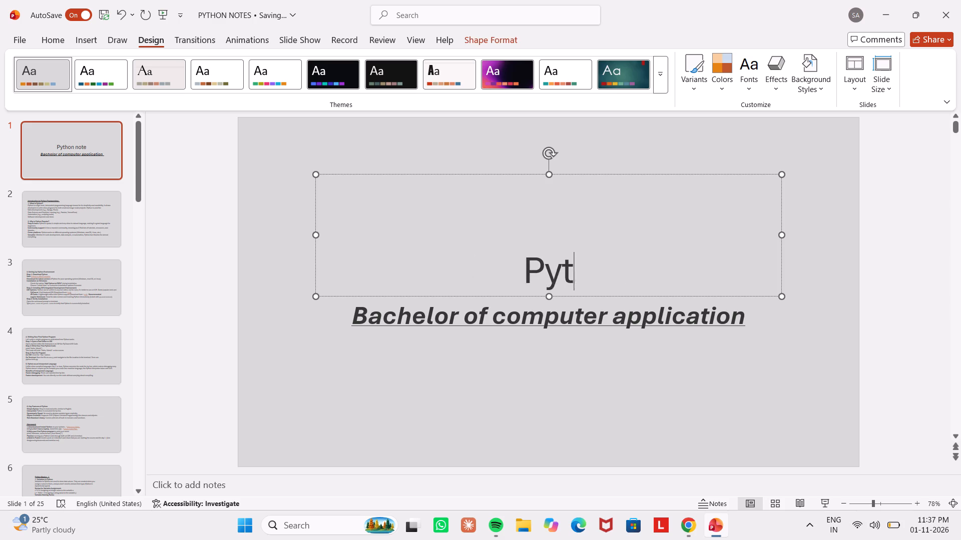
key(BackSpace)
key(BackSpace)
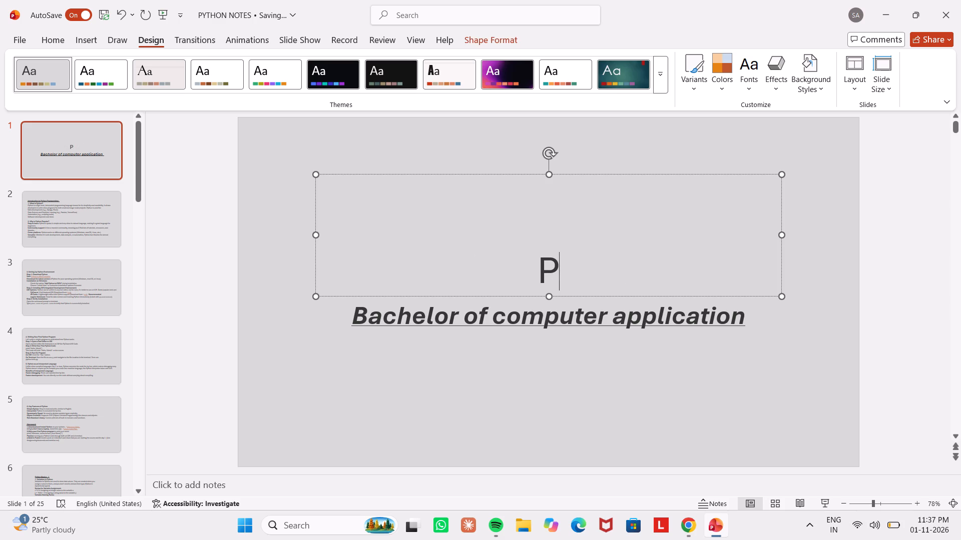
text(YTH)
text(ON)
key(space)
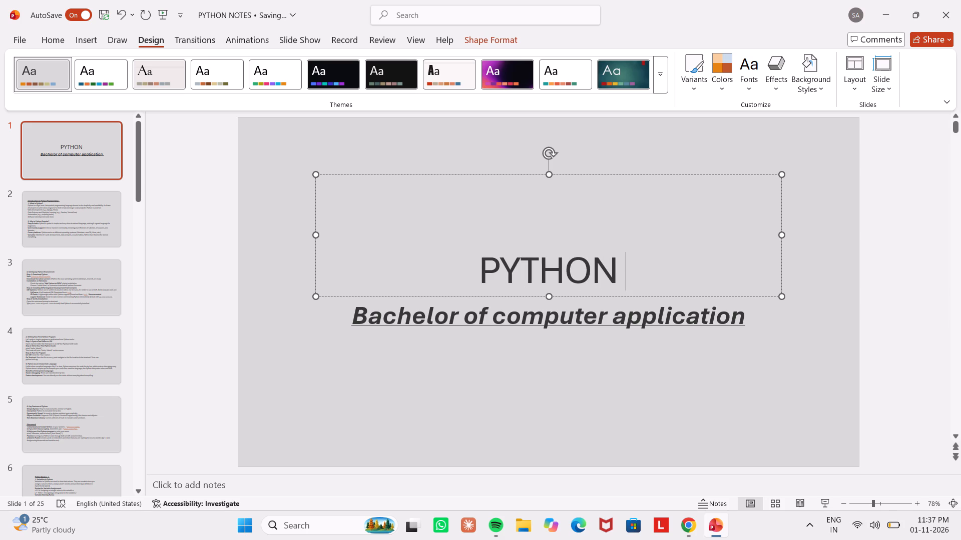
text(NOTES)
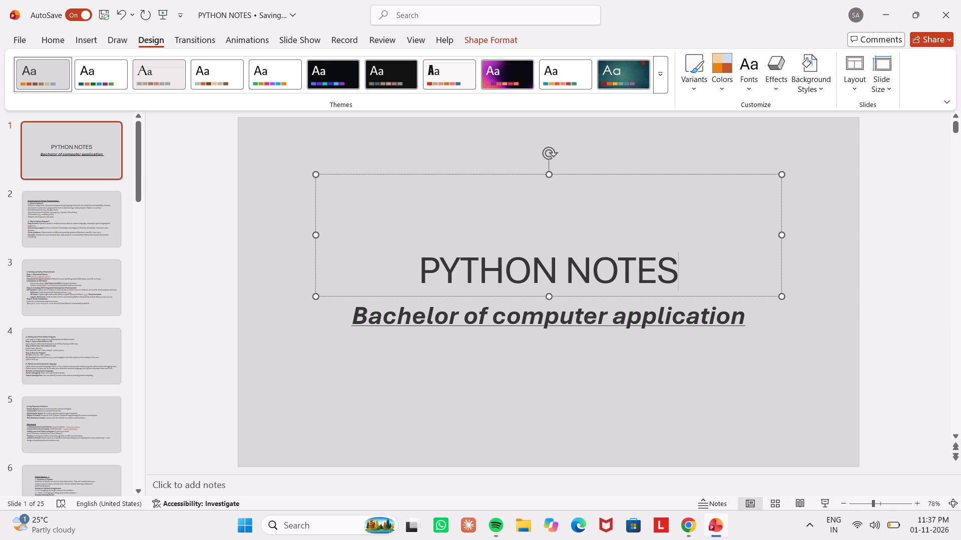
click(560, 262)
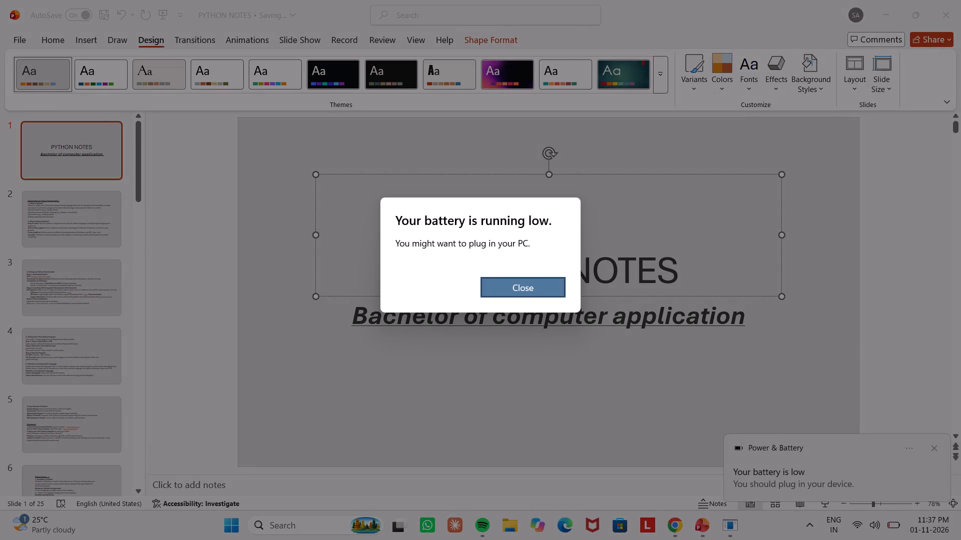
Dismiss the low-battery warning and its notification.
click(543, 324)
click(541, 291)
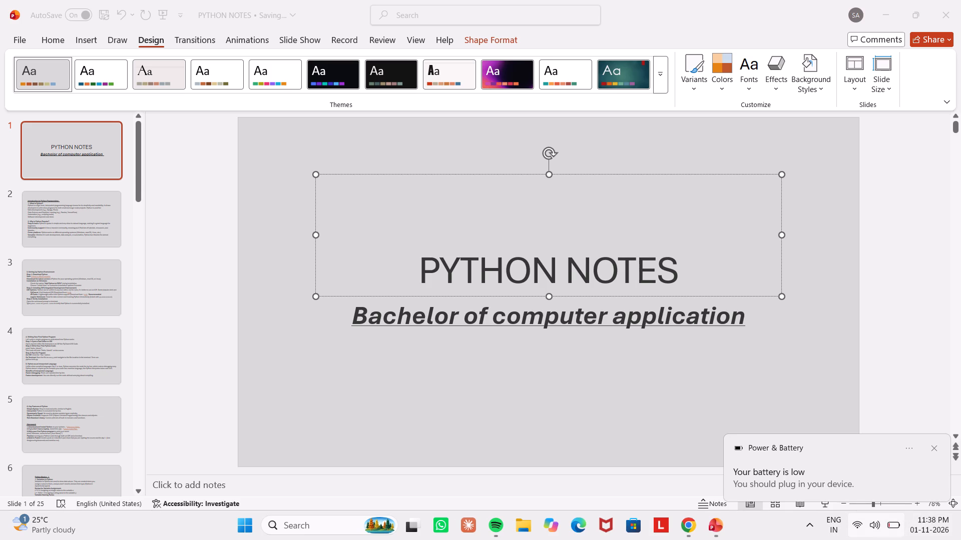
click(934, 445)
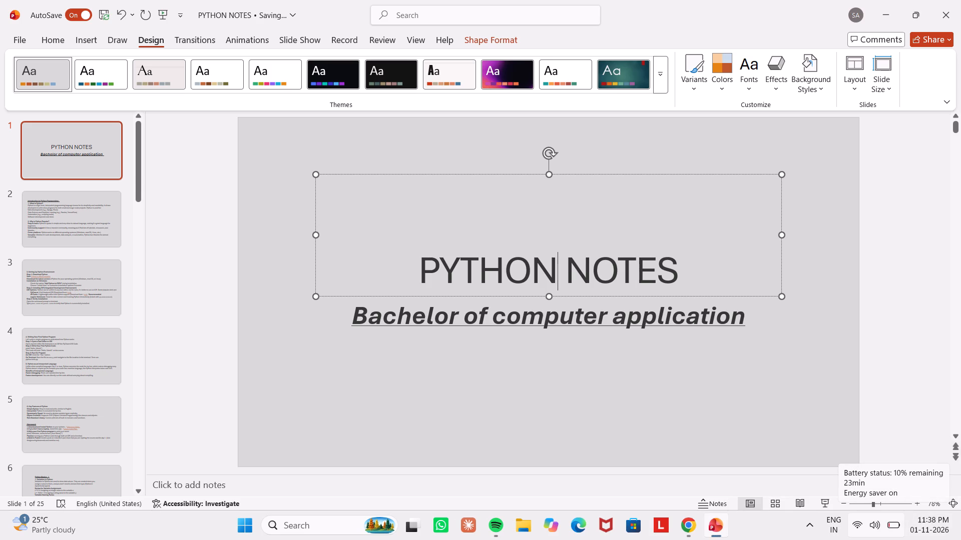
Replace the space in the slide 1 title with a hyphen so it reads "PYTHON-NOTES".
click(565, 272)
key(BackSpace)
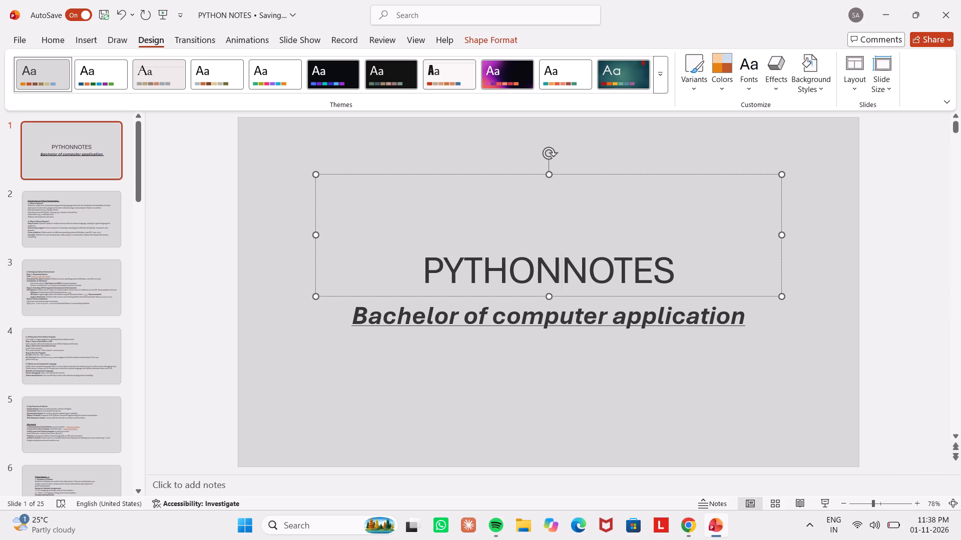
key(minus)
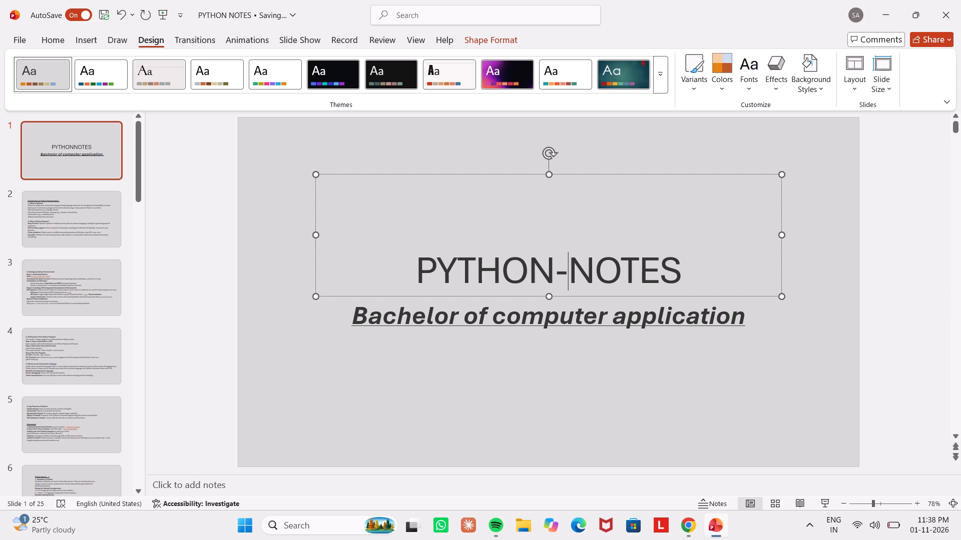
click(692, 271)
Capitalise the initials of the last three subtitle words on slide 1 so it reads "Bachelor Of Computer Application".
click(628, 310)
key(BackSpace)
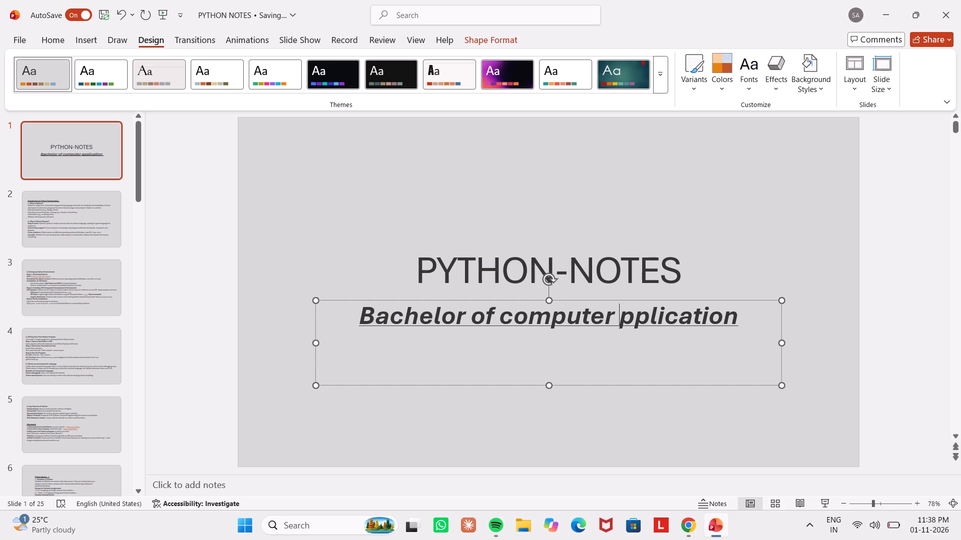
key(a)
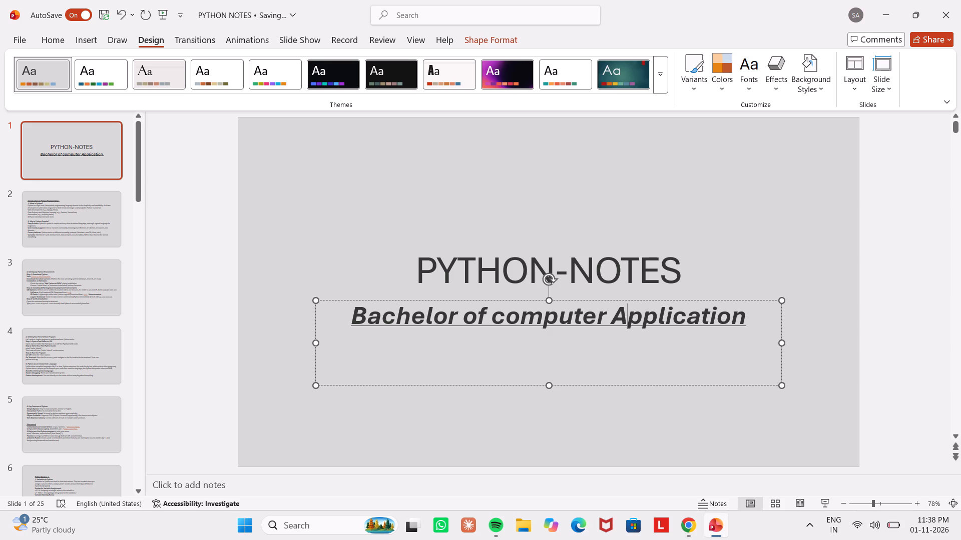
key(Left)
key(Left)
key(Left)
key(Left)
key(Left)
key(Left)
key(Left)
key(Left)
key(Left)
key(Left)
key(Left)
key(Right)
key(Right)
key(BackSpace)
key(c)
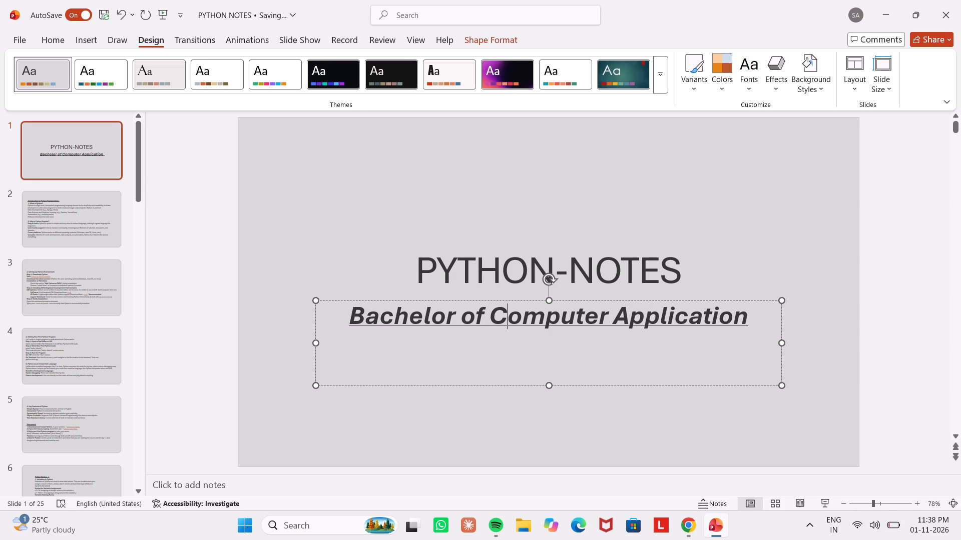
key(Left)
key(Left)
key(Left)
key(BackSpace)
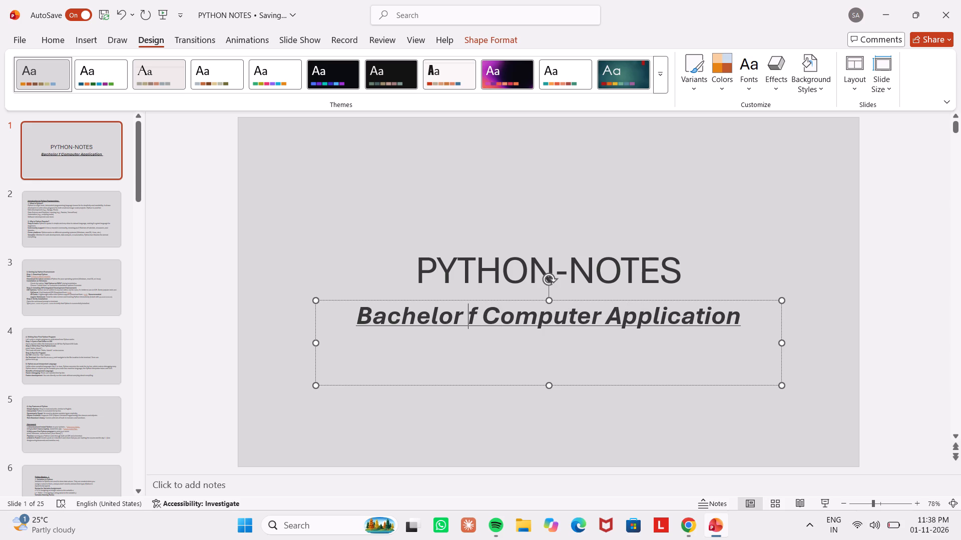
key(o)
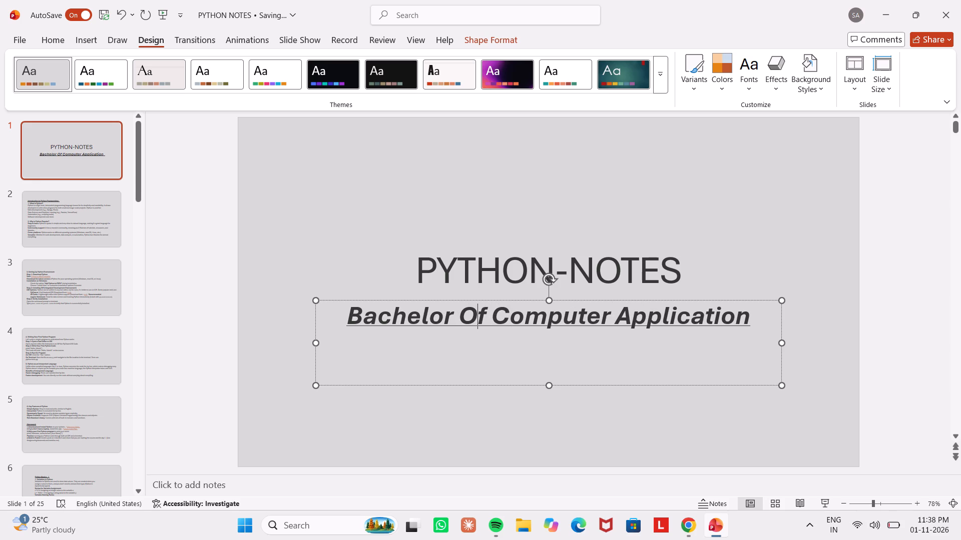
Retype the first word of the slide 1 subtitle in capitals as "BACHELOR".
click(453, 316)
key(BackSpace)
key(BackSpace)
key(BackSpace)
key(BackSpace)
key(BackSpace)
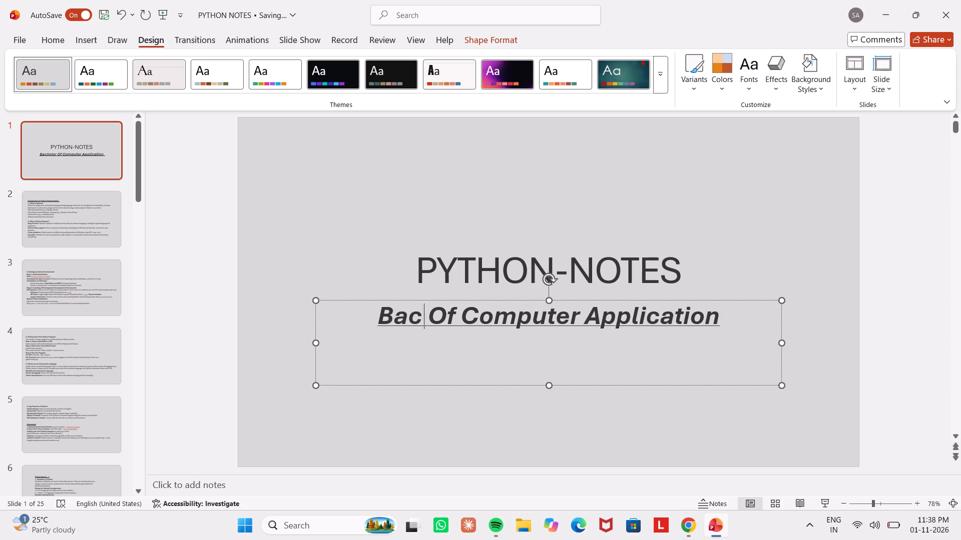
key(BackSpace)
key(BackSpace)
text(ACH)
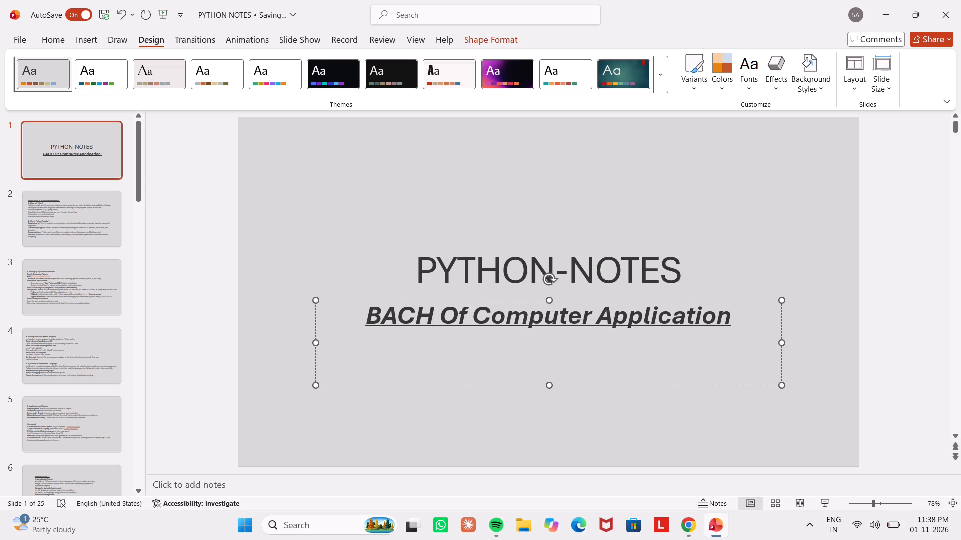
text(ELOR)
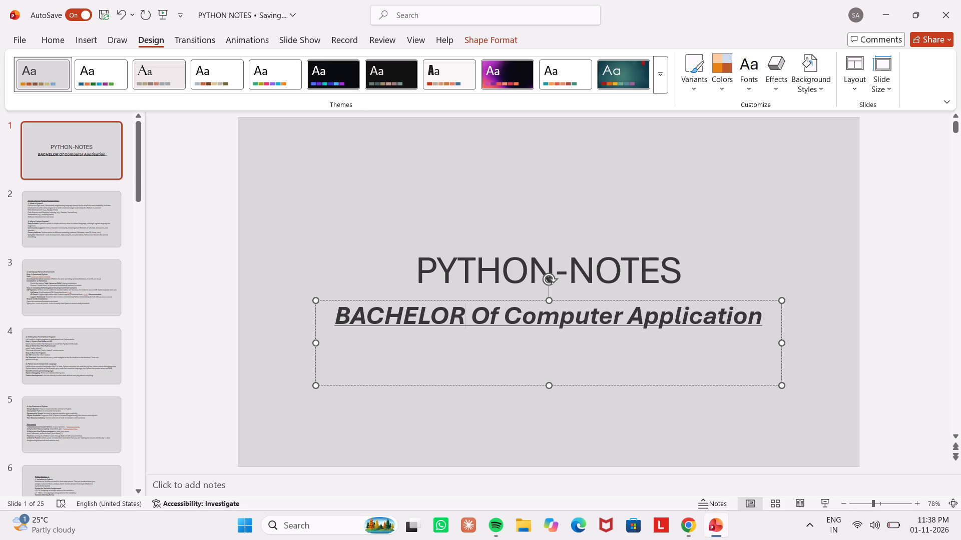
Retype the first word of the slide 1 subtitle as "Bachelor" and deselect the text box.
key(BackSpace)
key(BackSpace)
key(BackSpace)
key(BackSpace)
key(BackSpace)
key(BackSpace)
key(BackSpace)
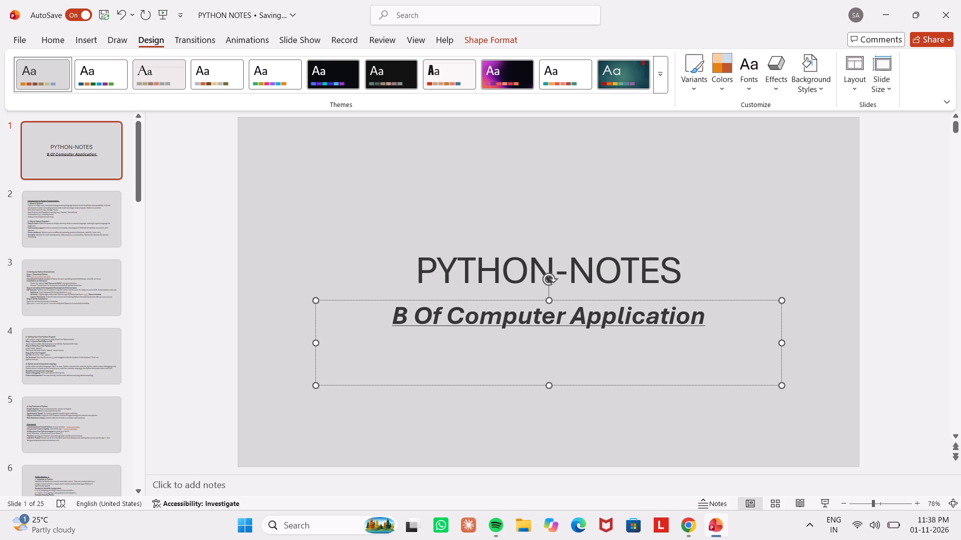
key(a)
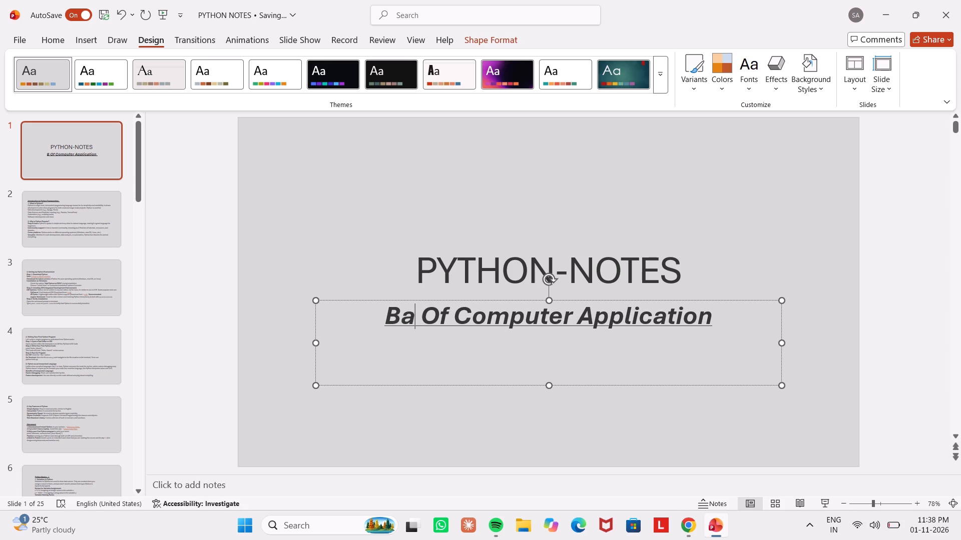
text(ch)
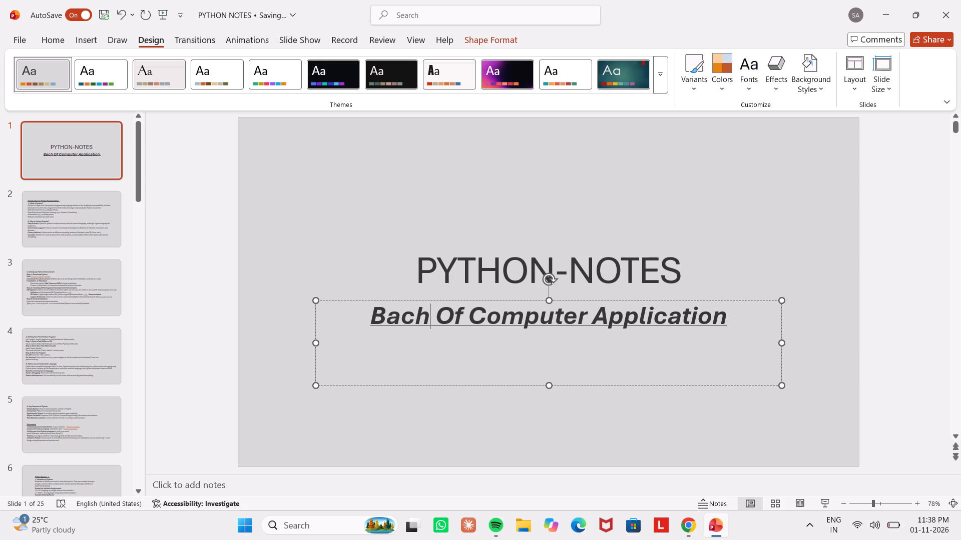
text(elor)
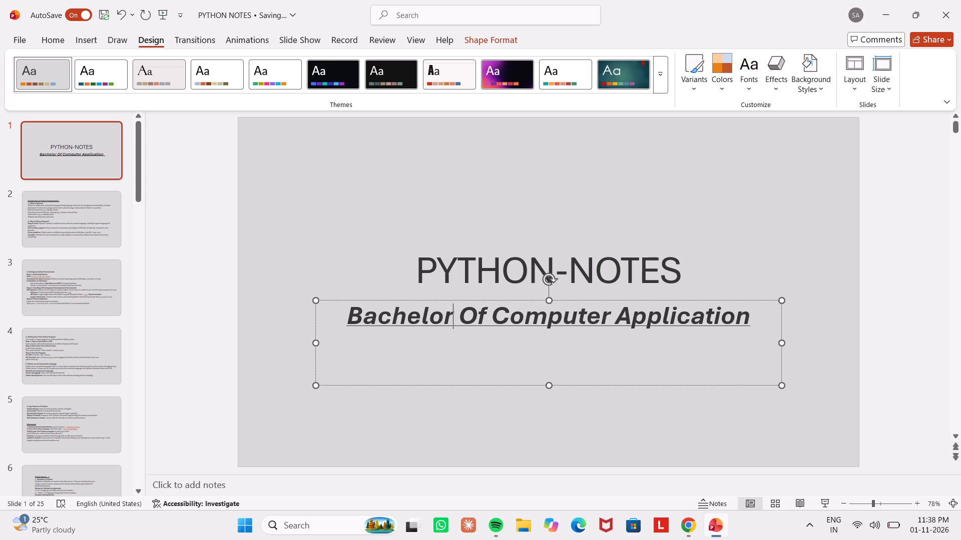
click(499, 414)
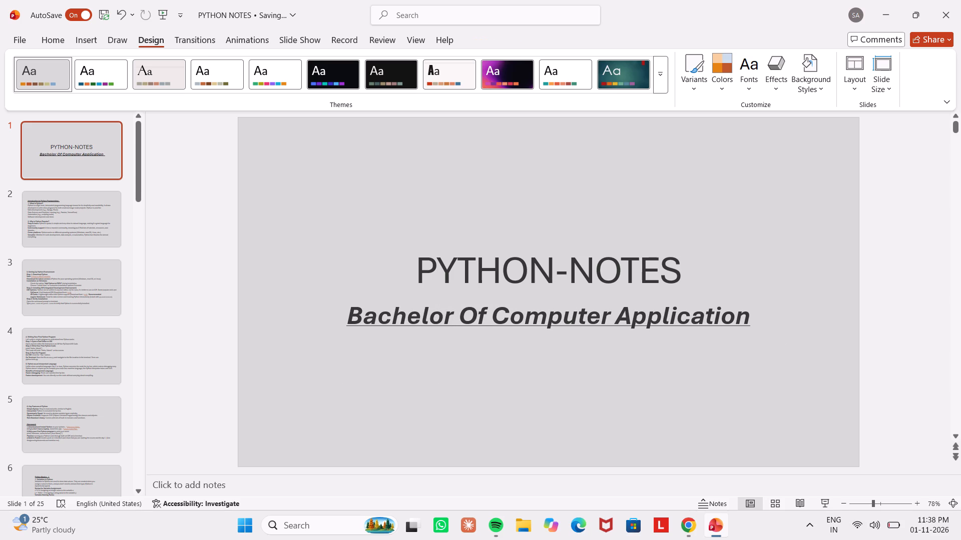
Look through slides 2 and 3 and return to slide 1.
click(44, 221)
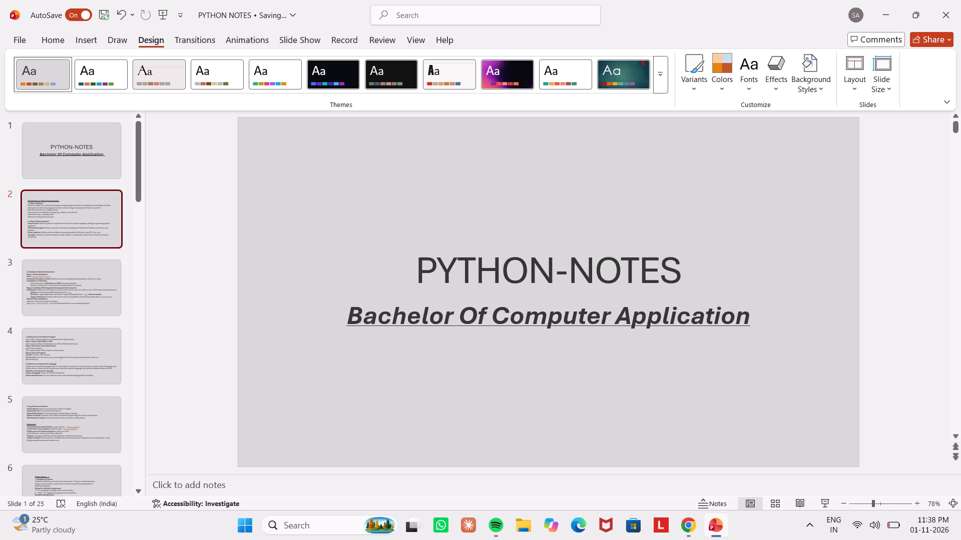
click(55, 267)
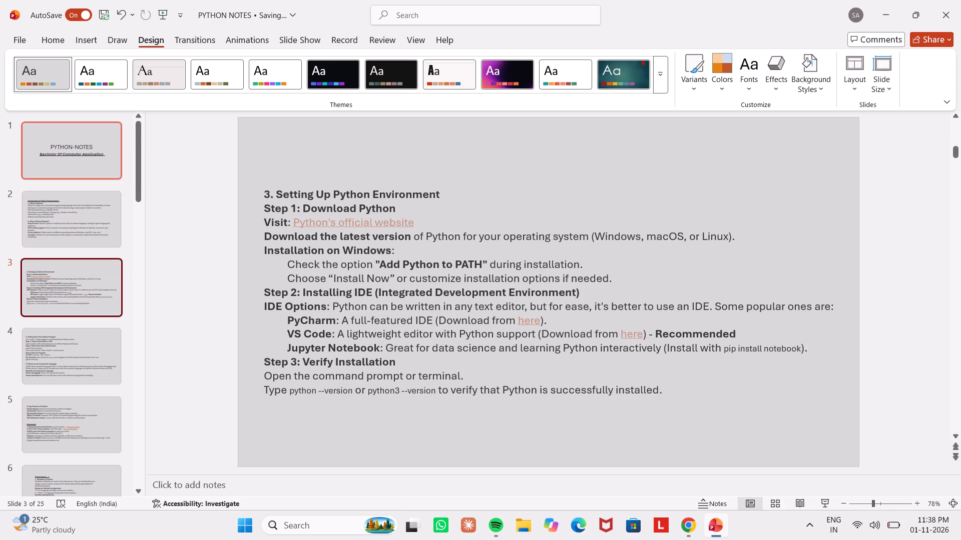
click(62, 127)
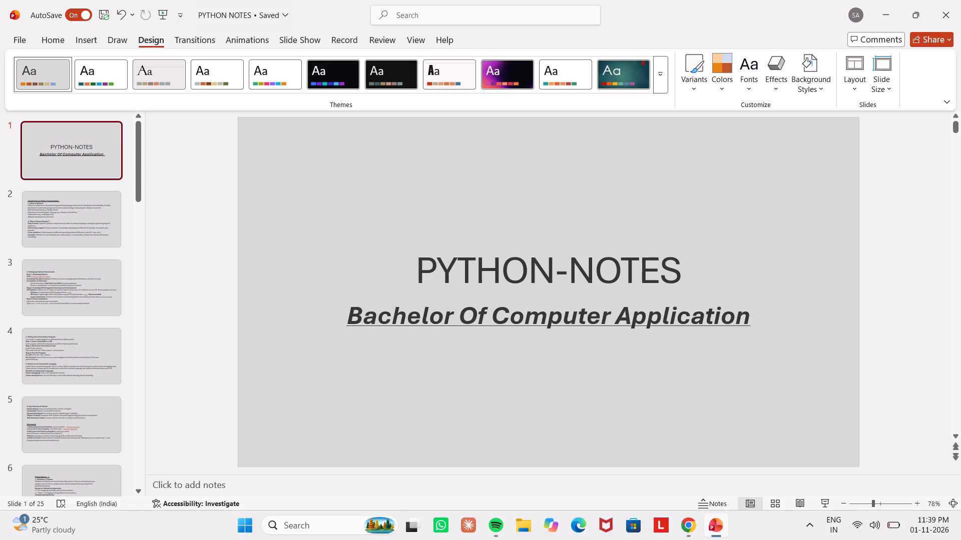
Close the PYTHON NOTES presentation.
click(940, 8)
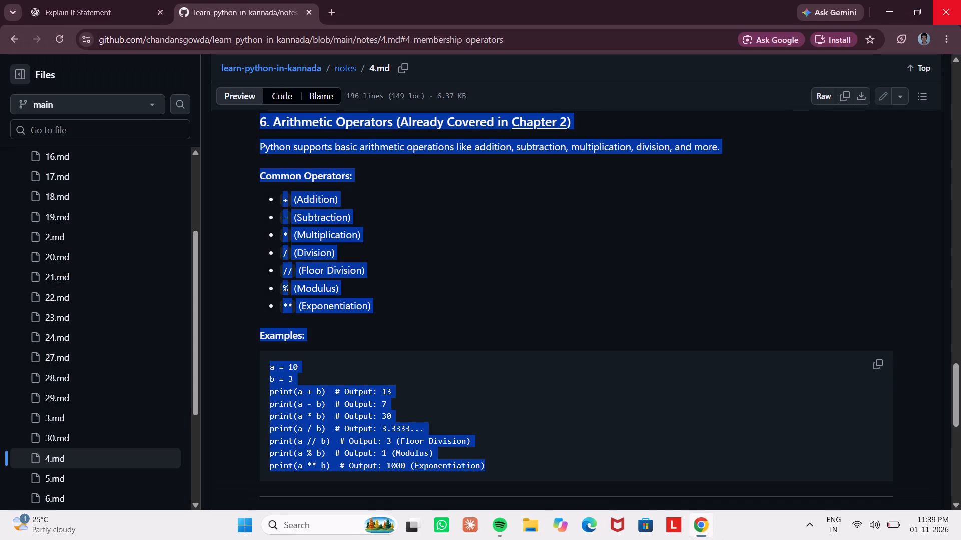
Close the browser window with the repository's 4.md notes.
click(940, 8)
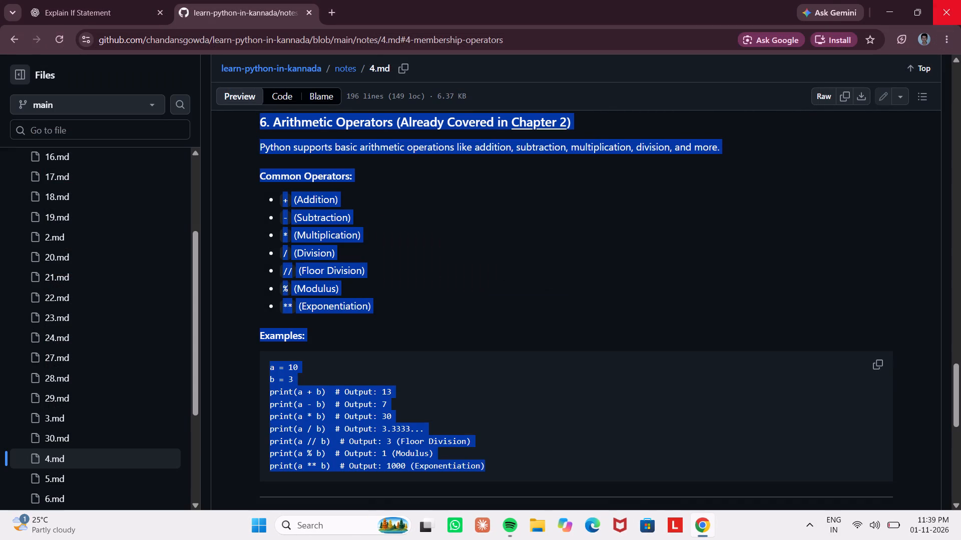
Close the browser window showing the repository's 4.md notes.
click(938, 12)
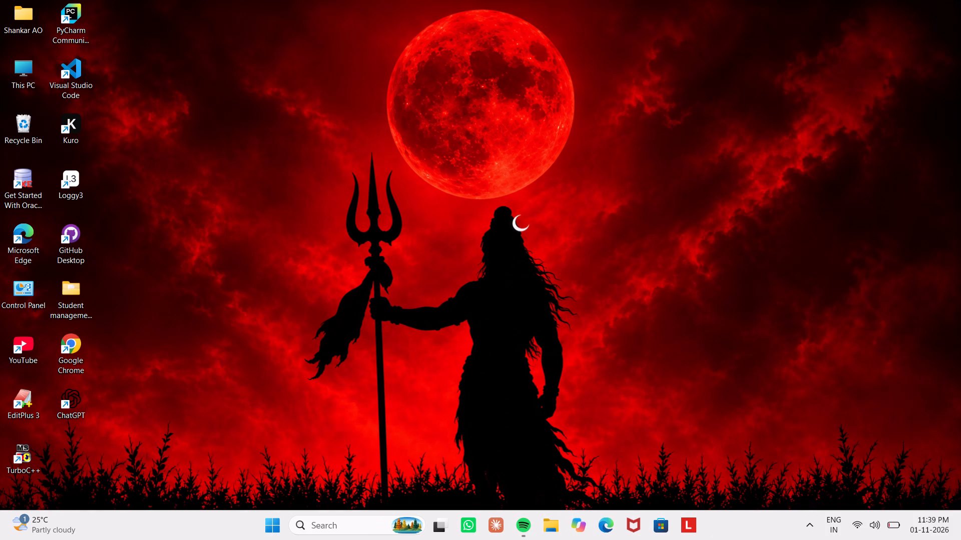
Turn off the computer's Wi-Fi.
click(888, 523)
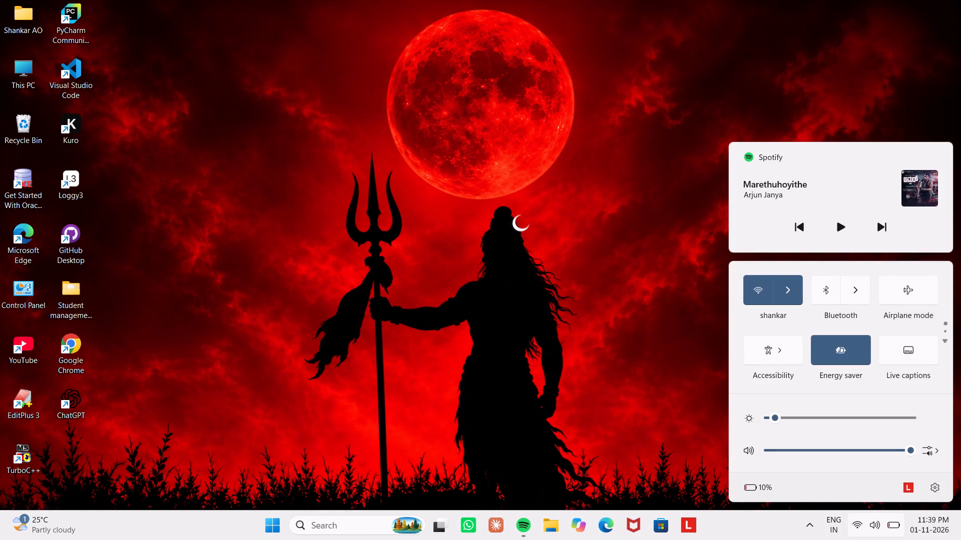
click(760, 297)
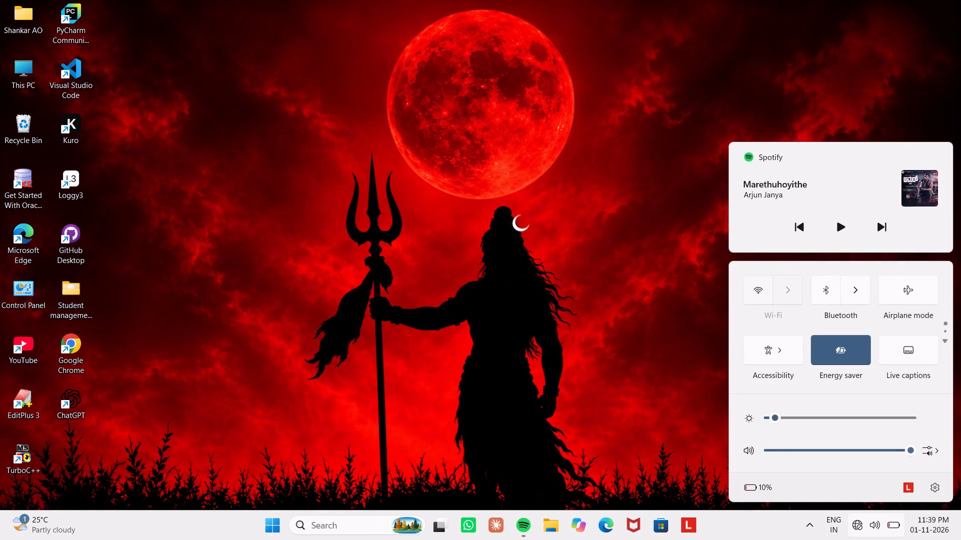
Lower the system volume to roughly a tenth of its maximum.
click(780, 448)
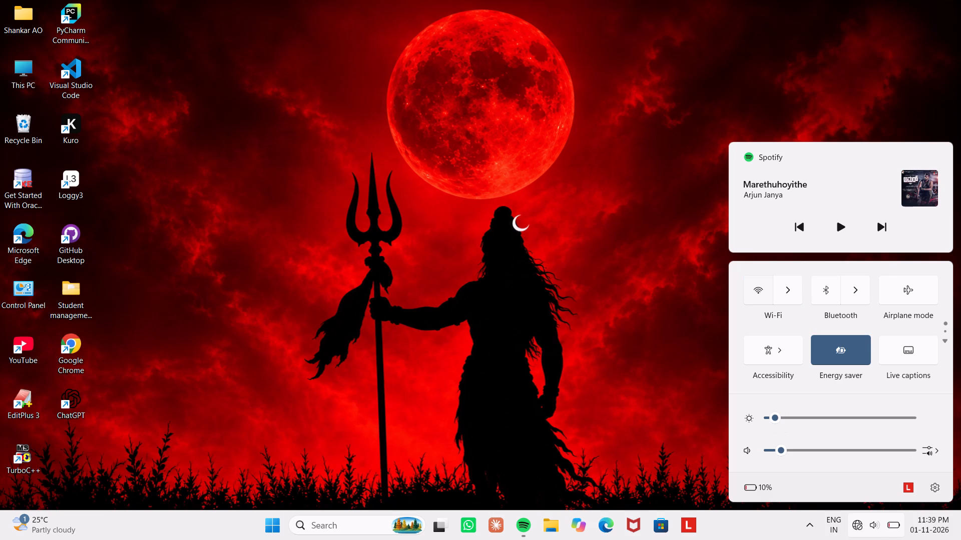